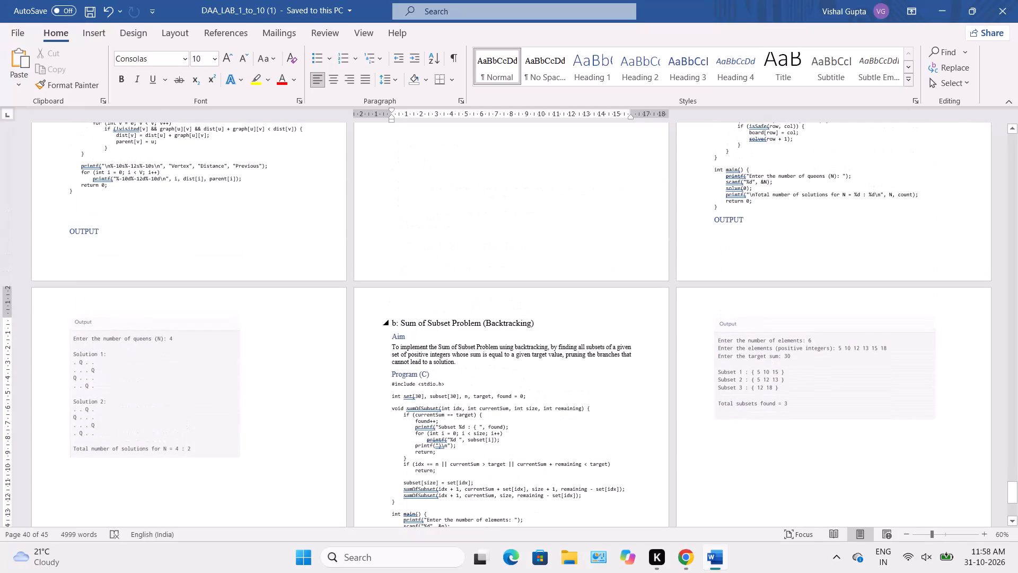
Delete one empty line above the OUTPUT heading of the Sum of Subset Problem section.
{"action": "scroll", "coordinate": [499, 323], "scroll_direction": "down", "scroll_amount": 4}
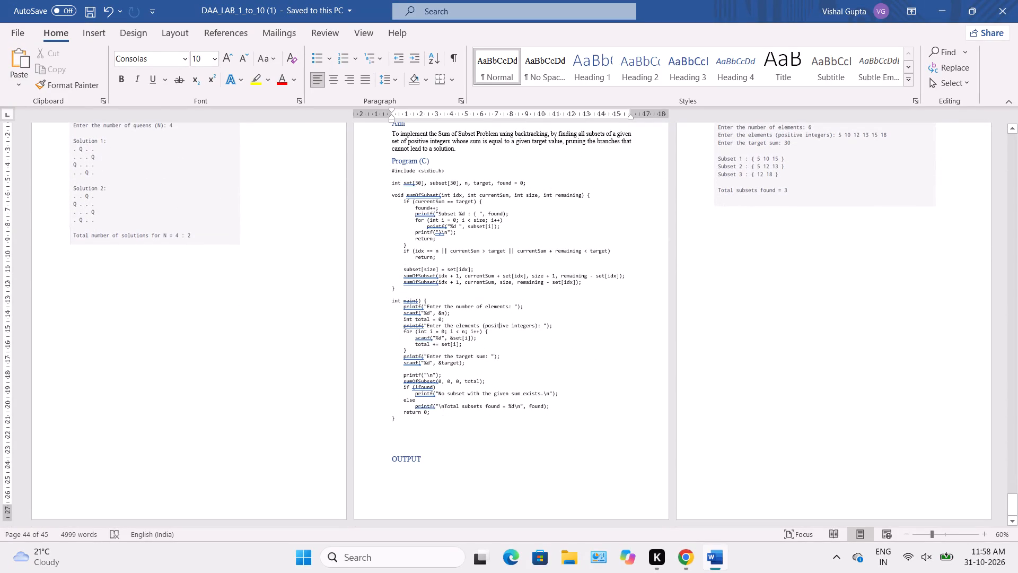
{"action": "left_click", "coordinate": [392, 449]}
{"action": "key", "text": "BackSpace"}
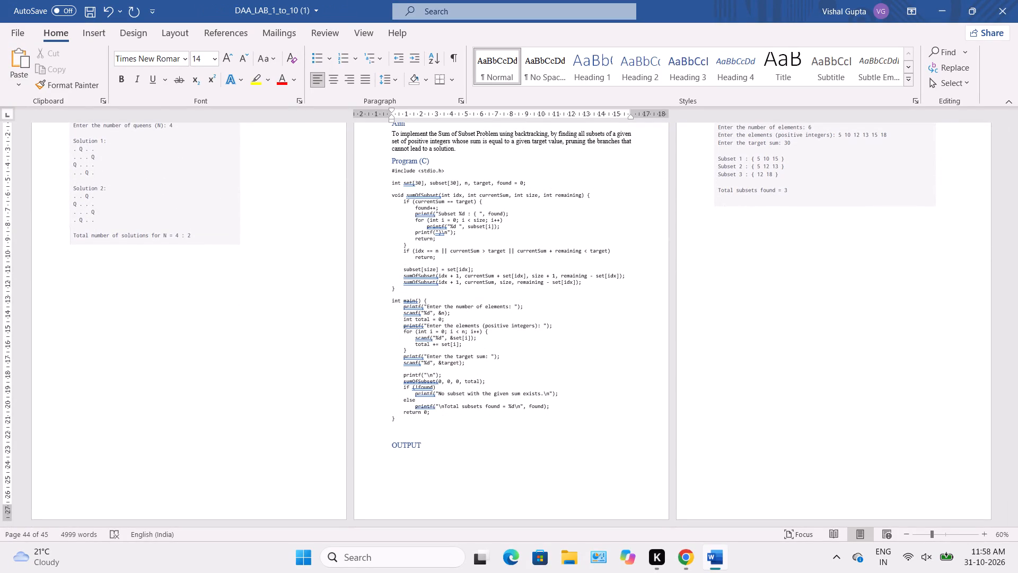
Insert a blank line between the "Enter the elements (positive integers)" printf and the for loop in the Sum of Subset program.
{"action": "scroll", "coordinate": [514, 463], "scroll_direction": "up", "scroll_amount": 1}
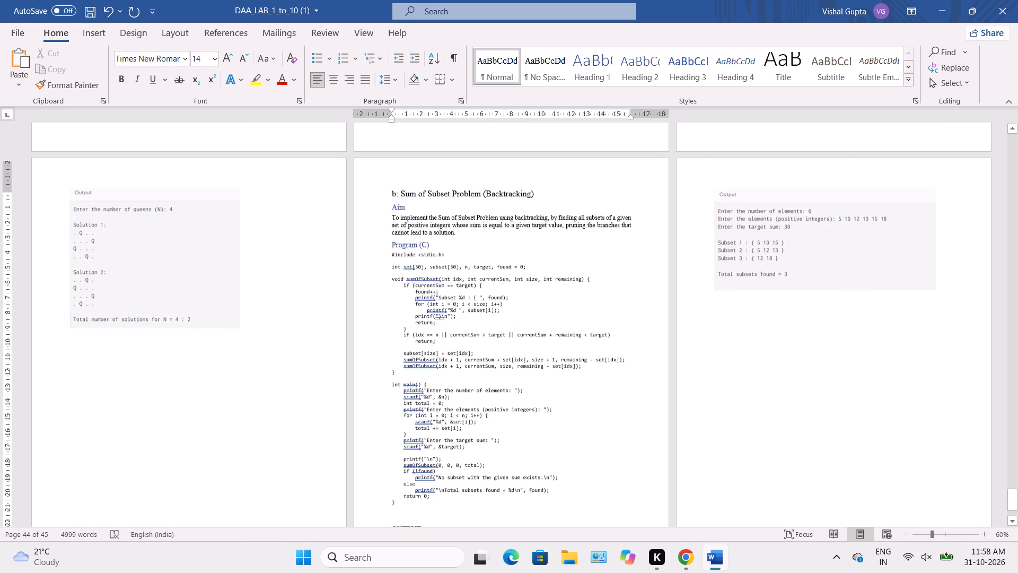
{"action": "scroll", "coordinate": [514, 463], "scroll_direction": "up", "scroll_amount": 2}
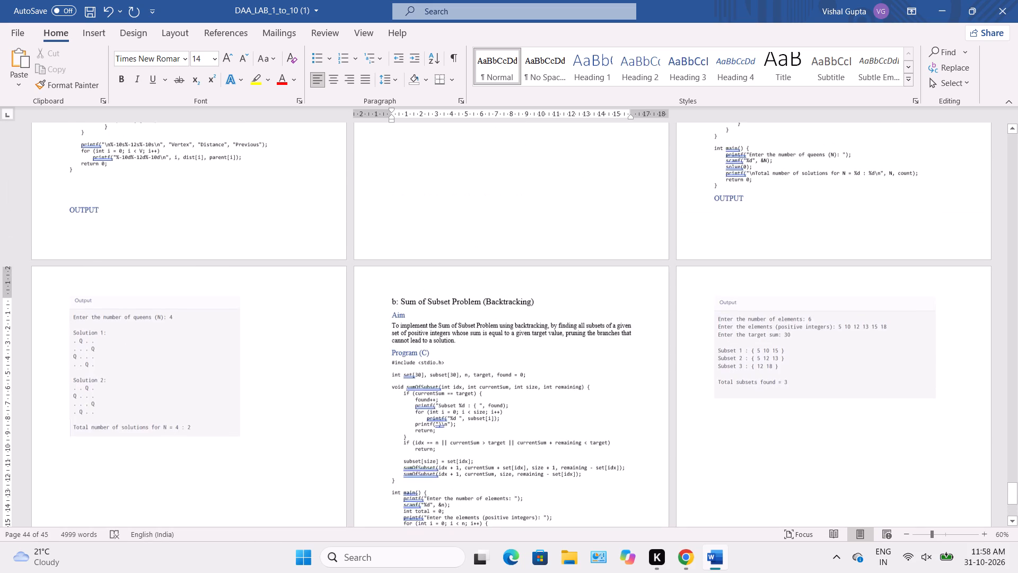
{"action": "scroll", "coordinate": [514, 463], "scroll_direction": "up", "scroll_amount": 1}
{"action": "scroll", "coordinate": [514, 463], "scroll_direction": "down", "scroll_amount": 3}
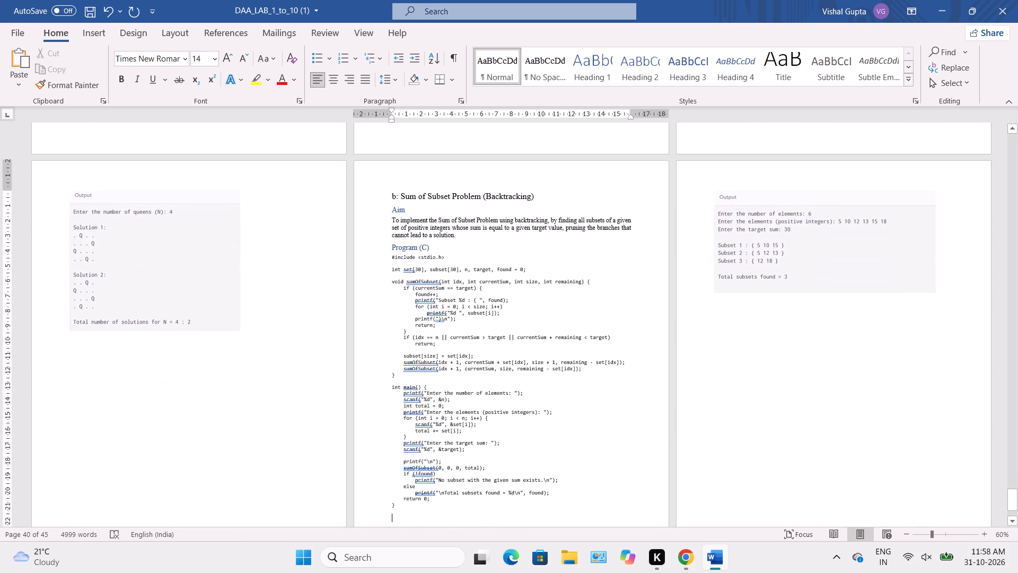
{"action": "scroll", "coordinate": [514, 463], "scroll_direction": "down", "scroll_amount": 1}
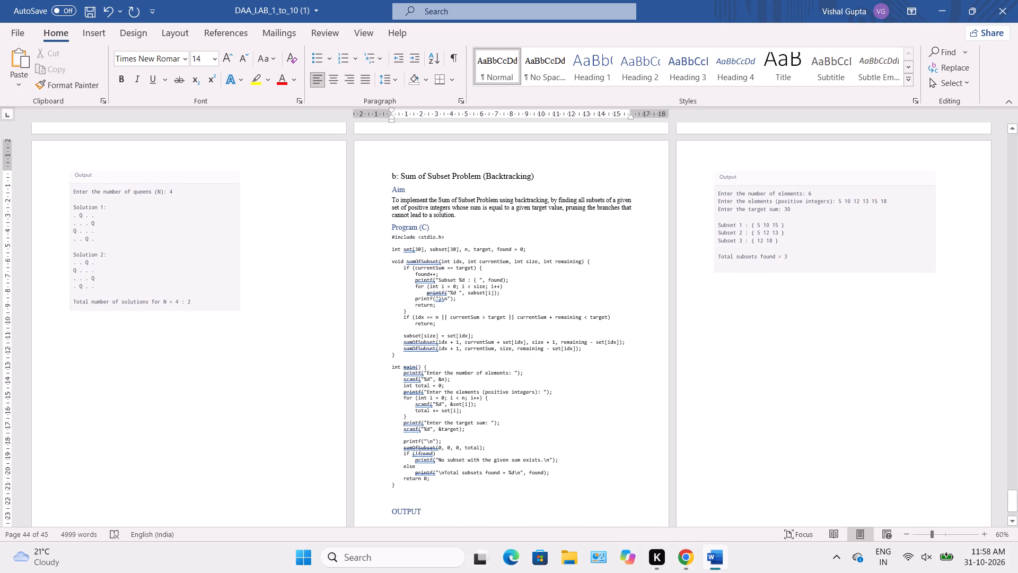
{"action": "left_click", "coordinate": [555, 394]}
{"action": "key", "text": "Return"}
{"action": "key", "text": "Up"}
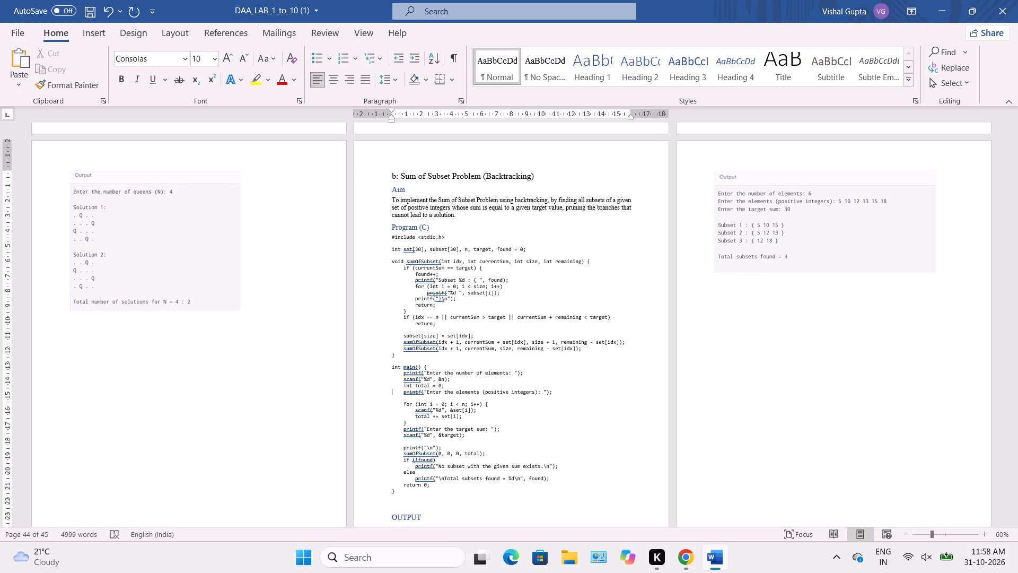
Insert a blank line before each of the two recursive sumOfSubset calls at the end of the sumOfSubset function.
{"action": "key", "text": "Up"}
{"action": "key", "text": "Up"}
{"action": "key", "text": "Down"}
{"action": "key", "text": "Down"}
{"action": "key", "text": "Down"}
{"action": "key", "text": "Down"}
{"action": "key", "text": "Up"}
{"action": "key", "text": "Up"}
{"action": "key", "text": "Up"}
{"action": "key", "text": "Up"}
{"action": "key", "text": "Up"}
{"action": "key", "text": "Up"}
{"action": "key", "text": "Up"}
{"action": "key", "text": "Up"}
{"action": "key", "text": "Up"}
{"action": "key", "text": "Up"}
{"action": "key", "text": "Up"}
{"action": "key", "text": "Down"}
{"action": "key", "text": "Return"}
{"action": "key", "text": "Down"}
{"action": "key", "text": "Return"}
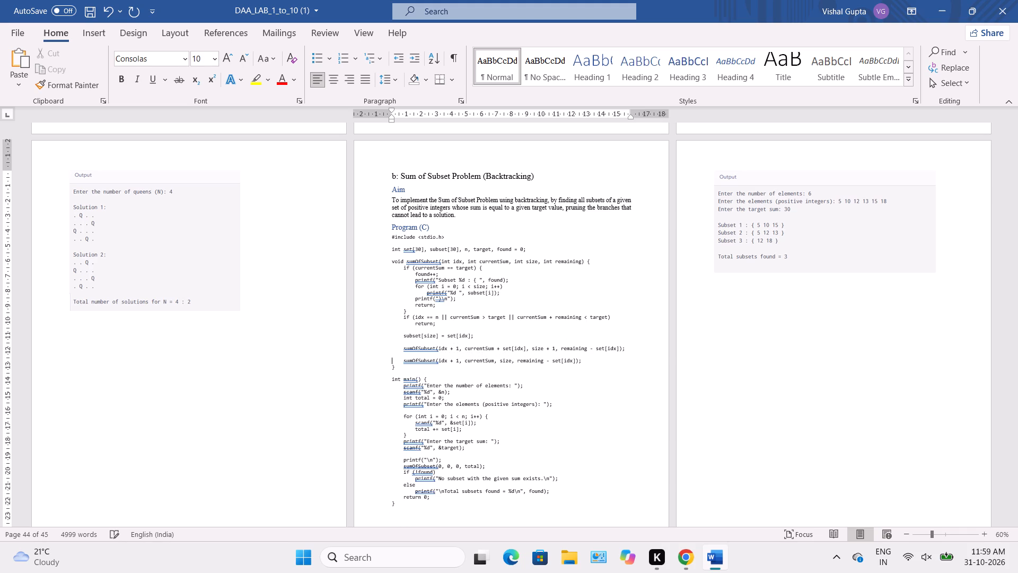
Insert a blank line before the "if (idx == n || ...)" condition in the sumOfSubset function.
{"action": "key", "text": "Down"}
{"action": "key", "text": "Up"}
{"action": "key", "text": "Up"}
{"action": "key", "text": "Up"}
{"action": "key", "text": "Up"}
{"action": "key", "text": "Up"}
{"action": "key", "text": "Up"}
{"action": "key", "text": "Up"}
{"action": "key", "text": "Up"}
{"action": "key", "text": "Up"}
{"action": "key", "text": "Up"}
{"action": "key", "text": "Up"}
{"action": "key", "text": "Down"}
{"action": "key", "text": "Down"}
{"action": "key", "text": "Down"}
{"action": "key", "text": "Return"}
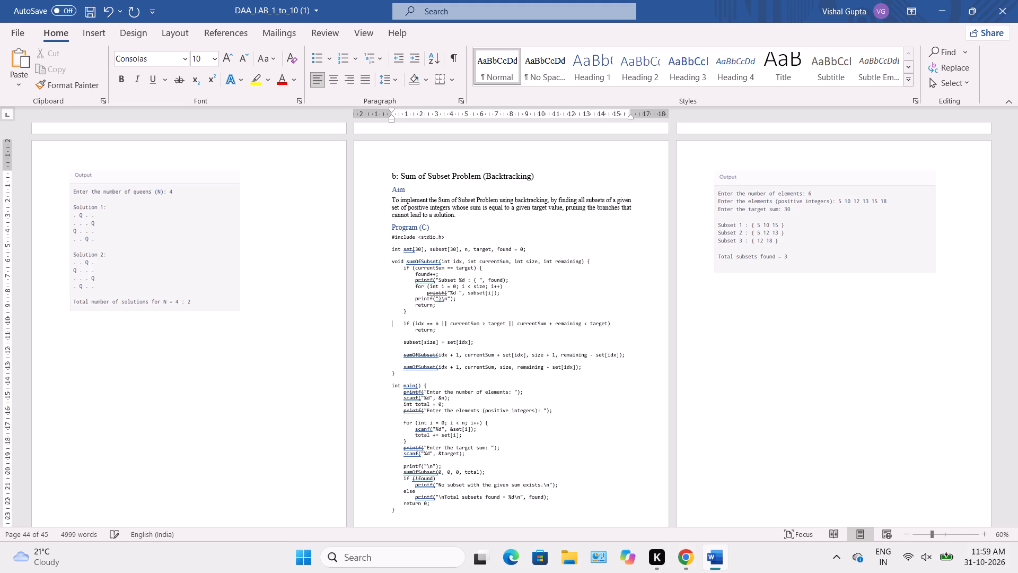
Insert a blank line between the sumOfSubset function header and "if (currentSum == target)".
{"action": "key", "text": "Up"}
{"action": "key", "text": "Up"}
{"action": "key", "text": "Up"}
{"action": "key", "text": "Up"}
{"action": "key", "text": "Up"}
{"action": "key", "text": "Up"}
{"action": "key", "text": "Up"}
{"action": "key", "text": "Up"}
{"action": "key", "text": "Up"}
{"action": "key", "text": "Return"}
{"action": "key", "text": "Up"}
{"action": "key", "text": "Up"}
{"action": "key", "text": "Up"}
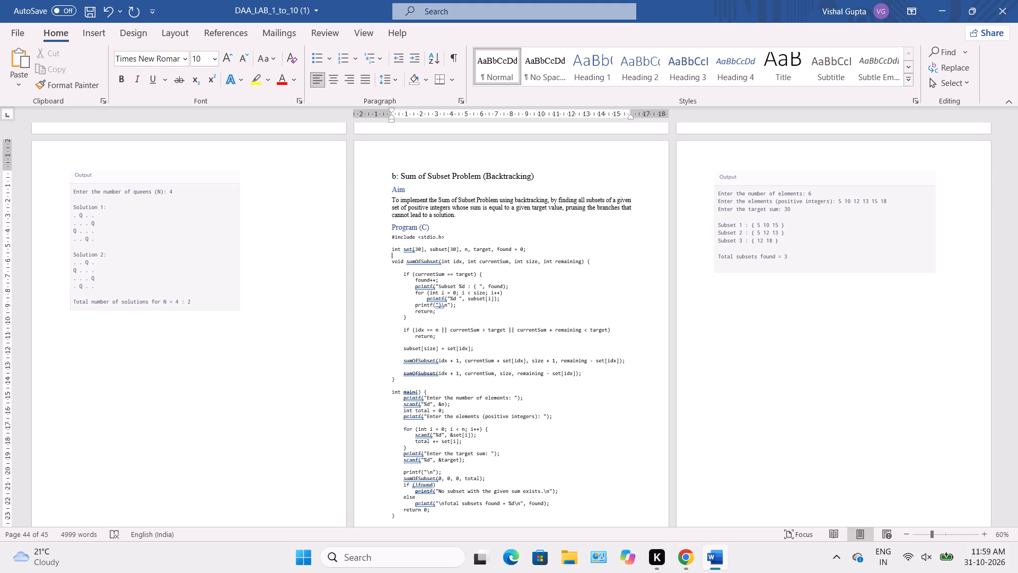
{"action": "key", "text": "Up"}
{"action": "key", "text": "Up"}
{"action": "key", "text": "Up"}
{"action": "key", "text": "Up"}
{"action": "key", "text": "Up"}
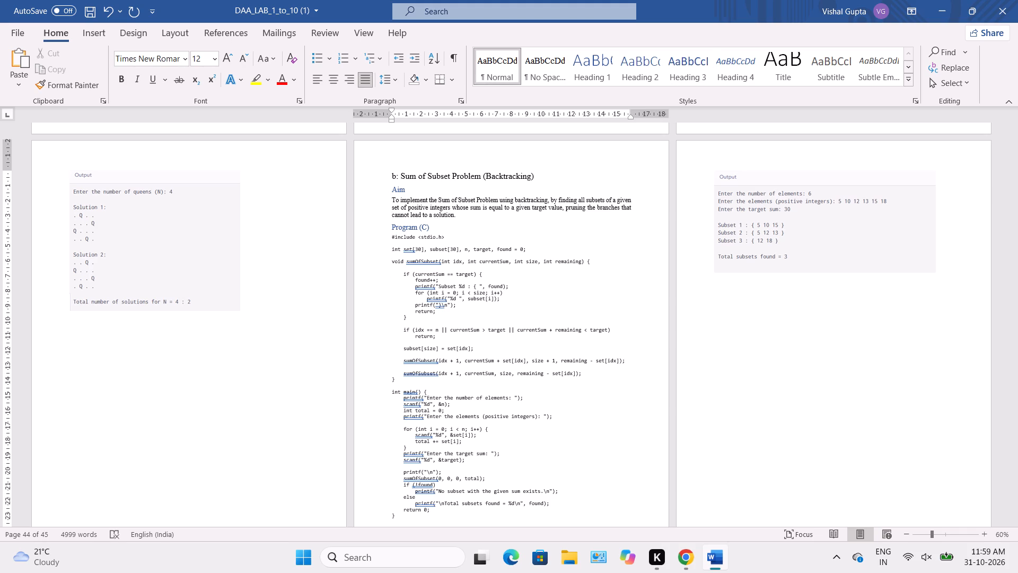
Insert blank lines in main() before the "number of elements" printf, the scanf for n, "int total = 0;" and the "Enter the elements" printf.
{"action": "key", "text": "Down"}
{"action": "key", "text": "Down"}
{"action": "key", "text": "Down"}
{"action": "key", "text": "Down"}
{"action": "key", "text": "Down"}
{"action": "key", "text": "Down"}
{"action": "key", "text": "Down"}
{"action": "key", "text": "Down"}
{"action": "key", "text": "Down"}
{"action": "key", "text": "Down"}
{"action": "key", "text": "Down"}
{"action": "key", "text": "Down"}
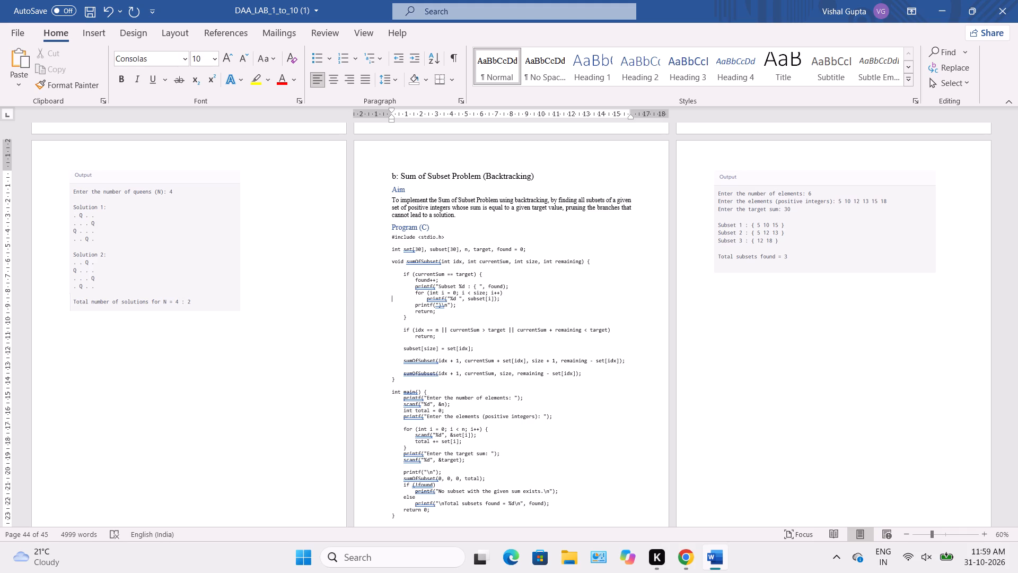
{"action": "key", "text": "Down"}
{"action": "key", "text": "Down"}
{"action": "key", "text": "Down"}
{"action": "key", "text": "Down"}
{"action": "key", "text": "Down"}
{"action": "key", "text": "Down"}
{"action": "key", "text": "Down"}
{"action": "key", "text": "Down"}
{"action": "key", "text": "Down"}
{"action": "key", "text": "Down"}
{"action": "key", "text": "Down"}
{"action": "key", "text": "Down"}
{"action": "key", "text": "Down"}
{"action": "key", "text": "Down"}
{"action": "key", "text": "Down"}
{"action": "key", "text": "Down"}
{"action": "key", "text": "Return"}
{"action": "key", "text": "Down"}
{"action": "key", "text": "Return"}
{"action": "key", "text": "Down"}
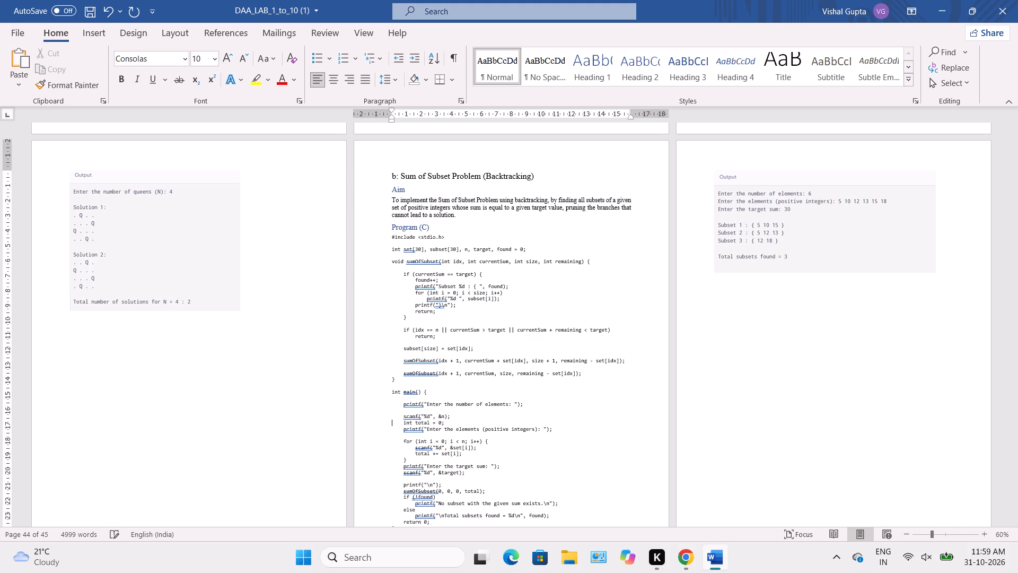
{"action": "key", "text": "Return"}
{"action": "key", "text": "Down"}
{"action": "key", "text": "Return"}
Insert a blank line before each closing statement in main(): "if (!found)", its printf, "else", its printf, and "return 0;".
{"action": "key", "text": "Down"}
{"action": "key", "text": "Down"}
{"action": "key", "text": "Down"}
{"action": "key", "text": "Down"}
{"action": "key", "text": "Down"}
{"action": "key", "text": "Down"}
{"action": "key", "text": "Down"}
{"action": "key", "text": "Down"}
{"action": "key", "text": "Down"}
{"action": "key", "text": "Down"}
{"action": "key", "text": "Down"}
{"action": "key", "text": "Down"}
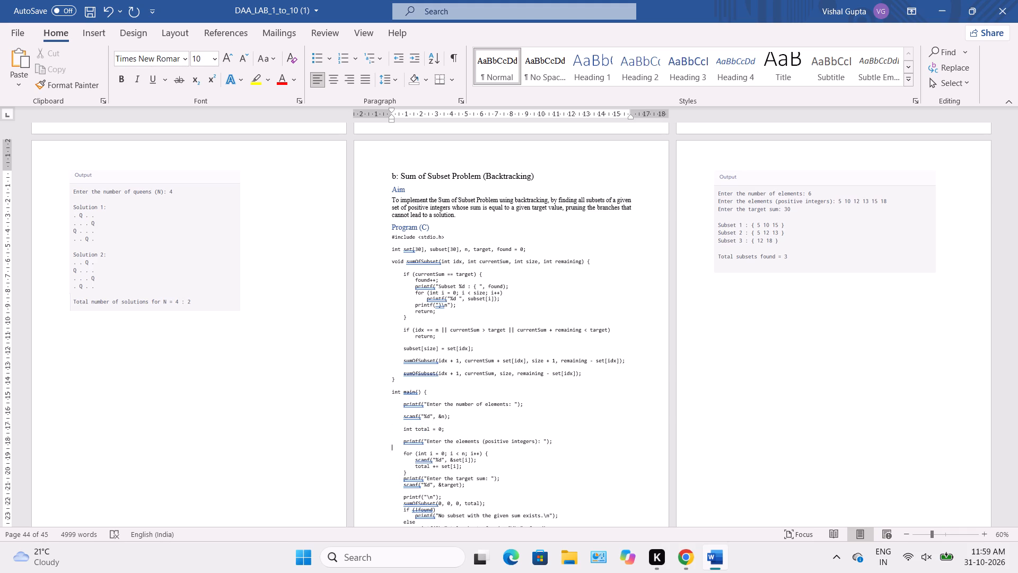
{"action": "key", "text": "Down"}
{"action": "scroll", "coordinate": [555, 394], "scroll_direction": "down", "scroll_amount": 1}
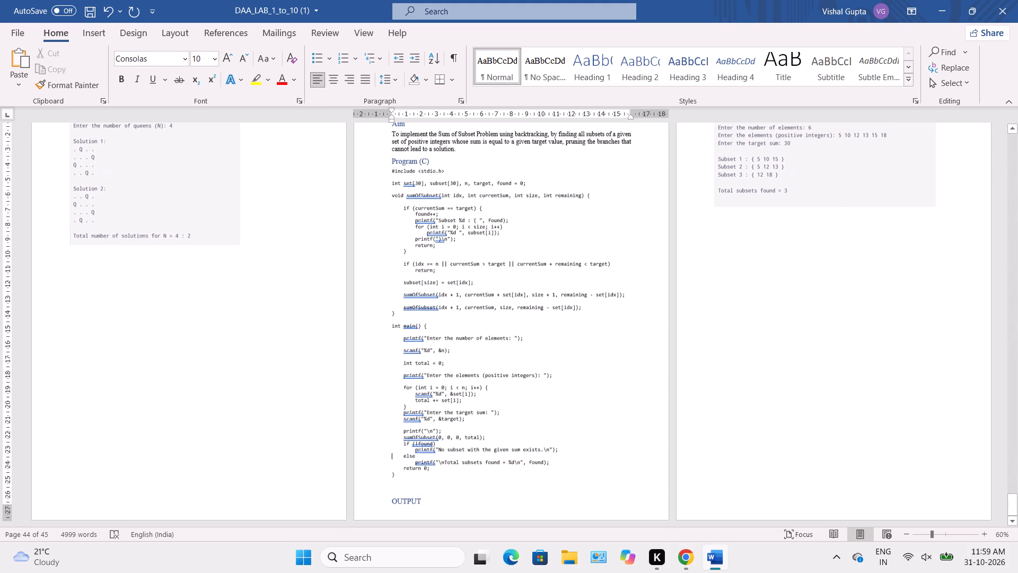
{"action": "scroll", "coordinate": [555, 394], "scroll_direction": "down", "scroll_amount": 1}
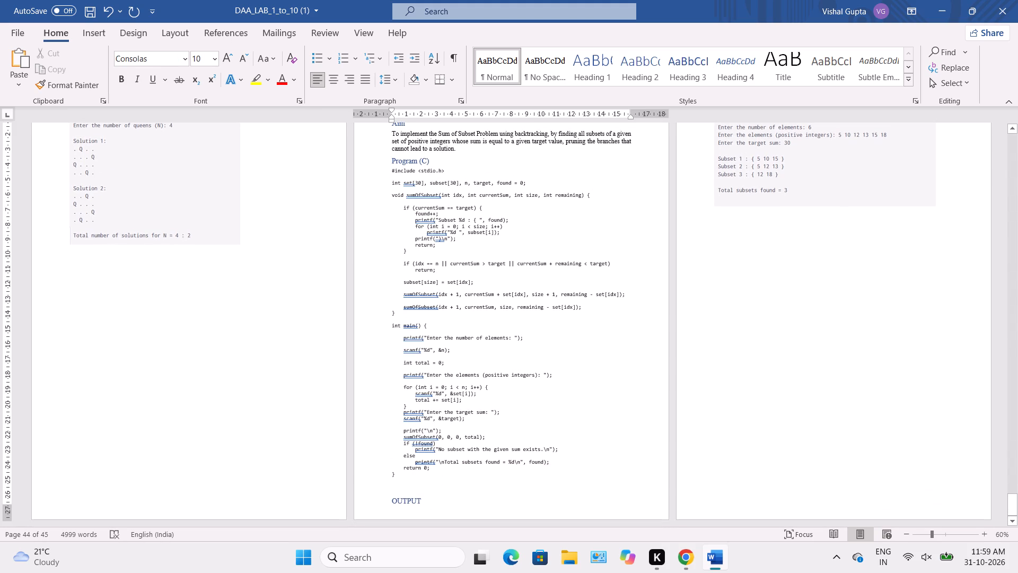
{"action": "key", "text": "Up"}
{"action": "key", "text": "Up"}
{"action": "key", "text": "Return"}
{"action": "key", "text": "Down"}
{"action": "key", "text": "Return"}
{"action": "key", "text": "Down"}
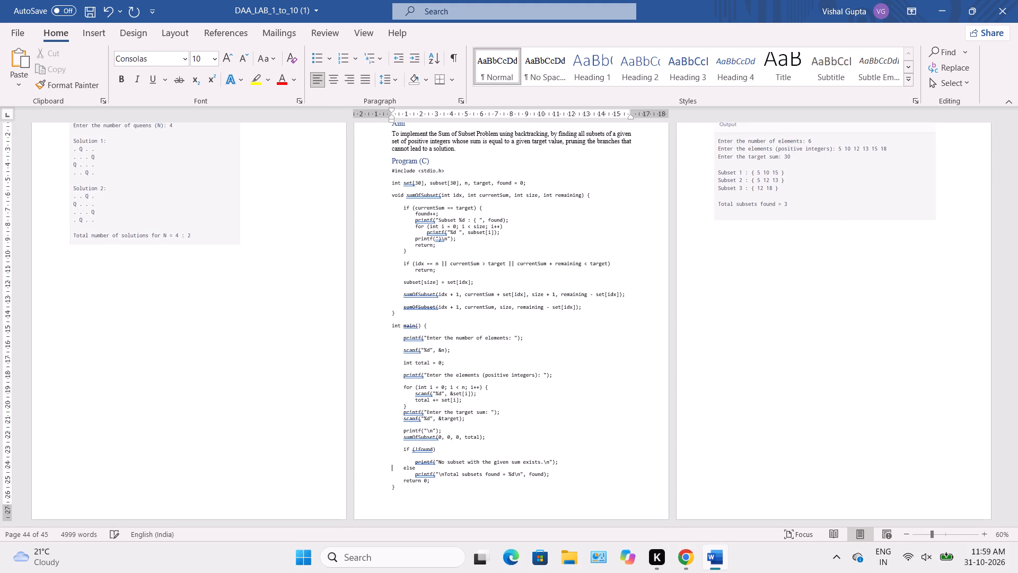
{"action": "key", "text": "Return"}
{"action": "key", "text": "Down"}
{"action": "key", "text": "Return"}
{"action": "key", "text": "Down"}
{"action": "key", "text": "Return"}
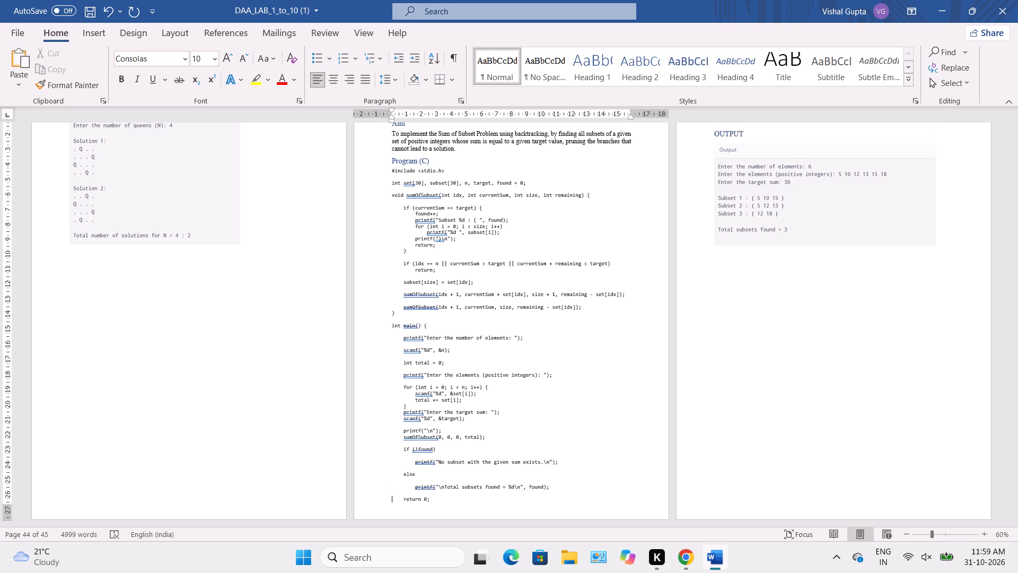
Add a second blank line above "return 0;" at the end of main().
{"action": "key", "text": "Up"}
{"action": "key", "text": "Return"}
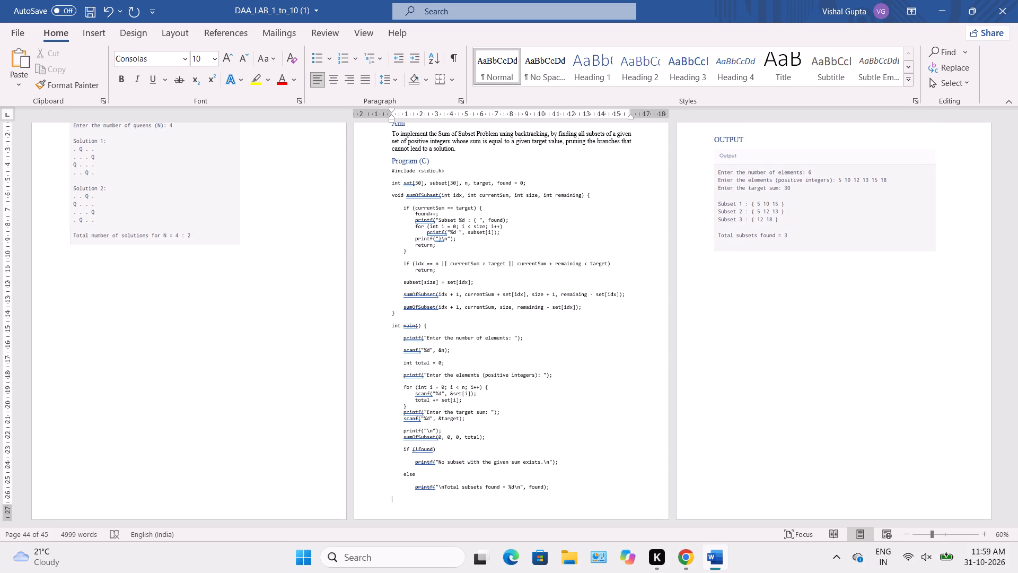
Insert blank lines in the "if (currentSum == target)" block before the for loop, its subset printf, the closing-brace printf and "return;".
{"action": "scroll", "coordinate": [861, 285], "scroll_direction": "up", "scroll_amount": 1}
{"action": "scroll", "coordinate": [861, 285], "scroll_direction": "down", "scroll_amount": 1}
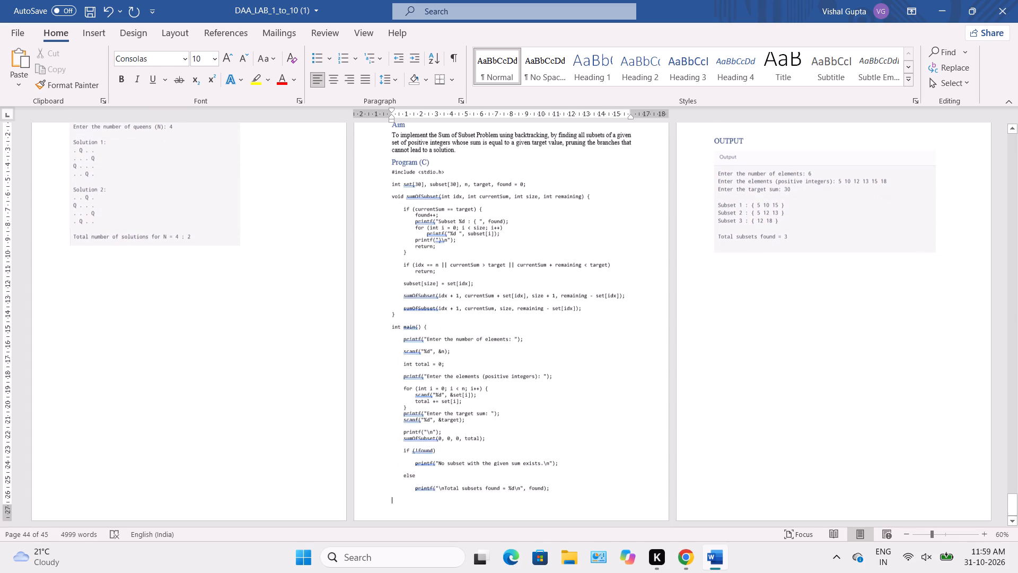
{"action": "left_click", "coordinate": [405, 224]}
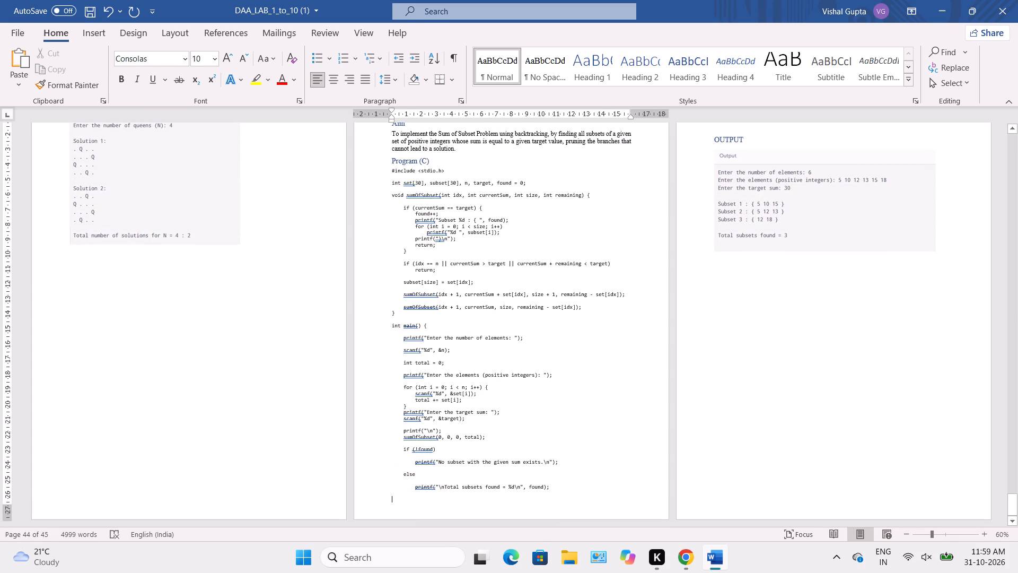
{"action": "key", "text": "Return"}
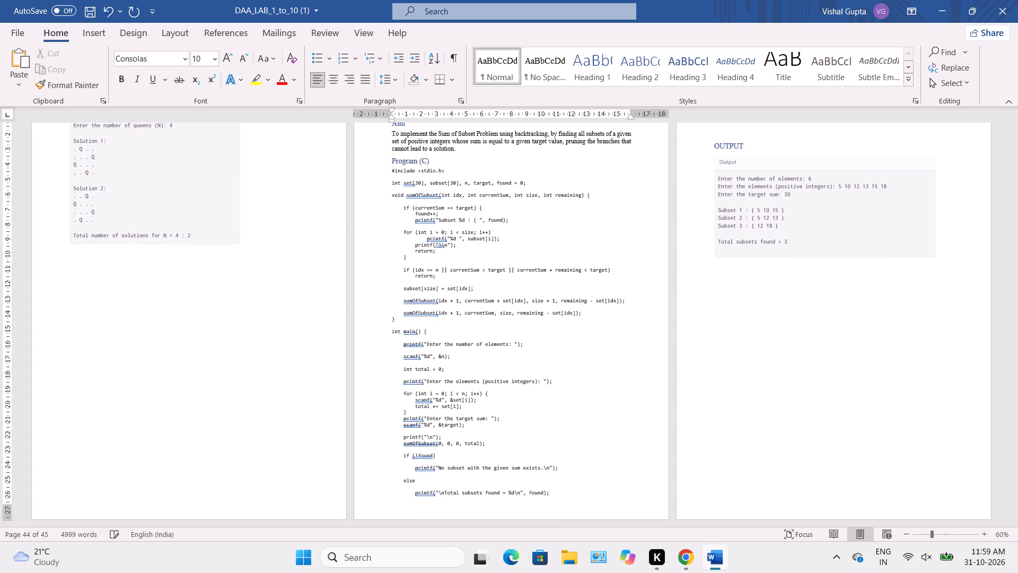
{"action": "key", "text": "Down"}
{"action": "key", "text": "Return"}
{"action": "key", "text": "Down"}
{"action": "key", "text": "Return"}
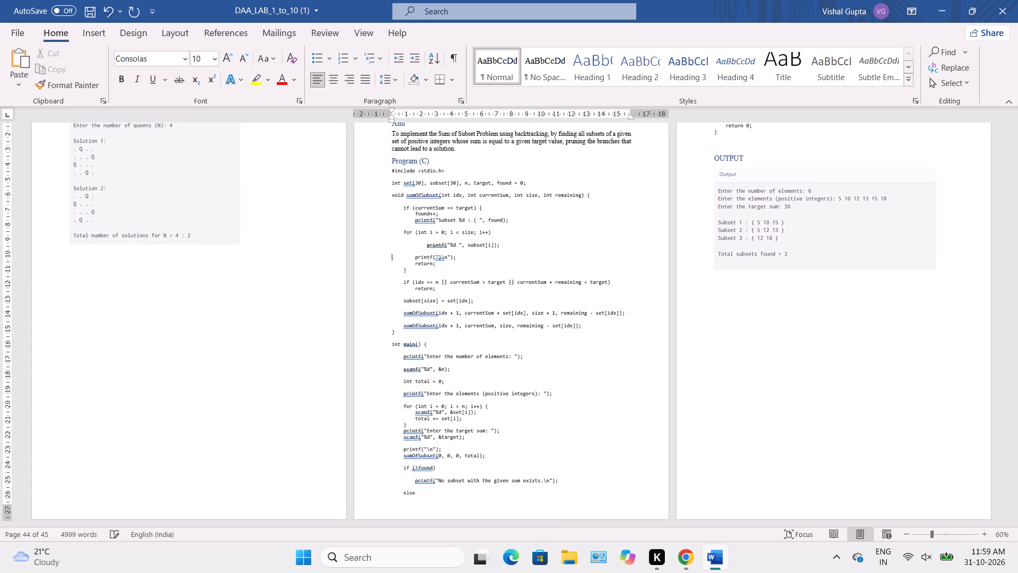
{"action": "key", "text": "Down"}
{"action": "key", "text": "Return"}
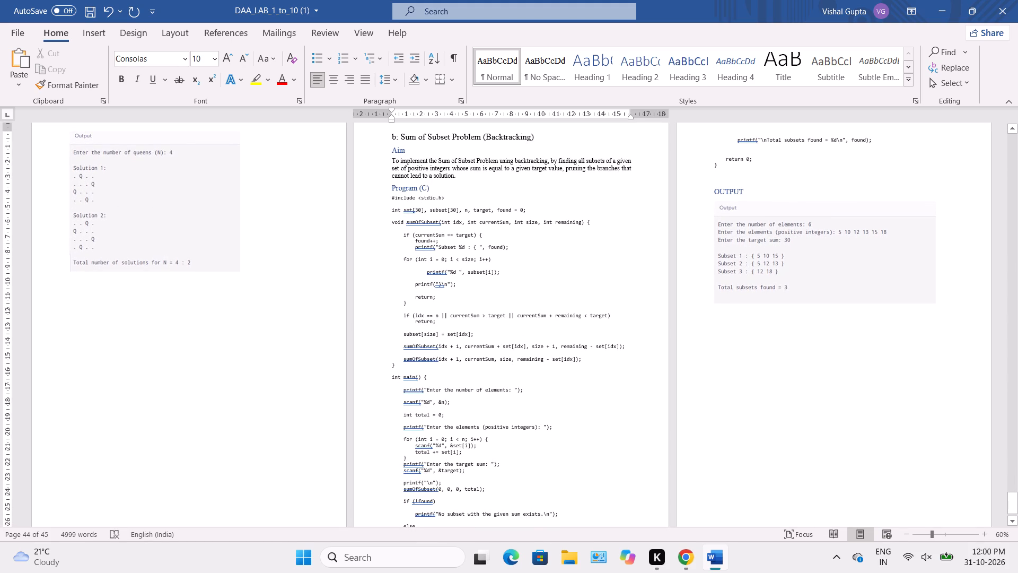
{"action": "scroll", "coordinate": [436, 403], "scroll_direction": "down", "scroll_amount": 1}
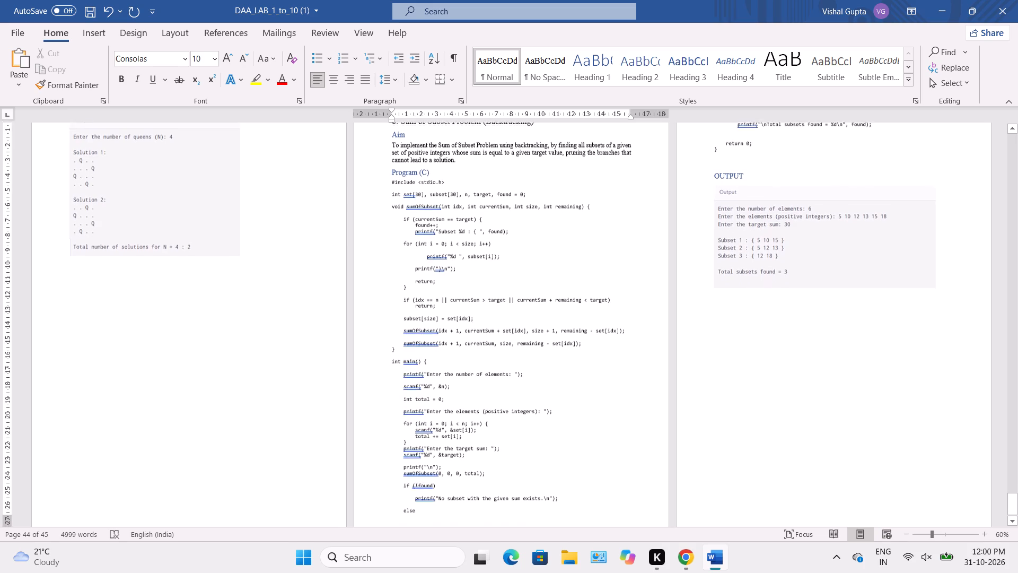
Insert a blank line before the scanf inside main()'s element-reading for loop and restore the scanf's indentation.
{"action": "scroll", "coordinate": [436, 403], "scroll_direction": "down", "scroll_amount": 1}
{"action": "left_click", "coordinate": [409, 419]}
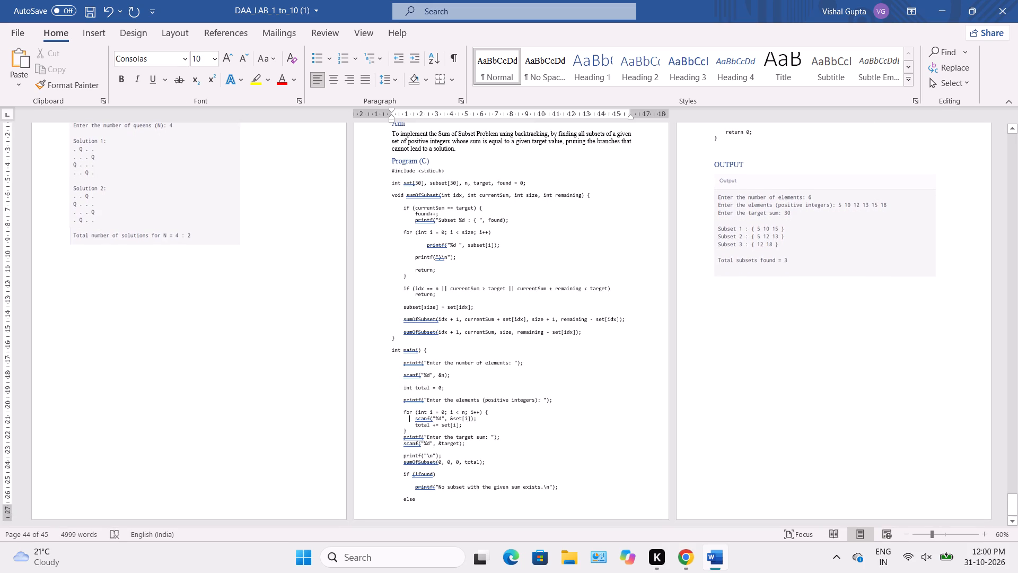
{"action": "key", "text": "Return"}
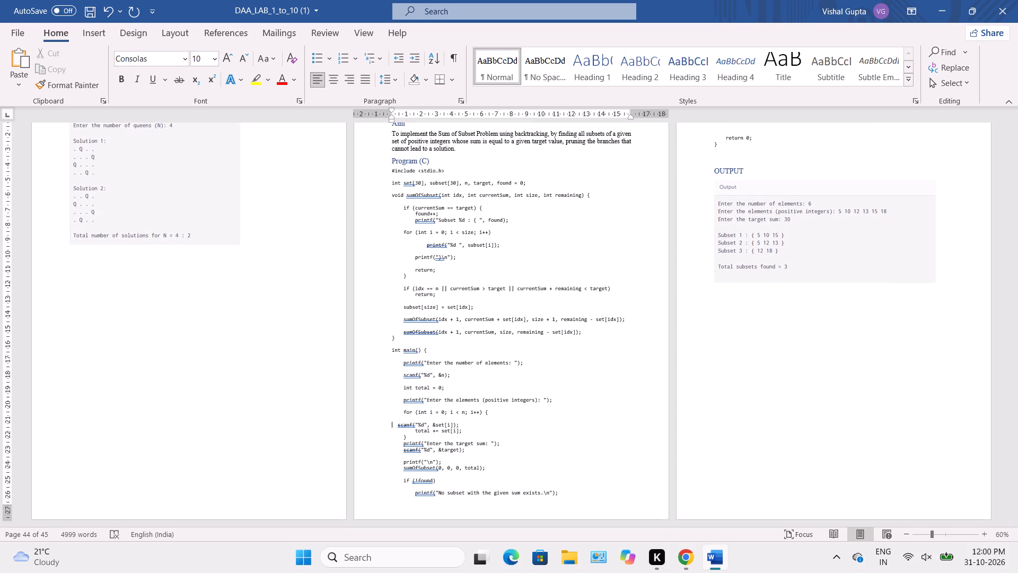
{"action": "key", "text": "Tab"}
{"action": "key", "text": "Down"}
Turn off automatic indent setting for tabs and backspaces through the AutoCorrect options offered at the re-indented scanf line.
{"action": "left_click", "coordinate": [385, 423]}
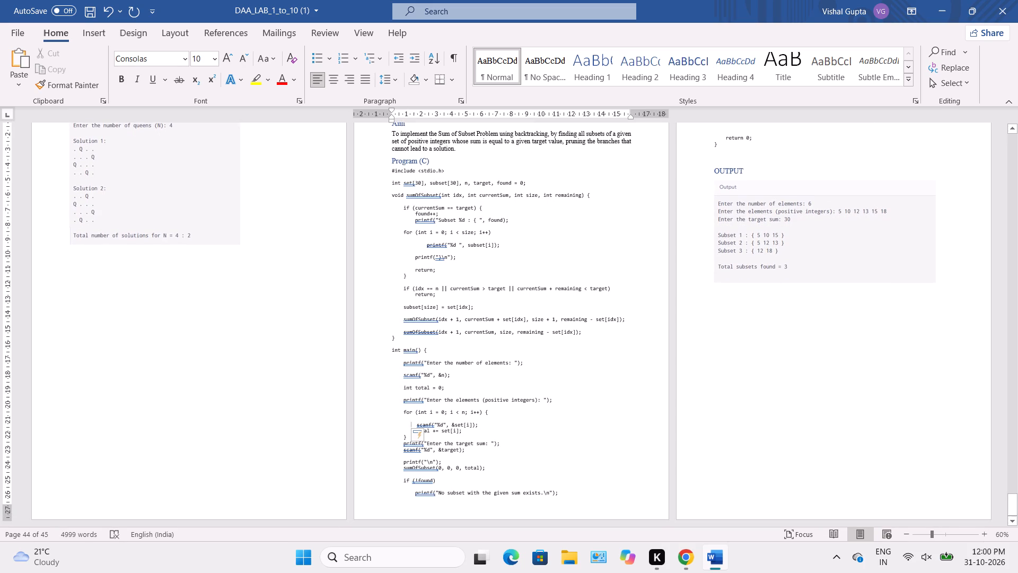
{"action": "left_click", "coordinate": [401, 429]}
{"action": "left_click", "coordinate": [468, 460]}
{"action": "left_click", "coordinate": [465, 426]}
{"action": "left_click", "coordinate": [430, 436]}
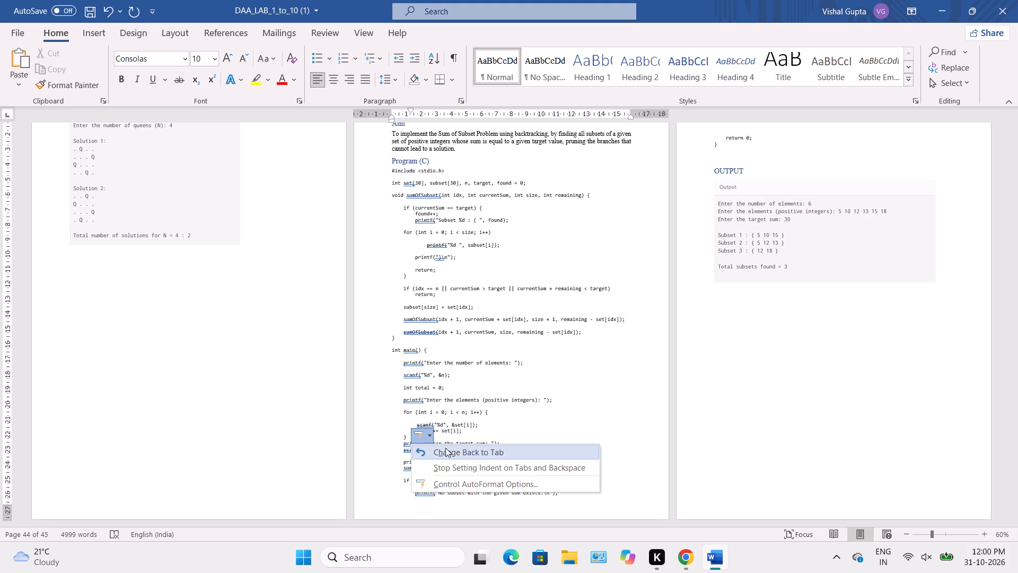
{"action": "left_click", "coordinate": [476, 470]}
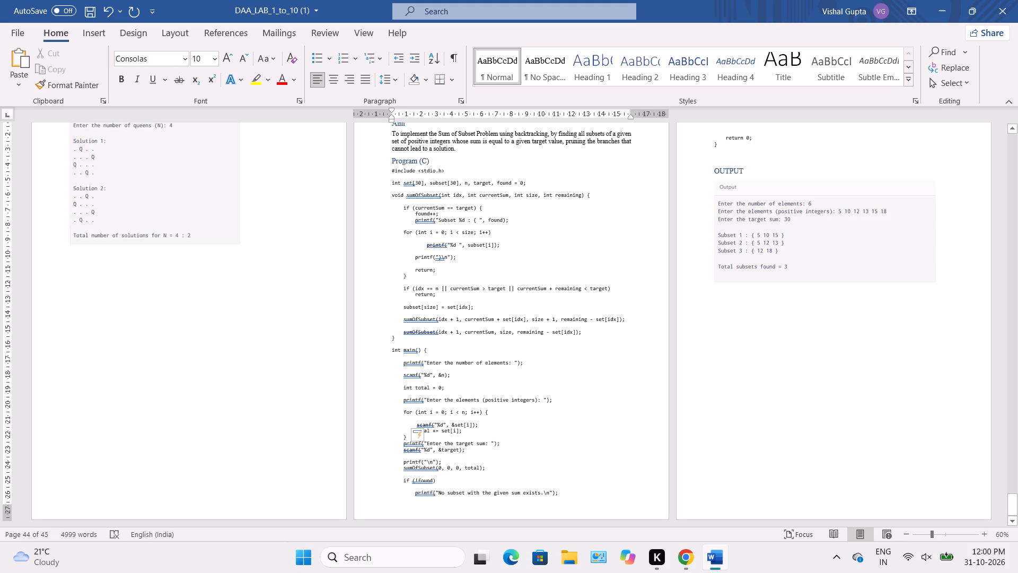
{"action": "left_click", "coordinate": [469, 441]}
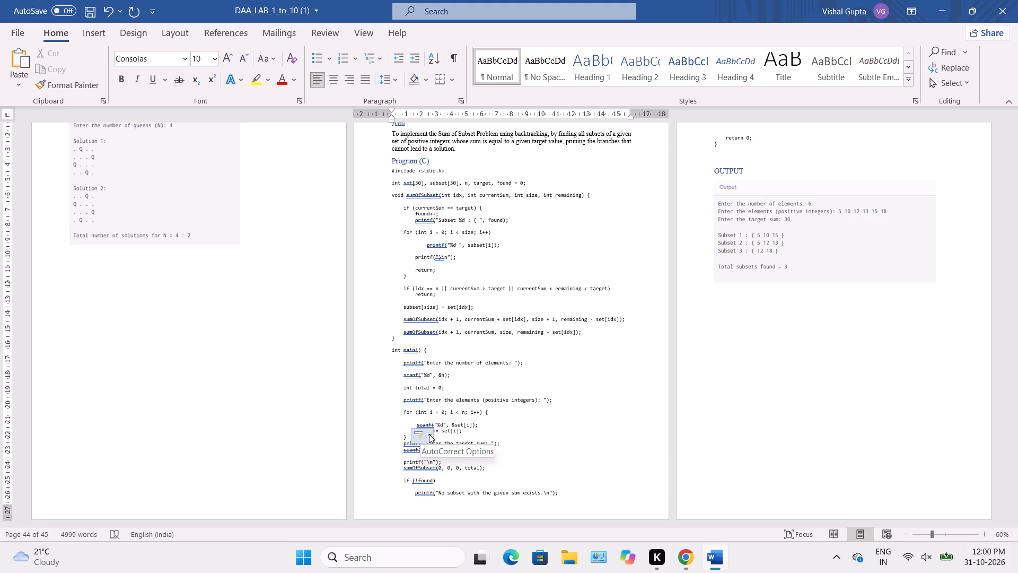
{"action": "left_click", "coordinate": [429, 434]}
{"action": "left_click", "coordinate": [443, 332]}
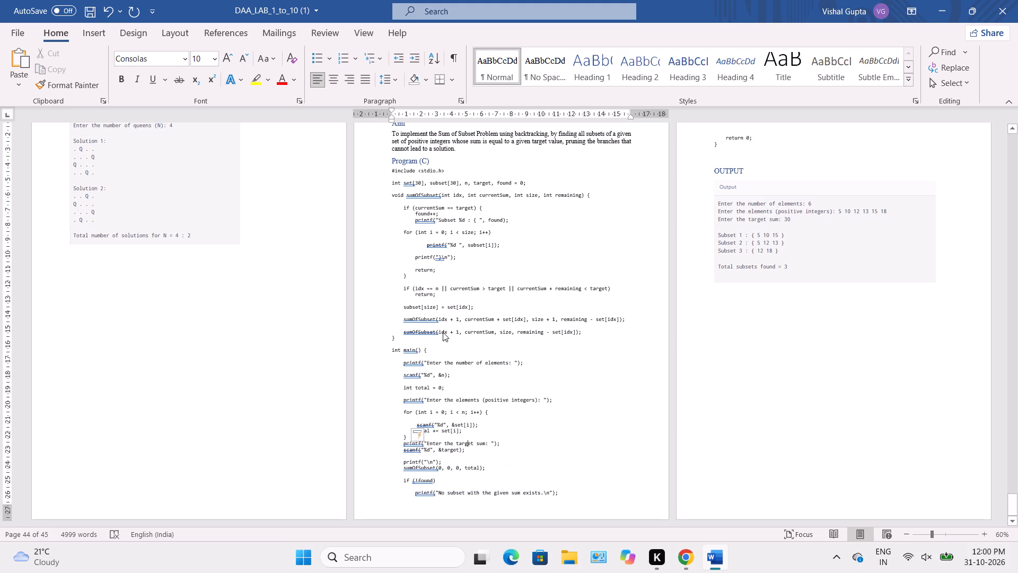
{"action": "left_click", "coordinate": [254, 296]}
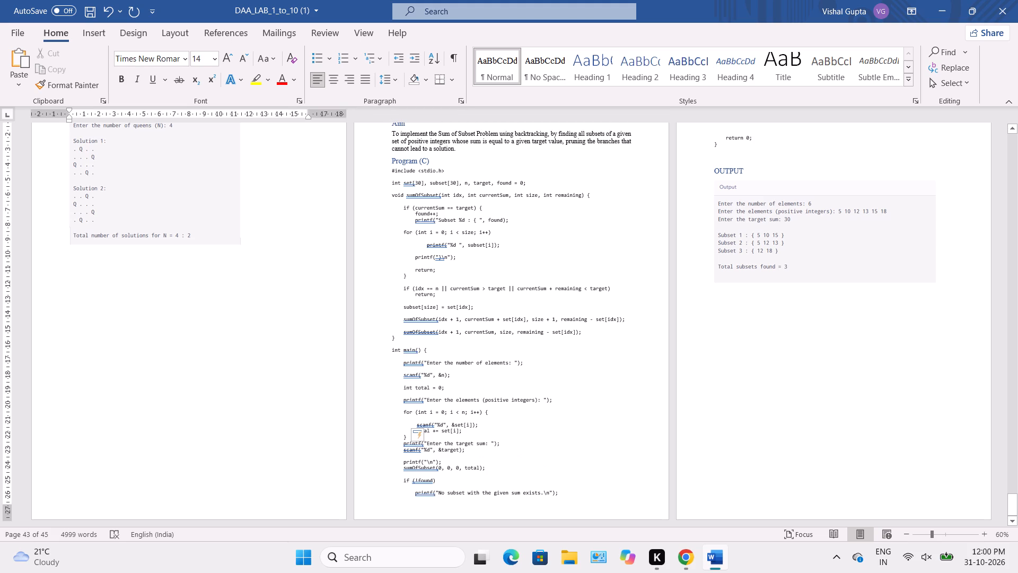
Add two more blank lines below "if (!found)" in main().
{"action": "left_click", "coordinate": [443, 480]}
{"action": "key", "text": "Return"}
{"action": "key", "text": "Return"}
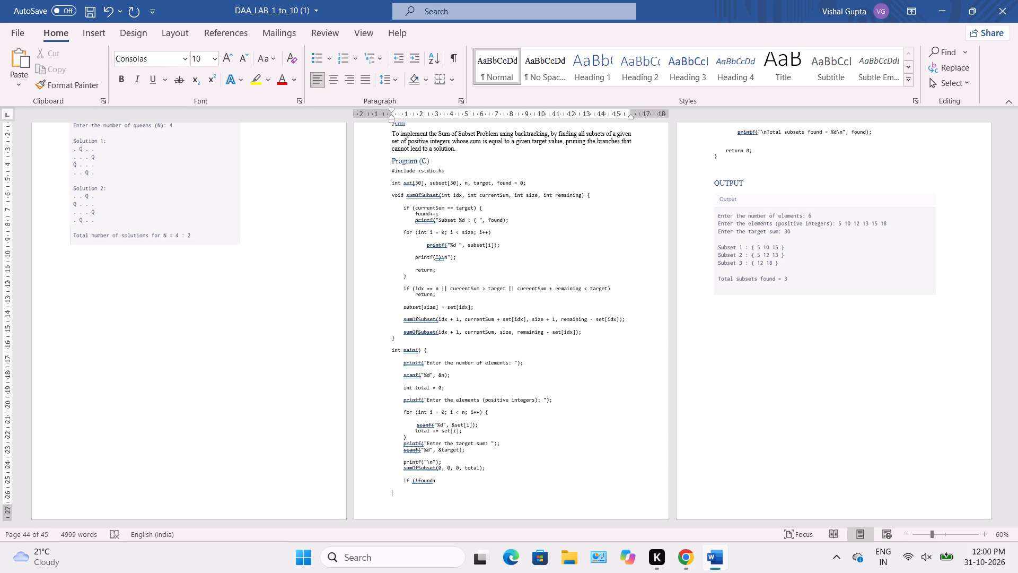
Add four blank lines after "sumOfSubset(0, 0, 0, total);" in main() to push "if (!found)" onto the next page.
{"action": "left_click", "coordinate": [487, 468]}
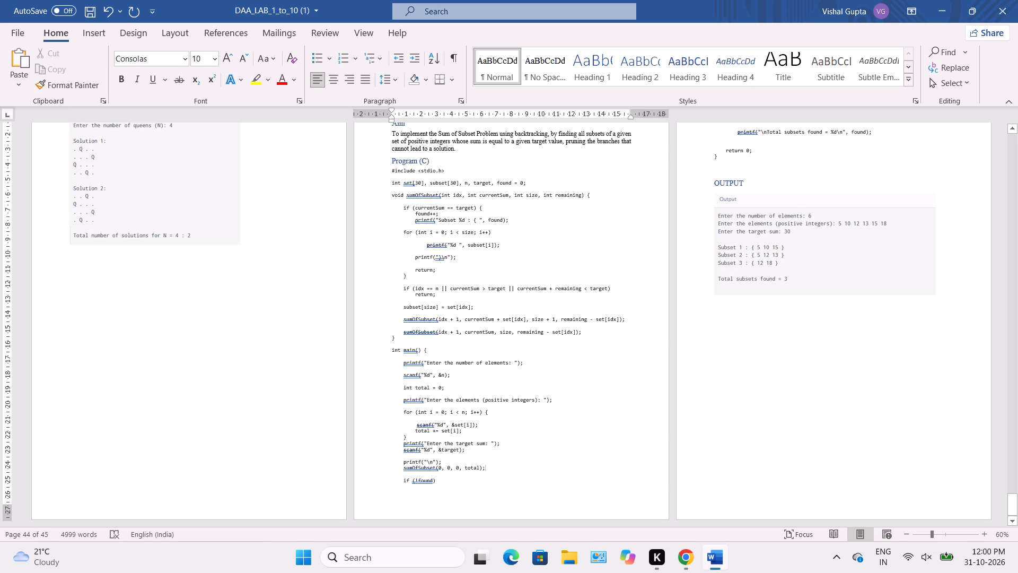
{"action": "key", "text": "Return"}
{"action": "key", "text": "Return"}
{"action": "key", "text": "Return"}
{"action": "key", "text": "Return"}
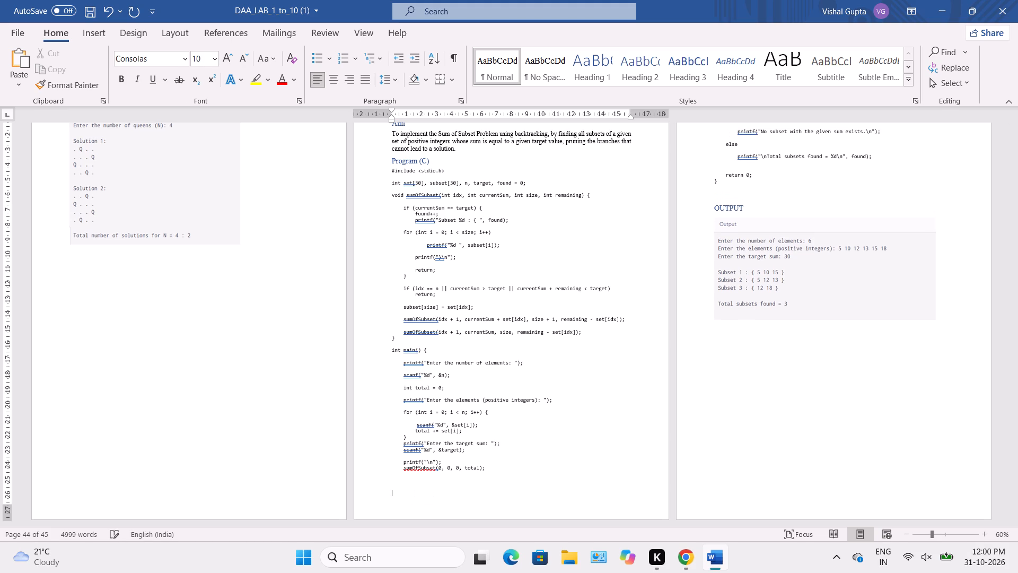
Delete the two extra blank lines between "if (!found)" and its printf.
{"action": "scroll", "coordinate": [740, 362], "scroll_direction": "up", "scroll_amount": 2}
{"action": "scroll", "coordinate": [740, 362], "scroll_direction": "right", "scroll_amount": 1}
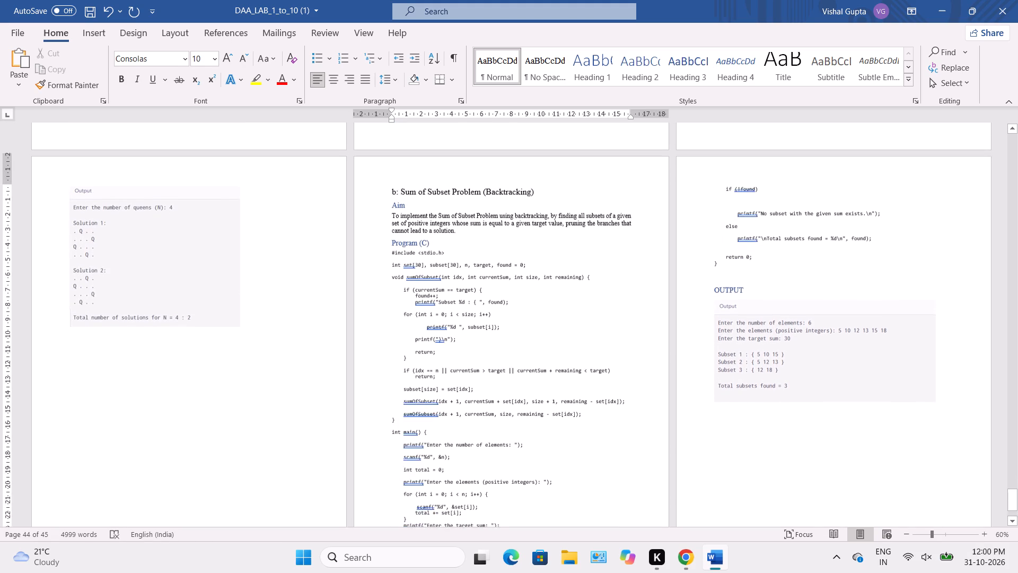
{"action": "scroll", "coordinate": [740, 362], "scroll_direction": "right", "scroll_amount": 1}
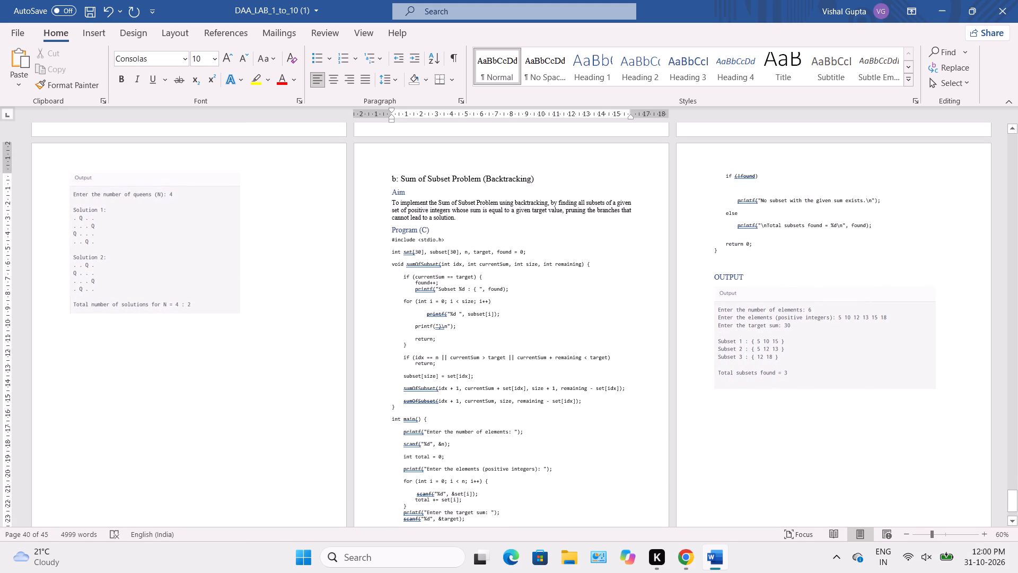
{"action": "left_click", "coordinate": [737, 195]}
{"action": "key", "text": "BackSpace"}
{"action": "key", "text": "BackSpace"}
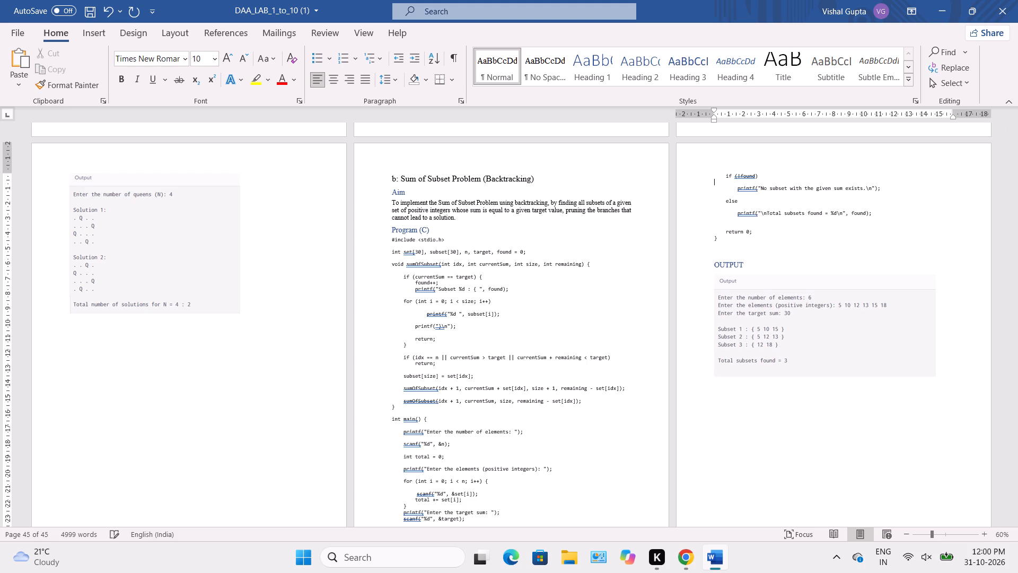
Insert another blank line between the closing brace of the sumOfSubset function and "int main()".
{"action": "scroll", "coordinate": [606, 403], "scroll_direction": "down", "scroll_amount": 1}
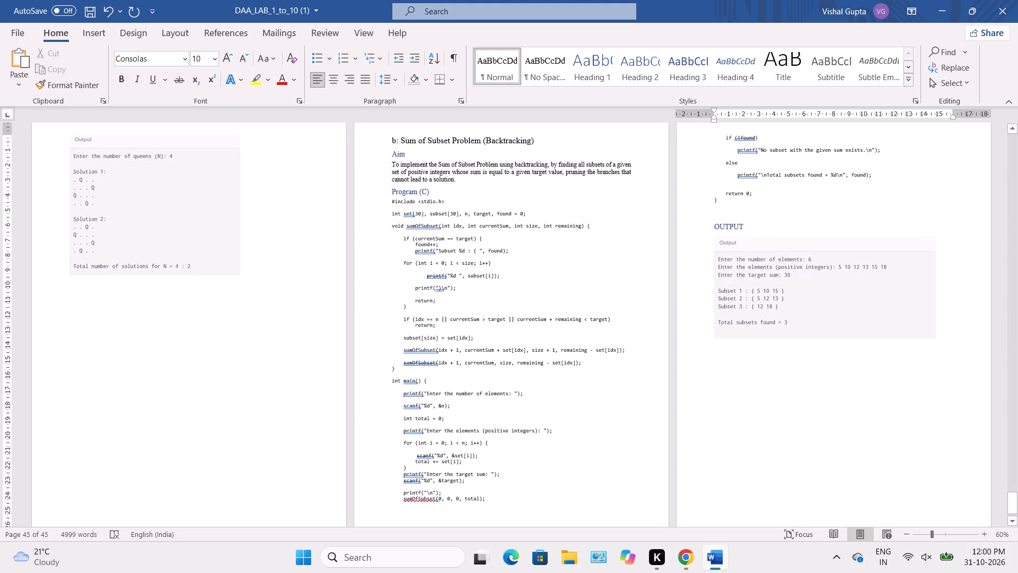
{"action": "left_click", "coordinate": [419, 370]}
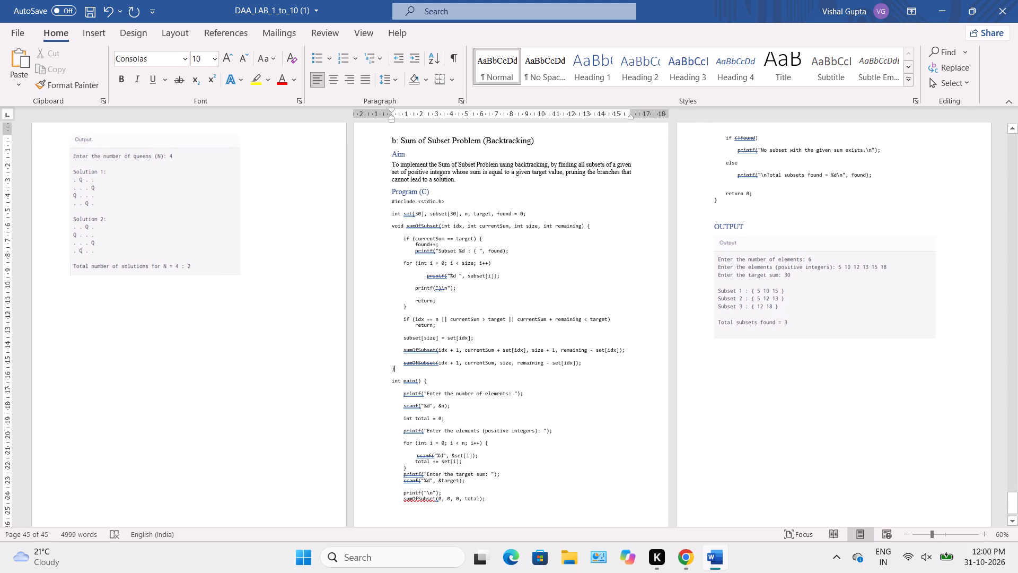
{"action": "key", "text": "Return"}
Save the document.
{"action": "scroll", "coordinate": [366, 304], "scroll_direction": "up", "scroll_amount": 2}
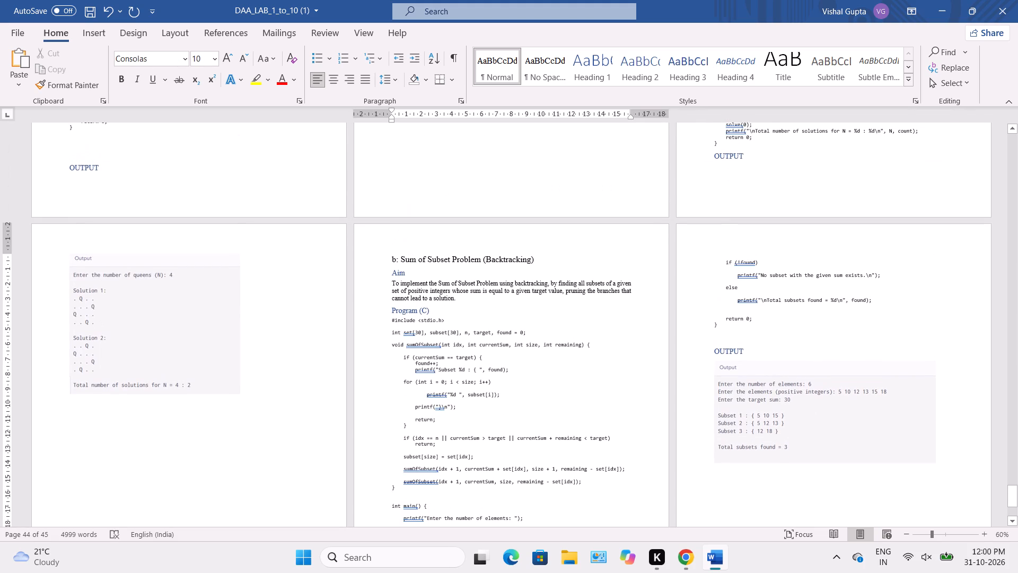
{"action": "key", "text": "ctrl+s"}
{"action": "key", "text": "ctrl+s"}
{"action": "key", "text": "ctrl+s"}
Add eight blank lines after the N Queen program's code to move its OUTPUT heading onto the page with the output image.
{"action": "scroll", "coordinate": [366, 304], "scroll_direction": "up", "scroll_amount": 4}
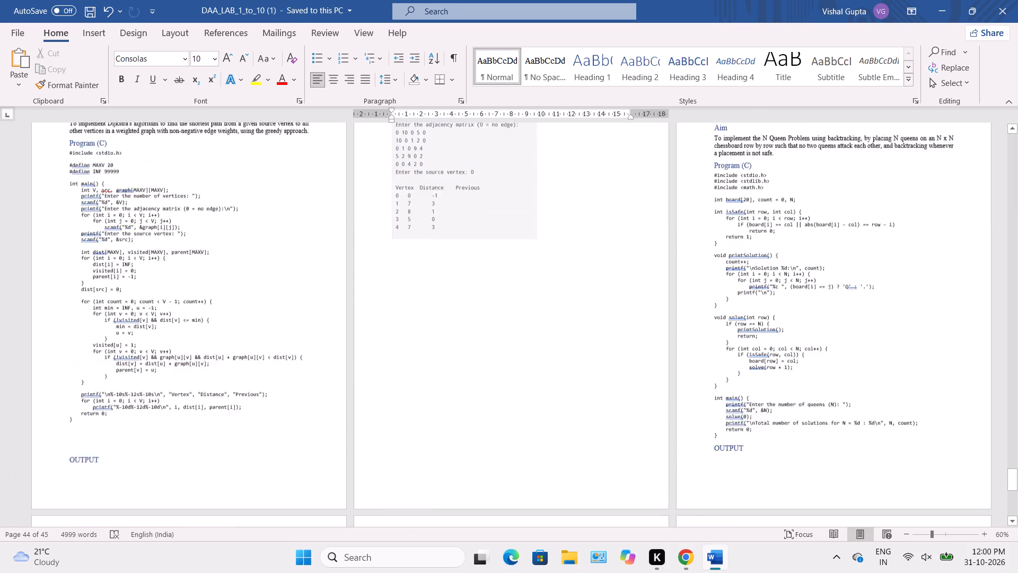
{"action": "scroll", "coordinate": [366, 304], "scroll_direction": "up", "scroll_amount": 1}
{"action": "scroll", "coordinate": [366, 304], "scroll_direction": "down", "scroll_amount": 4}
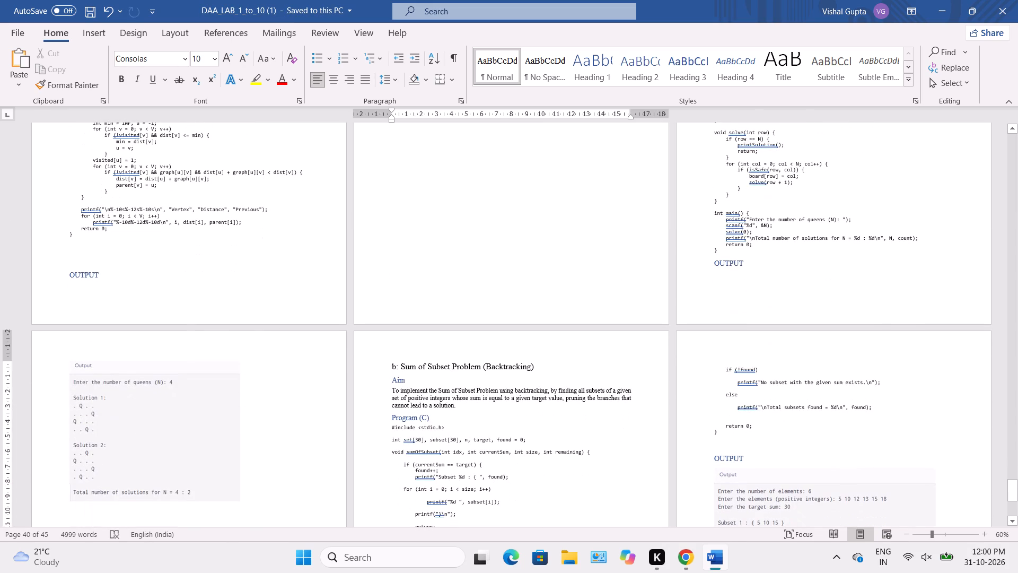
{"action": "left_click", "coordinate": [735, 254]}
{"action": "key", "text": "Up"}
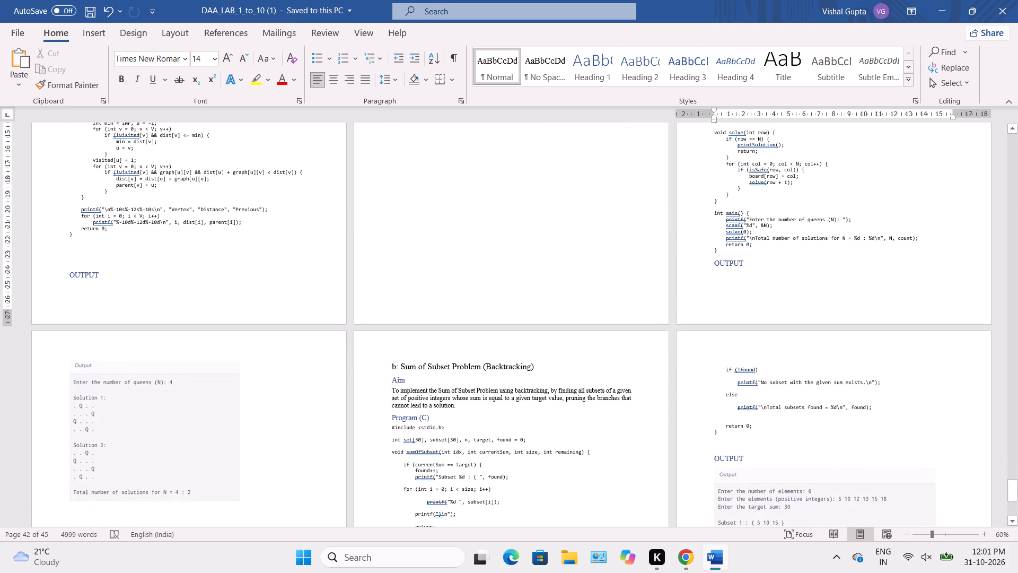
{"action": "key", "text": "Return"}
{"action": "key", "text": "Return"}
{"action": "key", "text": "Return"}
{"action": "key", "text": "Return"}
{"action": "key", "text": "Return"}
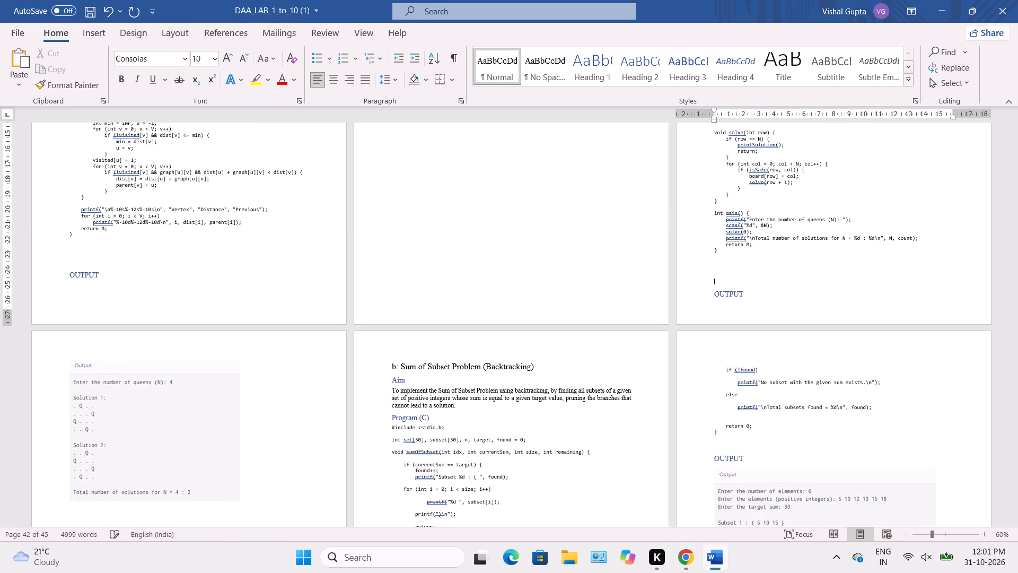
{"action": "key", "text": "Return"}
{"action": "key", "text": "Return"}
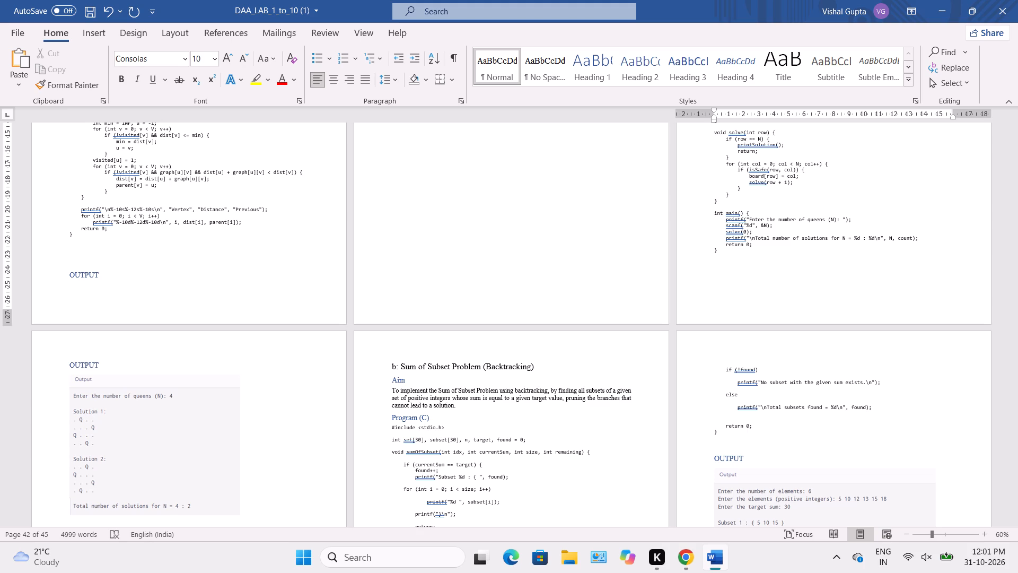
{"action": "key", "text": "Return"}
Insert one blank line between the N Queen OUTPUT heading and its output image.
{"action": "left_click", "coordinate": [191, 354]}
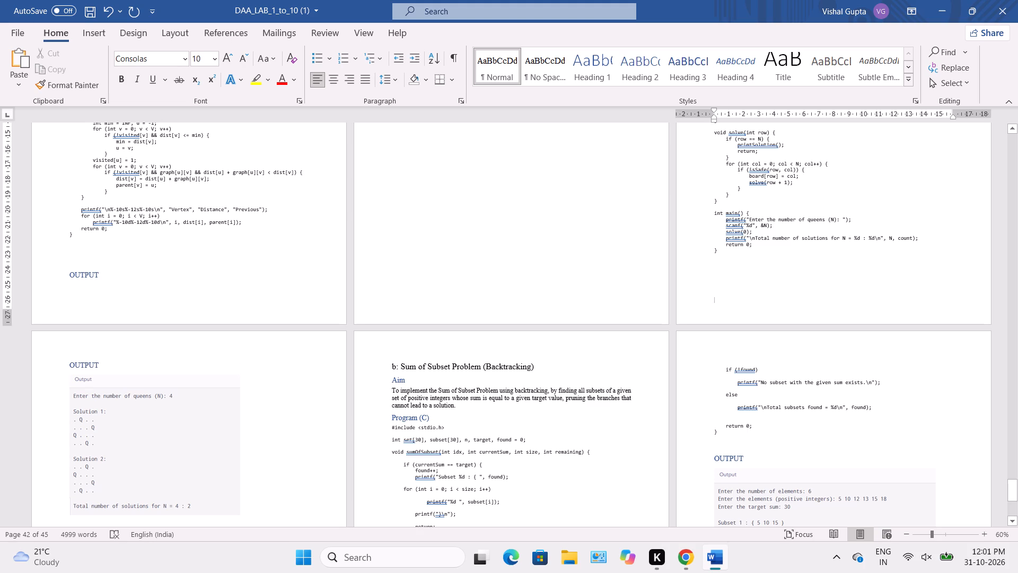
{"action": "key", "text": "Return"}
{"action": "key", "text": "Return"}
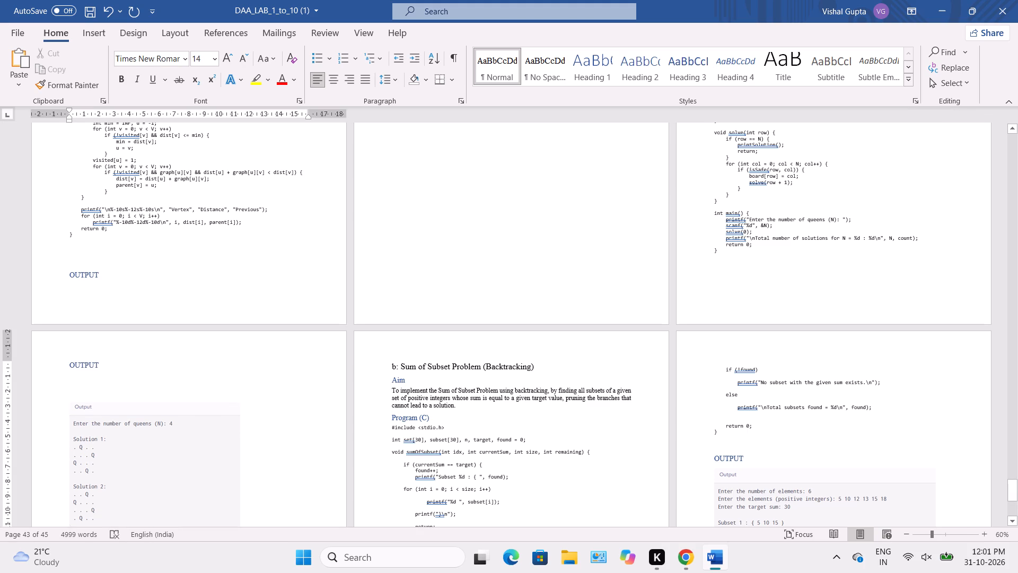
{"action": "key", "text": "BackSpace"}
{"action": "key", "text": "BackSpace"}
{"action": "key", "text": "Return"}
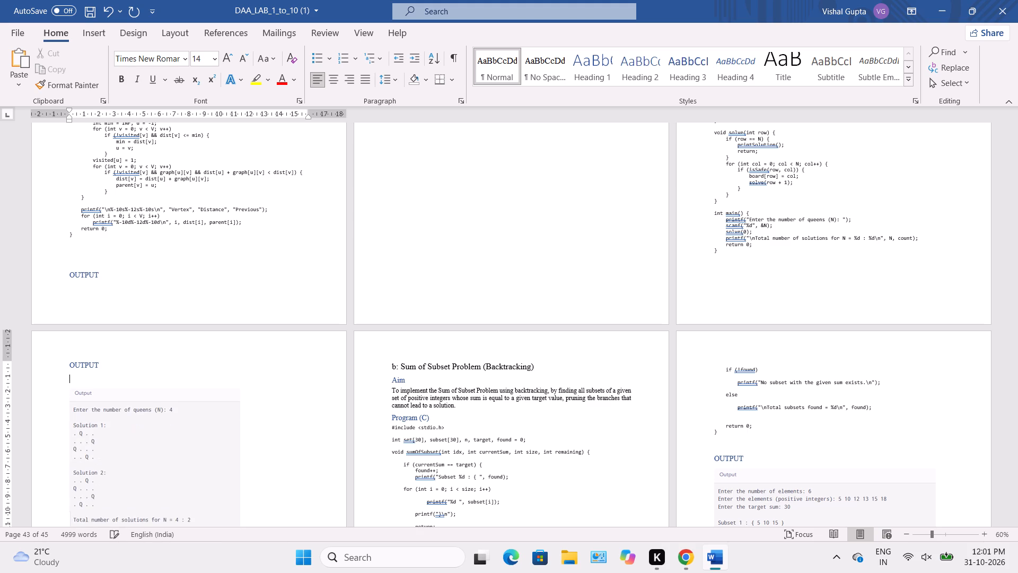
Insert two blank lines above the N Queen OUTPUT heading at the top of its page.
{"action": "key", "text": "Up"}
{"action": "key", "text": "Return"}
{"action": "key", "text": "Return"}
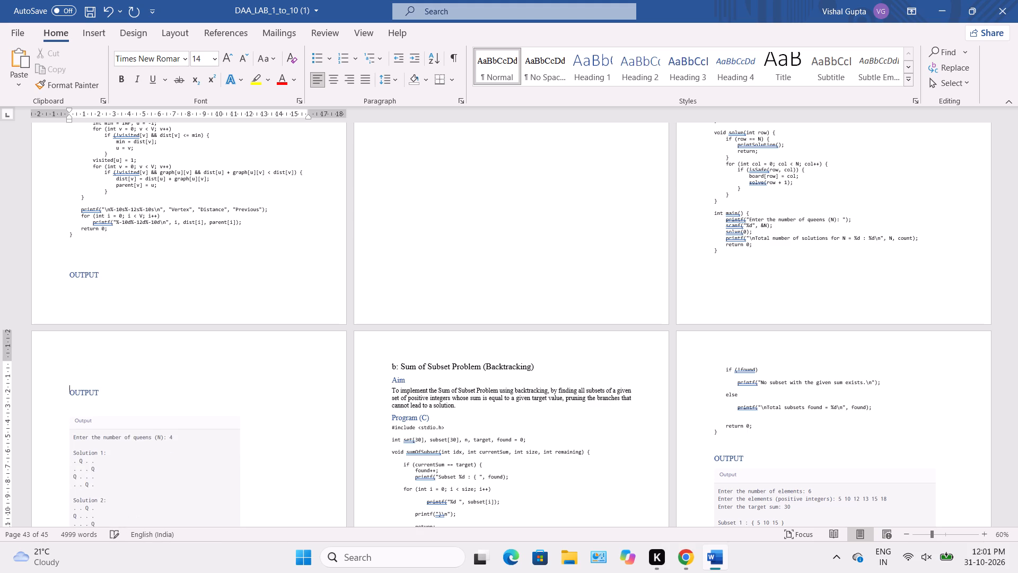
In the N Queen program's main(), add a blank line before the first printf and before scanf, indenting both lines one tab.
{"action": "scroll", "coordinate": [574, 292], "scroll_direction": "up", "scroll_amount": 3}
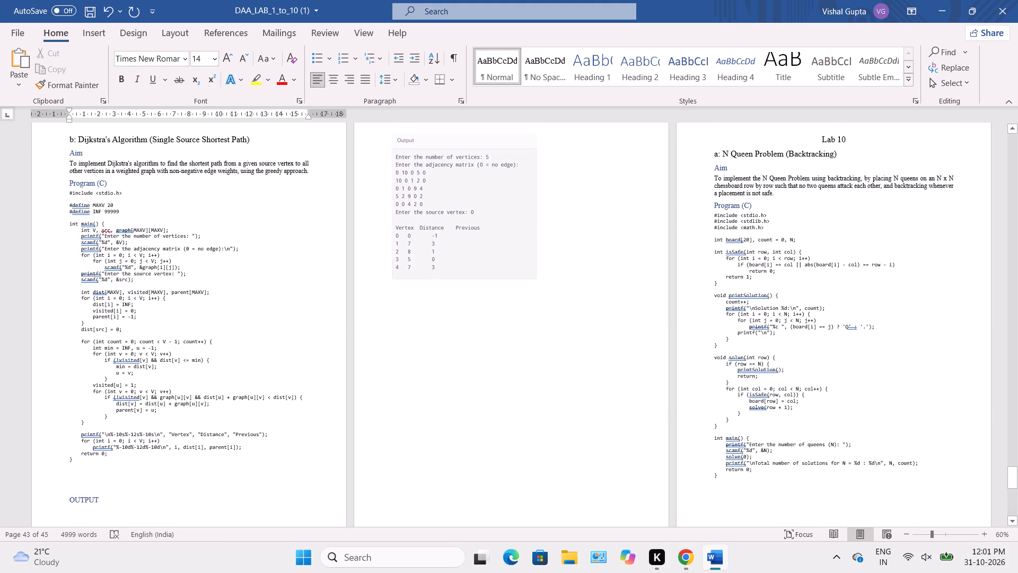
{"action": "left_click", "coordinate": [722, 444]}
{"action": "key", "text": "Return"}
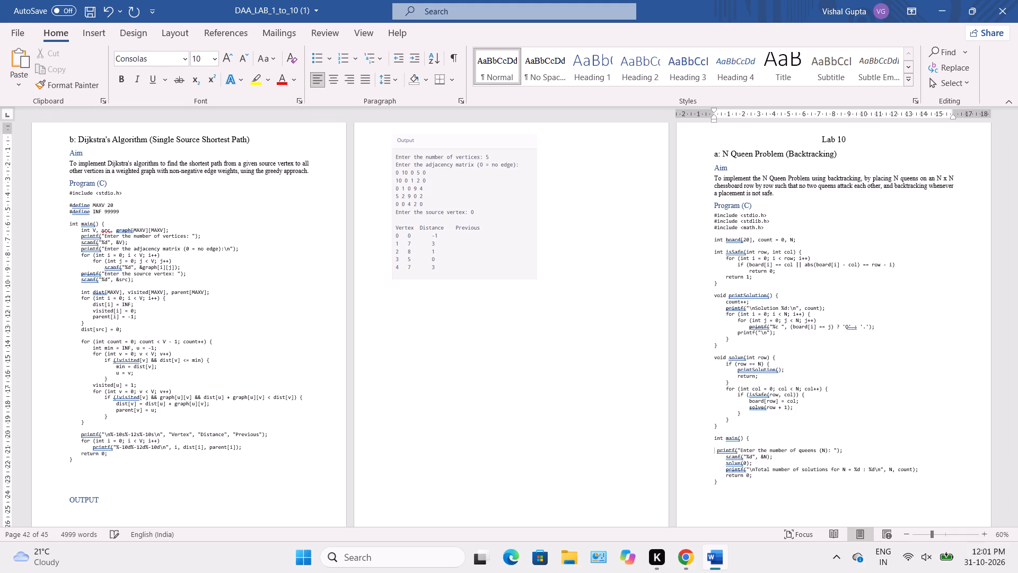
{"action": "key", "text": "Tab"}
{"action": "key", "text": "Down"}
{"action": "key", "text": "Left"}
{"action": "key", "text": "Left"}
{"action": "key", "text": "Left"}
{"action": "key", "text": "Tab"}
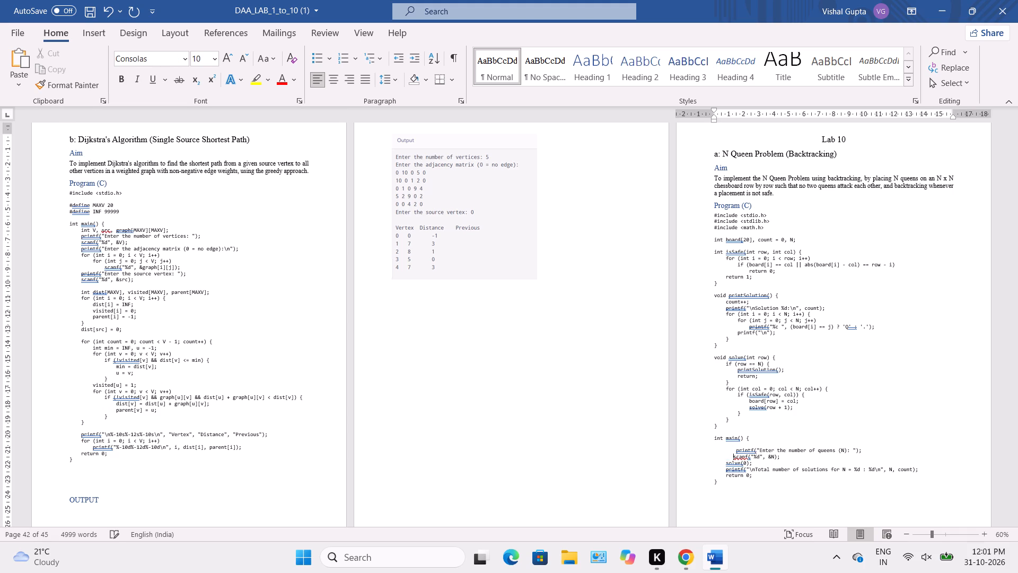
{"action": "key", "text": "Return"}
{"action": "key", "text": "Tab"}
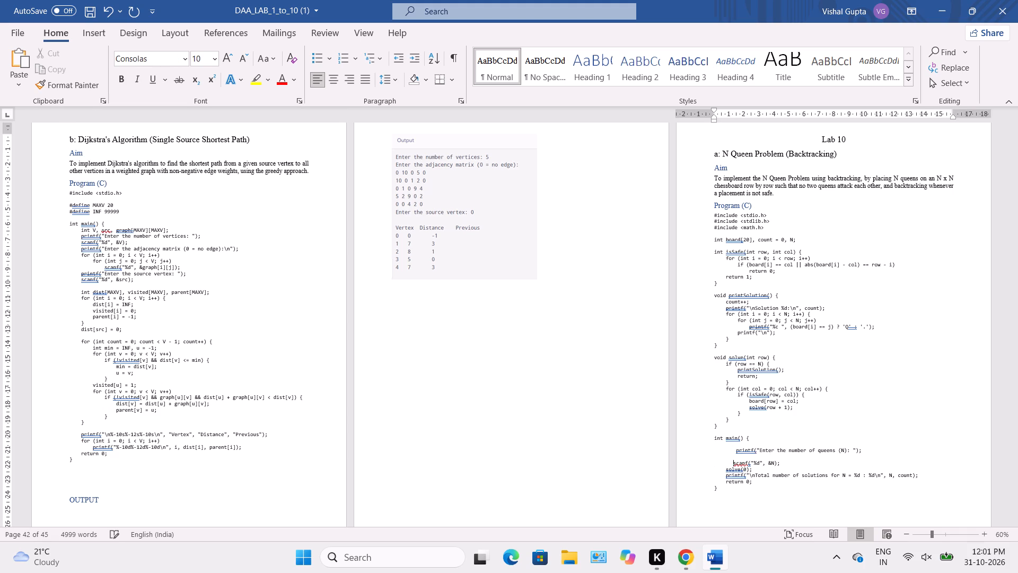
In the N Queen program's main(), add a blank line before solve(0) and before the total-solutions printf, indenting both lines.
{"action": "key", "text": "Down"}
{"action": "key", "text": "Left"}
{"action": "key", "text": "Left"}
{"action": "key", "text": "Left"}
{"action": "key", "text": "Tab"}
{"action": "key", "text": "Return"}
{"action": "key", "text": "space"}
{"action": "key", "text": "Tab"}
{"action": "key", "text": "Down"}
{"action": "key", "text": "Left"}
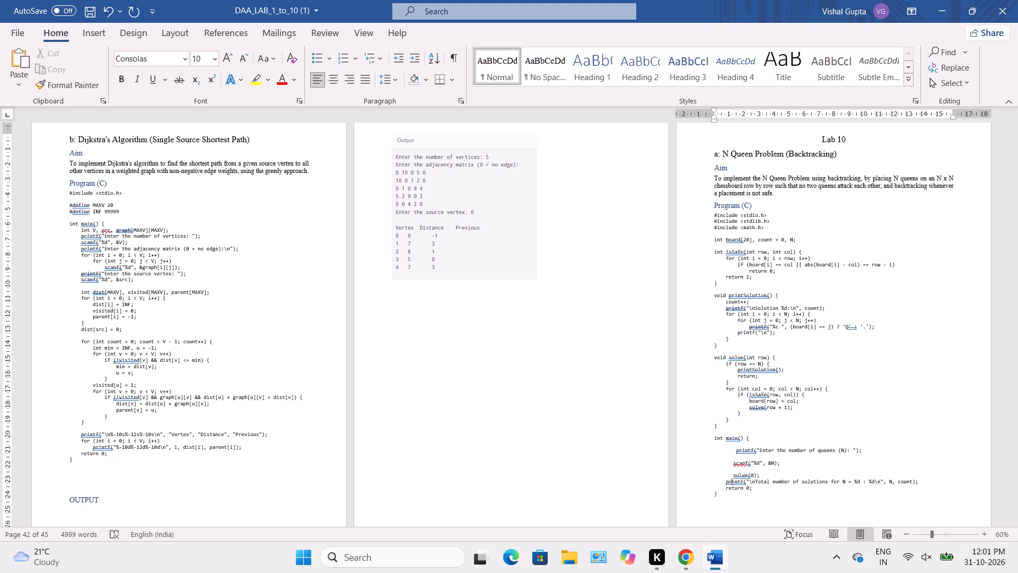
{"action": "key", "text": "Left"}
{"action": "key", "text": "Left"}
{"action": "key", "text": "Tab"}
{"action": "key", "text": "Down"}
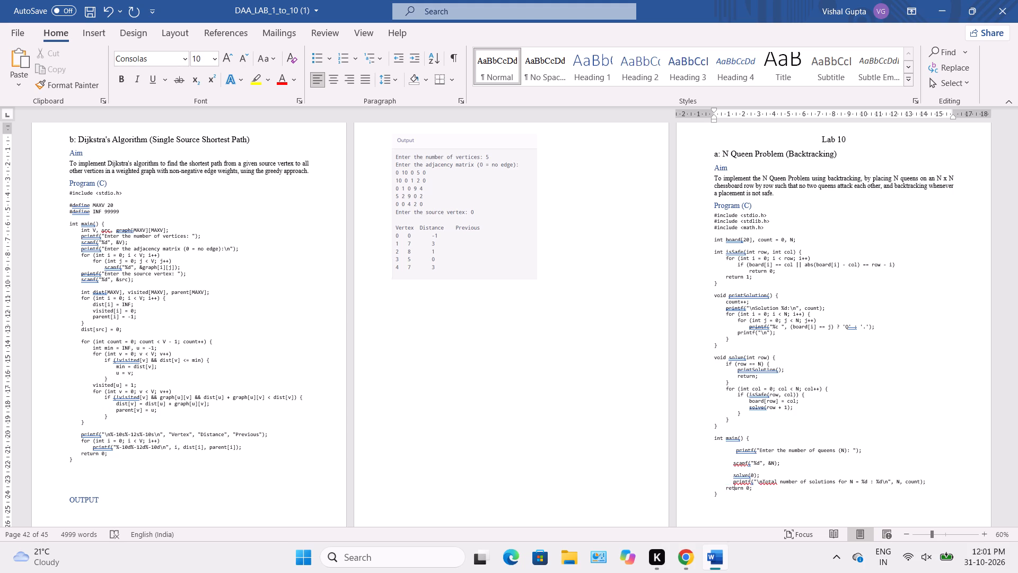
{"action": "key", "text": "Up"}
{"action": "key", "text": "Return"}
{"action": "key", "text": "Tab"}
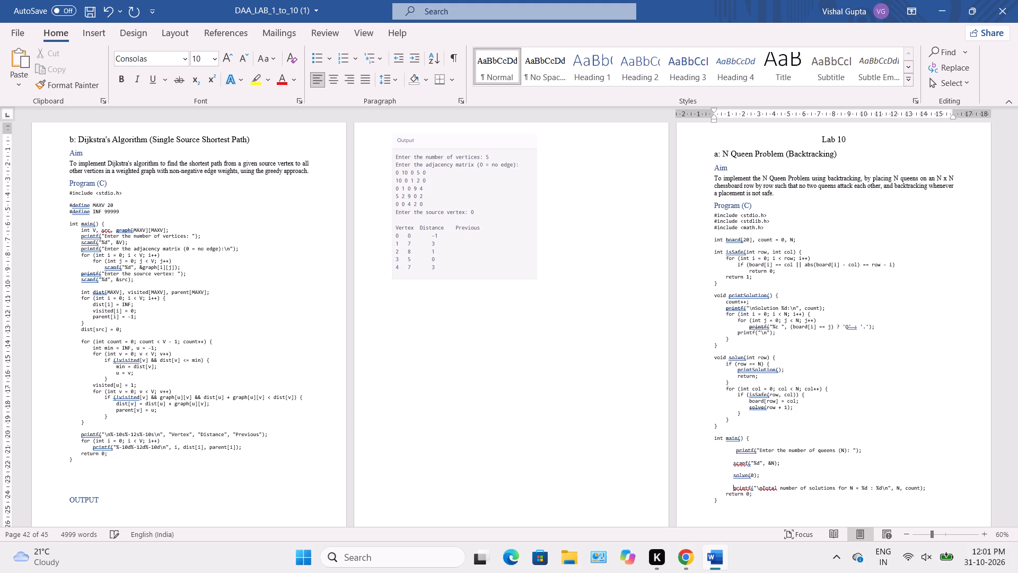
Indent the return 0 line of the N Queen program's main() to align with the statements above it.
{"action": "key", "text": "Down"}
{"action": "key", "text": "Left"}
{"action": "key", "text": "Left"}
{"action": "key", "text": "Left"}
{"action": "key", "text": "Tab"}
In Dijkstra's program, insert a blank line before the final for loop and indent the loop and its printf line by a tab.
{"action": "scroll", "coordinate": [800, 316], "scroll_direction": "up", "scroll_amount": 1}
{"action": "scroll", "coordinate": [800, 316], "scroll_direction": "down", "scroll_amount": 1}
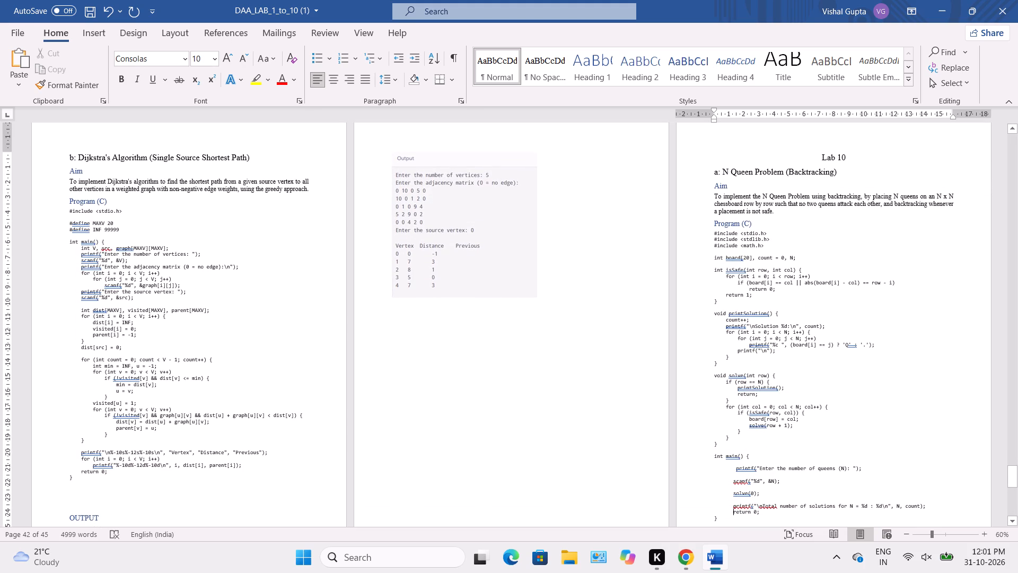
{"action": "scroll", "coordinate": [800, 316], "scroll_direction": "down", "scroll_amount": 1}
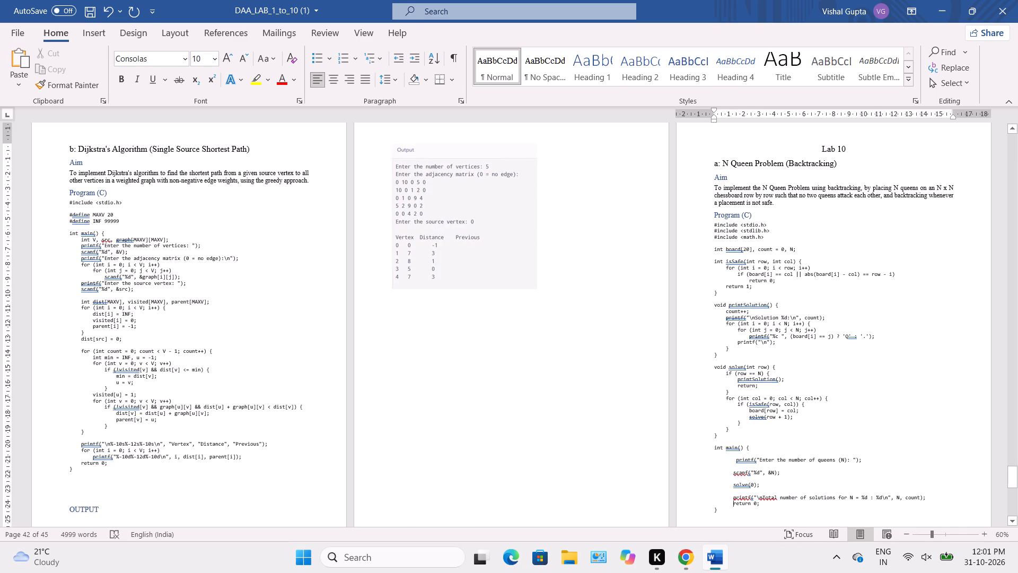
{"action": "left_click", "coordinate": [170, 450]}
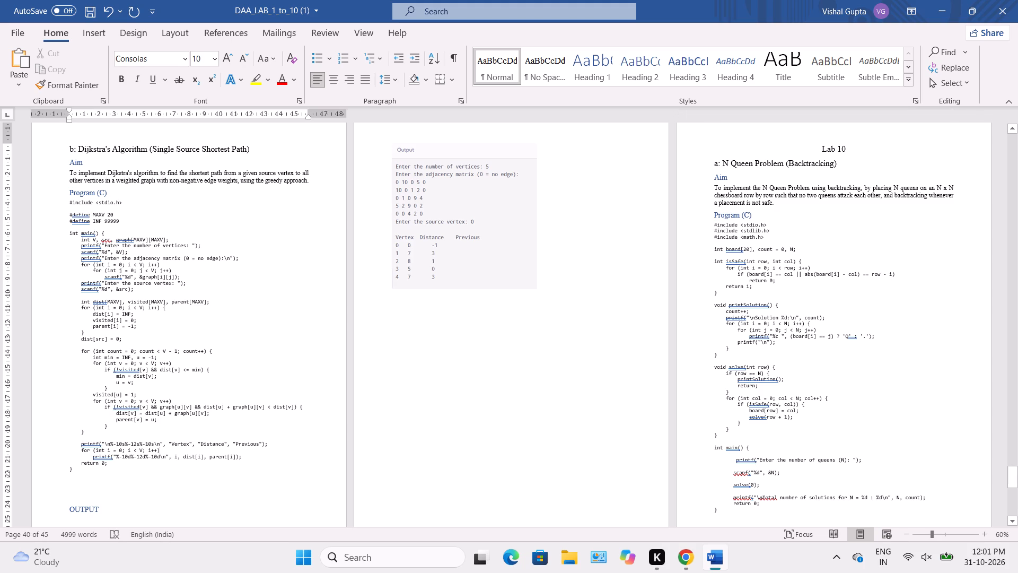
{"action": "key", "text": "Up"}
{"action": "key", "text": "Left"}
{"action": "key", "text": "Left"}
{"action": "key", "text": "Left"}
{"action": "key", "text": "Left"}
{"action": "key", "text": "Left"}
{"action": "key", "text": "Left"}
{"action": "key", "text": "Left"}
{"action": "key", "text": "Left"}
{"action": "key", "text": "Left"}
{"action": "key", "text": "Left"}
{"action": "key", "text": "Left"}
{"action": "key", "text": "Left"}
{"action": "key", "text": "Left"}
{"action": "key", "text": "Left"}
{"action": "key", "text": "Left"}
{"action": "key", "text": "Left"}
{"action": "key", "text": "Left"}
{"action": "key", "text": "Left"}
{"action": "key", "text": "Left"}
{"action": "key", "text": "Left"}
{"action": "key", "text": "Down"}
{"action": "key", "text": "Return"}
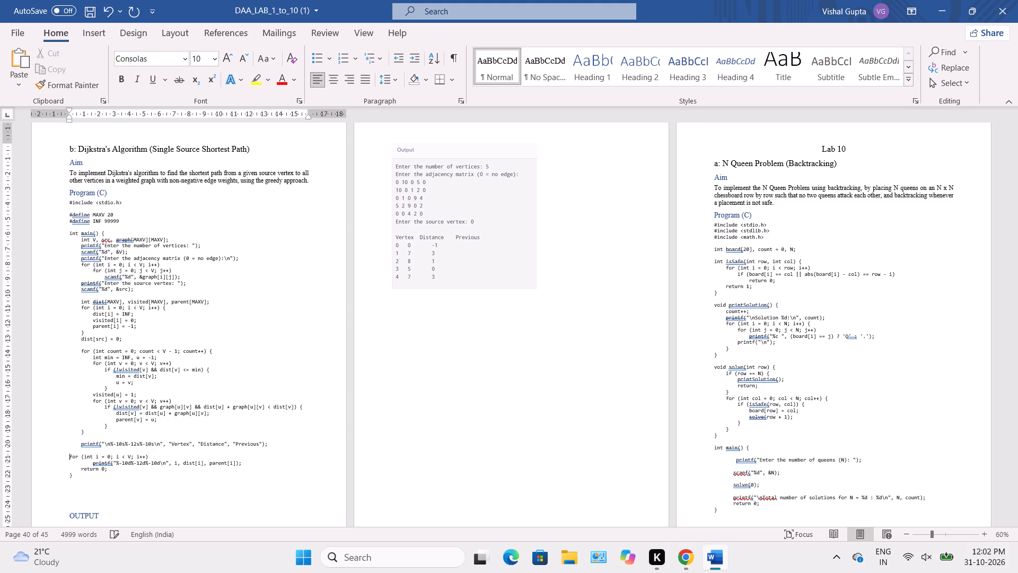
{"action": "key", "text": "Tab"}
{"action": "key", "text": "Down"}
{"action": "key", "text": "Tab"}
Insert a blank line before return 0 and another before the closing brace at the end of Dijkstra's program.
{"action": "key", "text": "Down"}
{"action": "key", "text": "Left"}
{"action": "key", "text": "Left"}
{"action": "key", "text": "Left"}
{"action": "key", "text": "Left"}
{"action": "key", "text": "Left"}
{"action": "key", "text": "Left"}
{"action": "key", "text": "Left"}
{"action": "key", "text": "Left"}
{"action": "key", "text": "Left"}
{"action": "key", "text": "Left"}
{"action": "key", "text": "Left"}
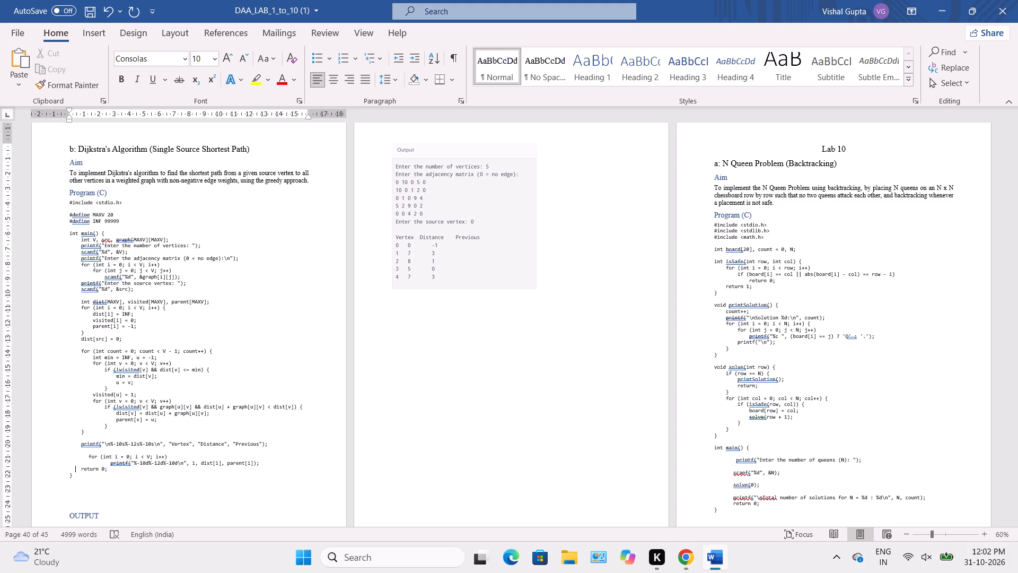
{"action": "key", "text": "Return"}
{"action": "key", "text": "Down"}
{"action": "key", "text": "Return"}
Add one blank line after Dijkstra's code to move its OUTPUT heading onto the page with the output image.
{"action": "key", "text": "Down"}
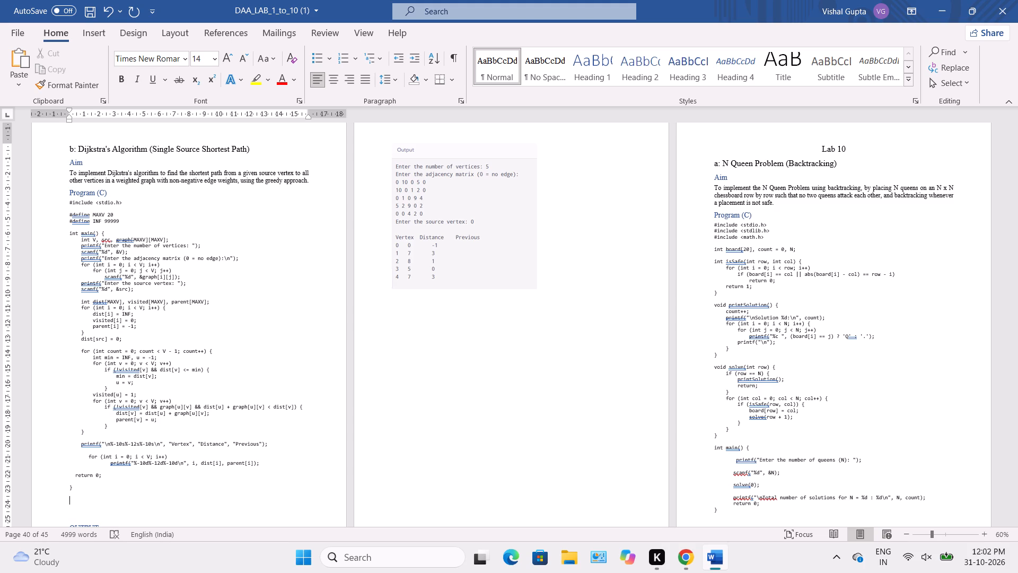
{"action": "scroll", "coordinate": [190, 450], "scroll_direction": "down", "scroll_amount": 1}
{"action": "key", "text": "Return"}
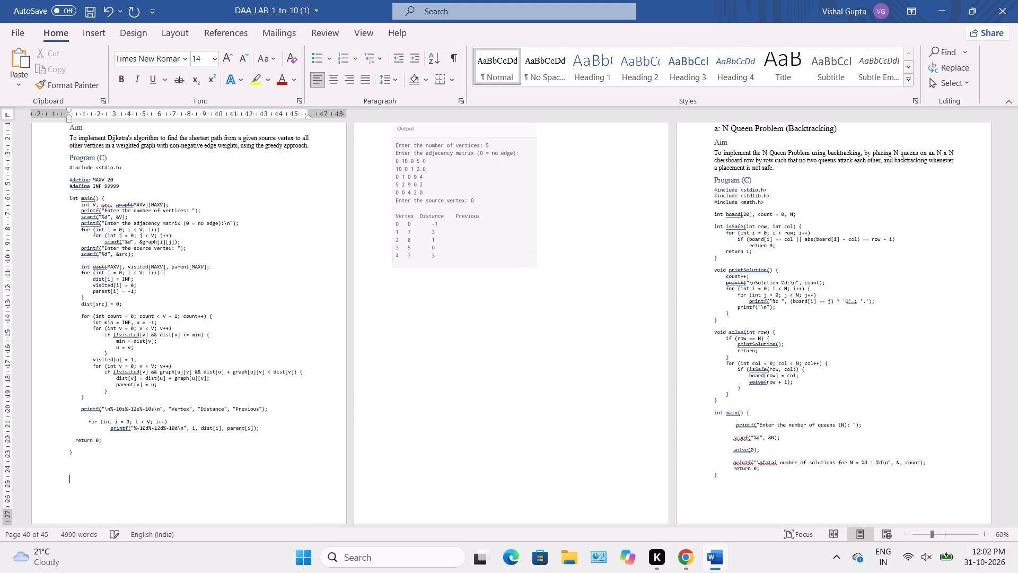
Insert two blank lines above the Dijkstra OUTPUT heading at the top of its page.
{"action": "scroll", "coordinate": [190, 450], "scroll_direction": "up", "scroll_amount": 1}
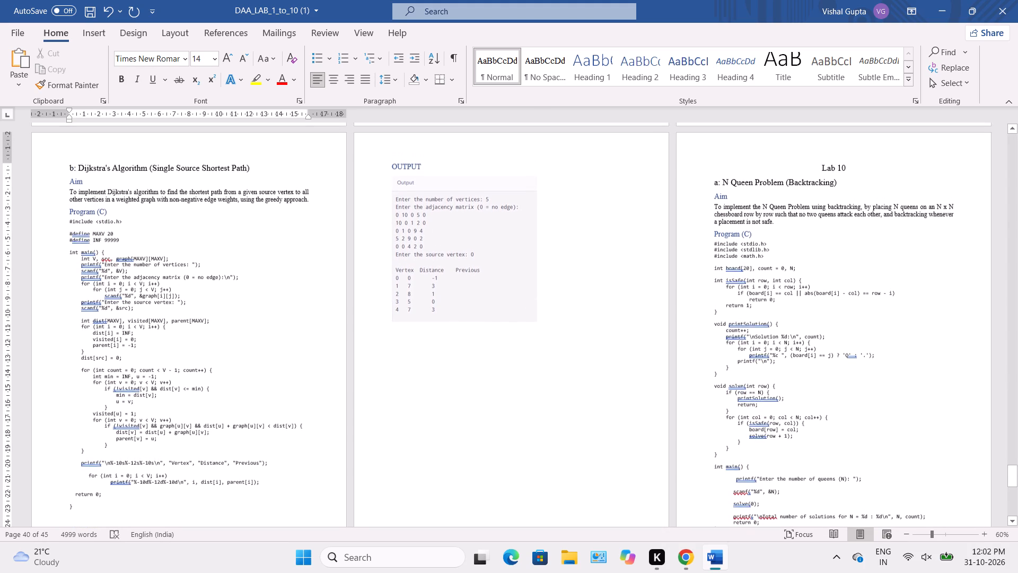
{"action": "scroll", "coordinate": [190, 450], "scroll_direction": "up", "scroll_amount": 1}
{"action": "key", "text": "Down"}
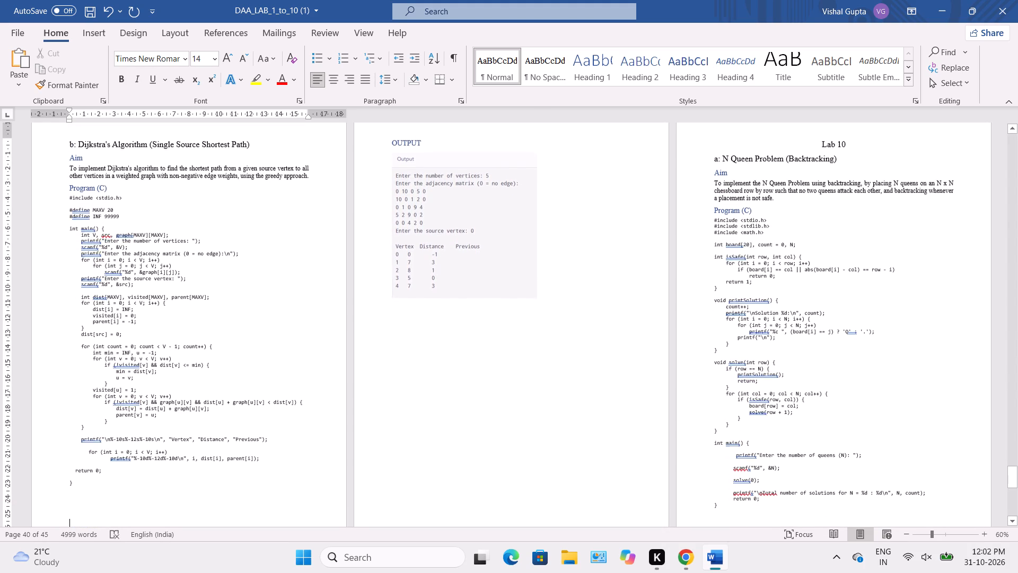
{"action": "key", "text": "Down"}
{"action": "key", "text": "Up"}
{"action": "key", "text": "Up"}
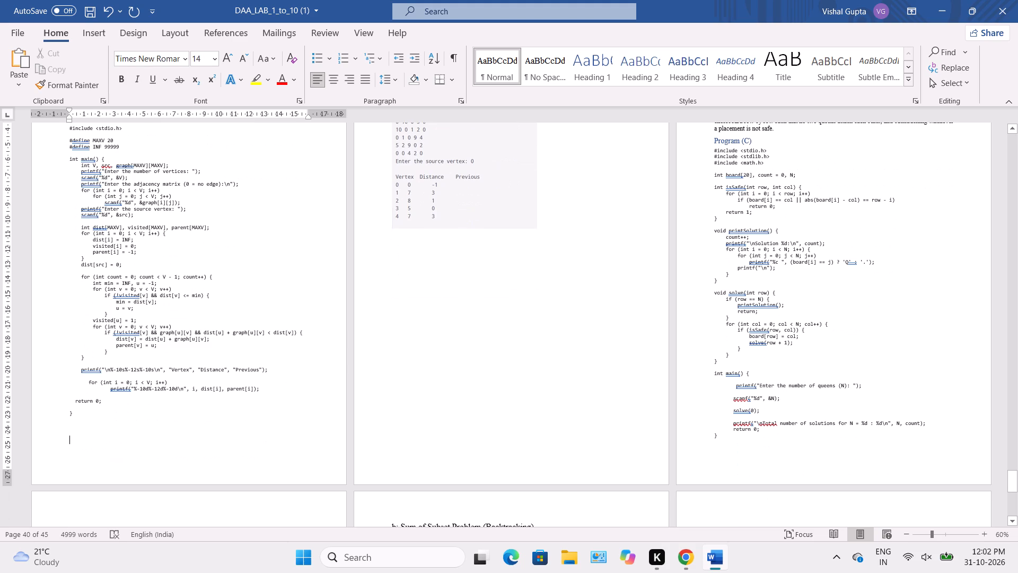
{"action": "scroll", "coordinate": [411, 393], "scroll_direction": "right", "scroll_amount": 1}
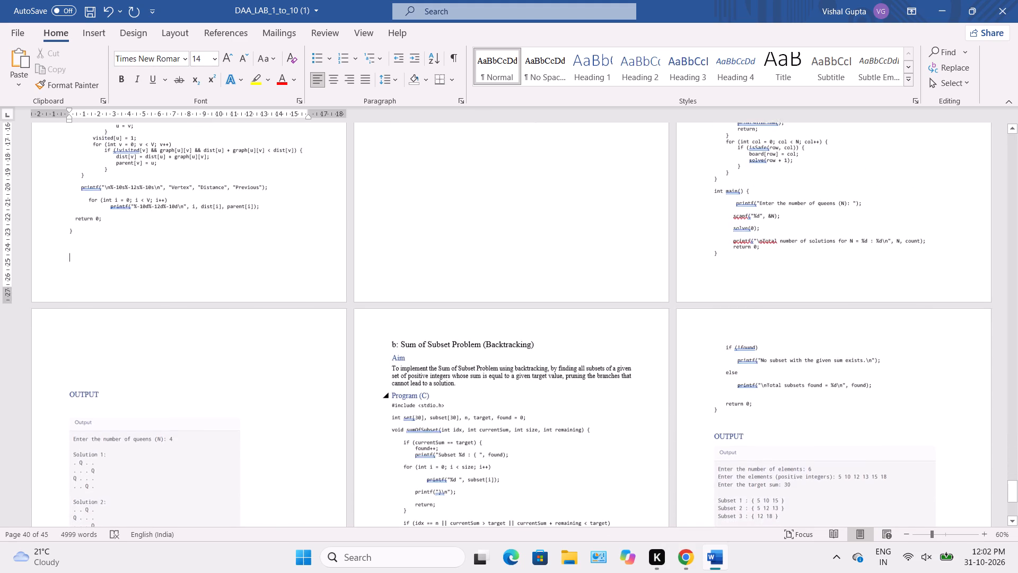
{"action": "scroll", "coordinate": [411, 393], "scroll_direction": "right", "scroll_amount": 1}
{"action": "scroll", "coordinate": [411, 393], "scroll_direction": "up", "scroll_amount": 1}
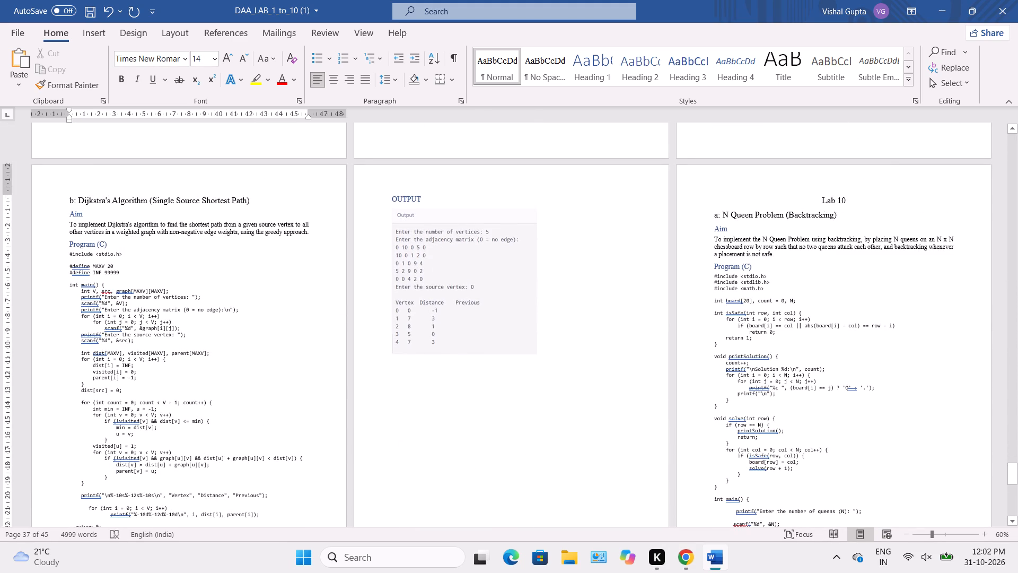
{"action": "left_click", "coordinate": [392, 199]}
{"action": "key", "text": "Return"}
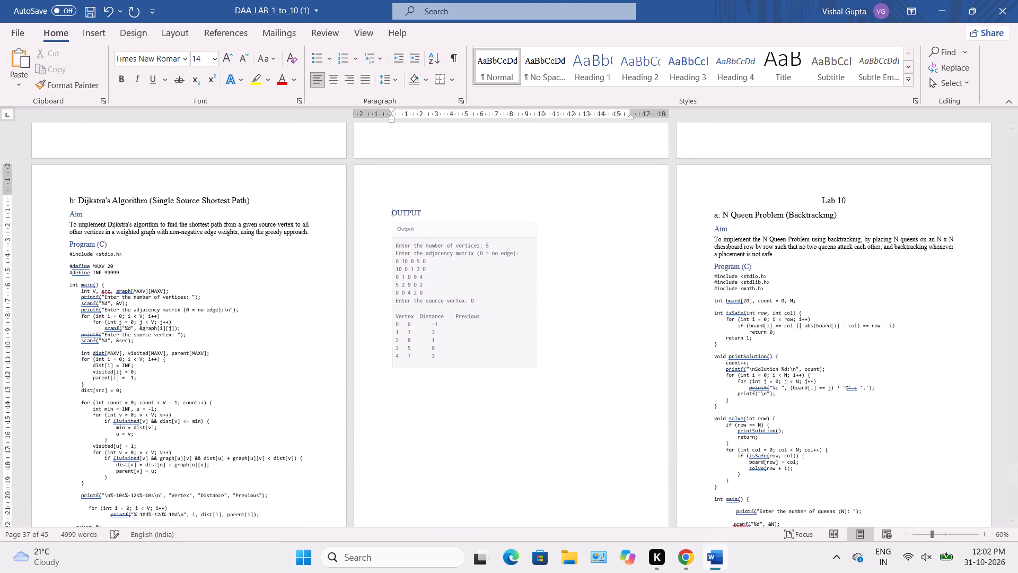
{"action": "key", "text": "Return"}
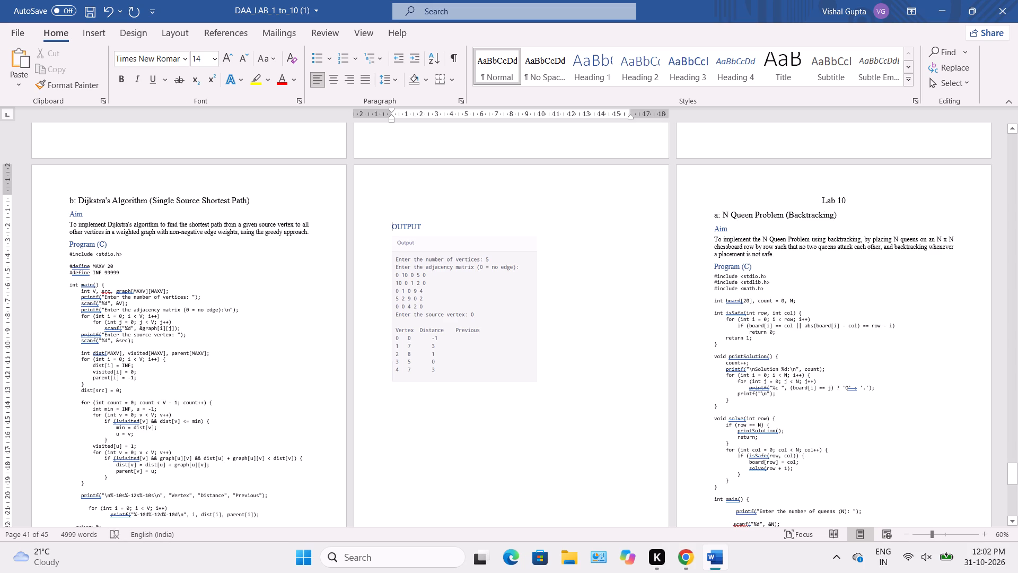
Review the layout of the Dijkstra and N Queen pages and the code and OUTPUT sections of the preceding labs.
{"action": "scroll", "coordinate": [209, 270], "scroll_direction": "down", "scroll_amount": 1}
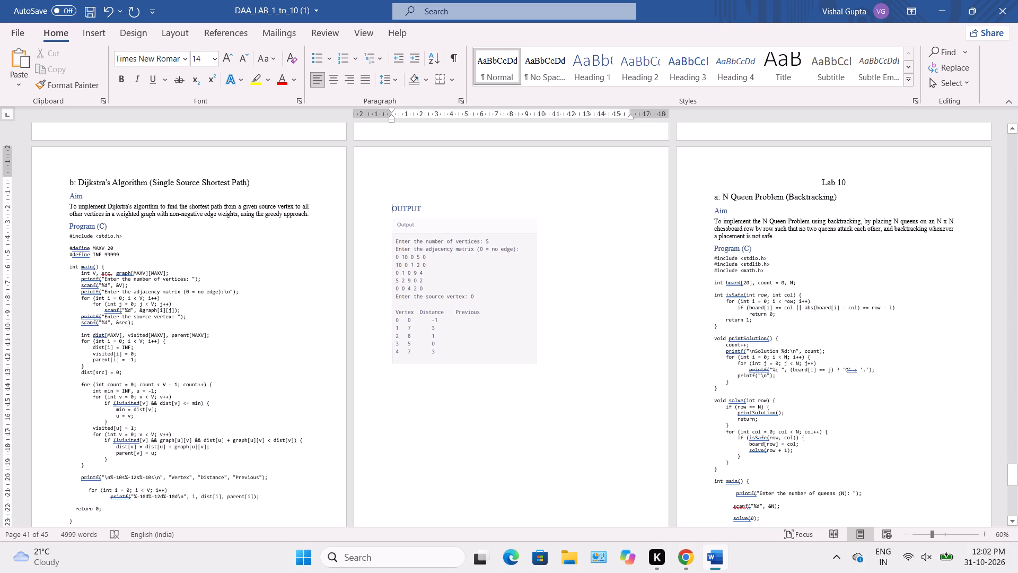
{"action": "left_click", "coordinate": [129, 259]}
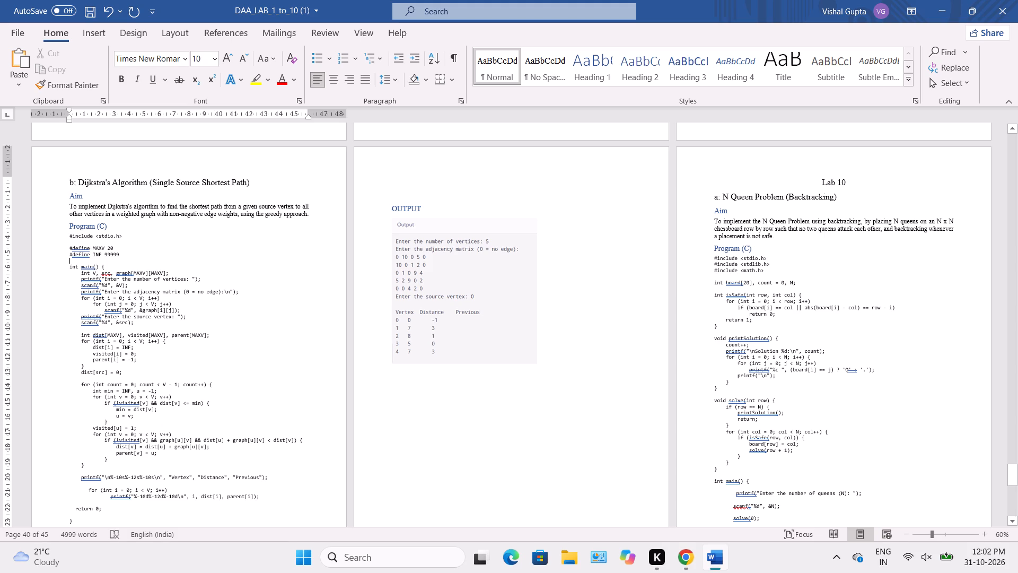
{"action": "scroll", "coordinate": [125, 306], "scroll_direction": "down", "scroll_amount": 1}
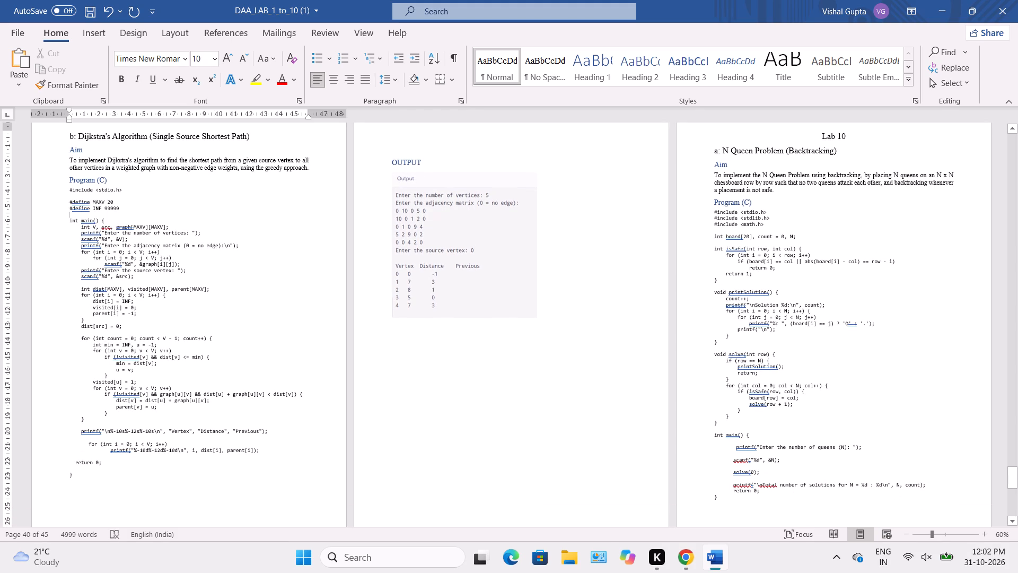
{"action": "scroll", "coordinate": [217, 308], "scroll_direction": "down", "scroll_amount": 1}
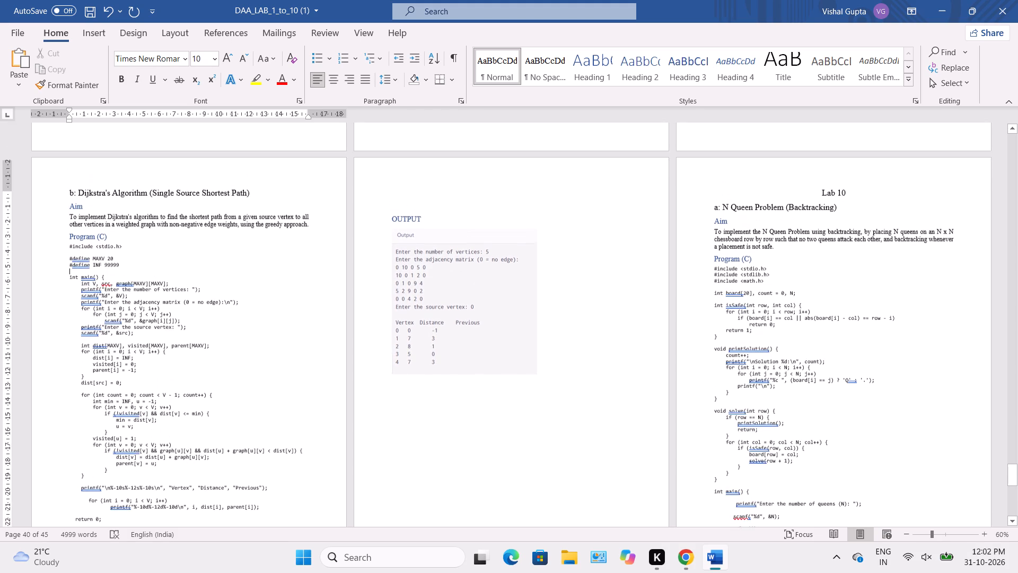
{"action": "scroll", "coordinate": [217, 308], "scroll_direction": "down", "scroll_amount": 1}
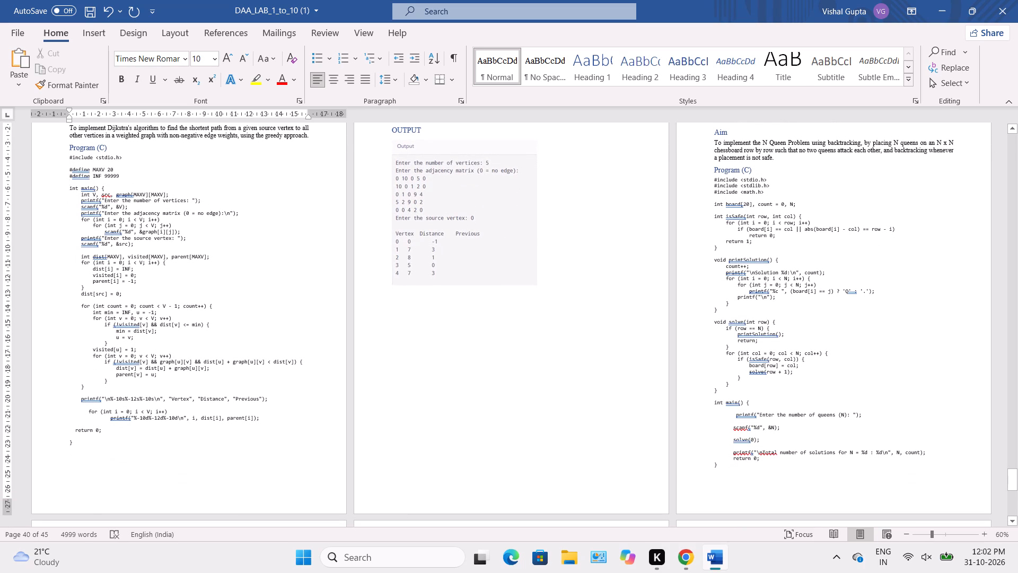
{"action": "scroll", "coordinate": [217, 308], "scroll_direction": "up", "scroll_amount": 6}
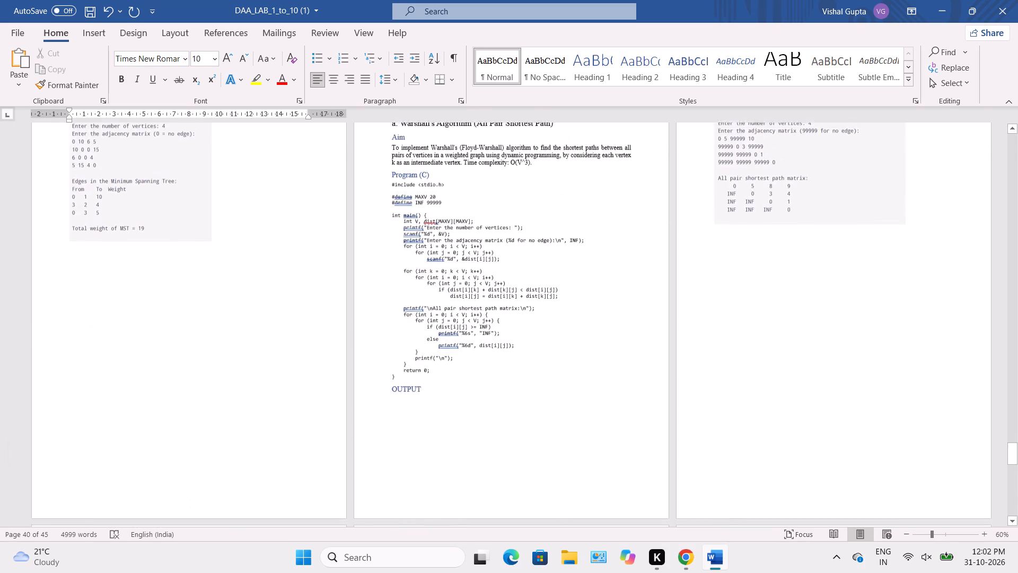
{"action": "scroll", "coordinate": [217, 308], "scroll_direction": "up", "scroll_amount": 4}
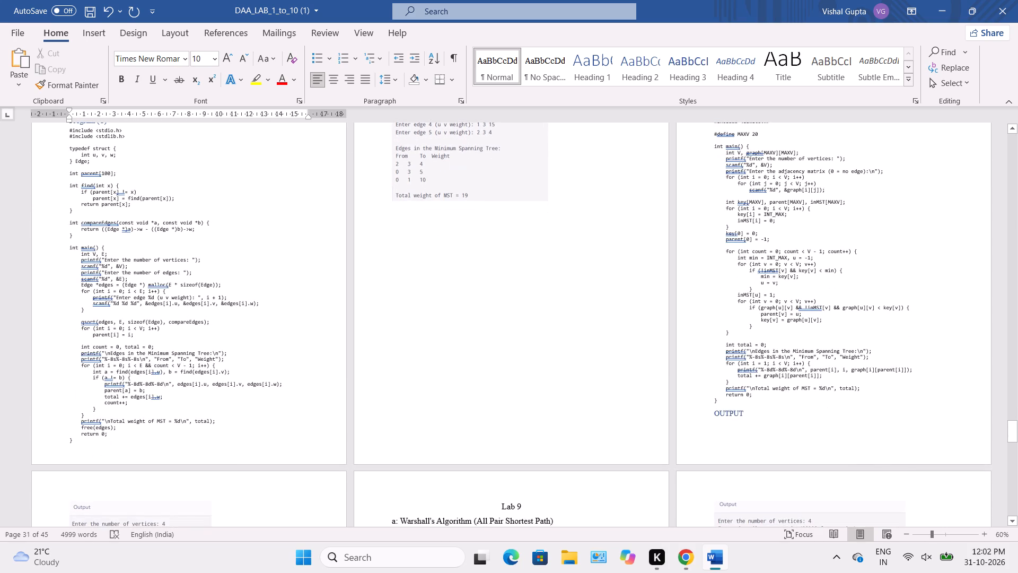
Delete the blank line above the "Length of LCS" printf in the Longest Common Subsequence program.
{"action": "scroll", "coordinate": [217, 308], "scroll_direction": "up", "scroll_amount": 5}
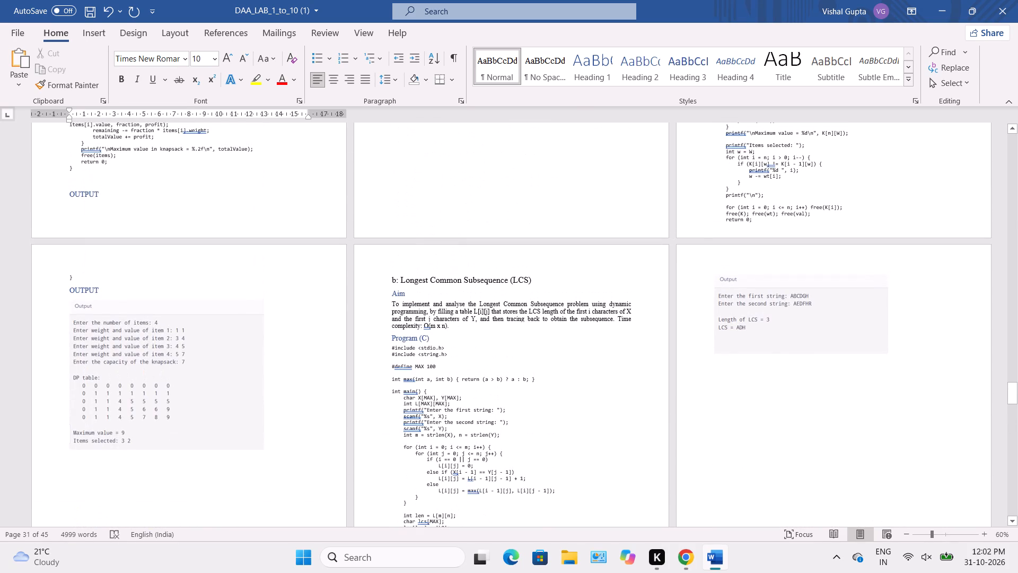
{"action": "scroll", "coordinate": [217, 308], "scroll_direction": "down", "scroll_amount": 2}
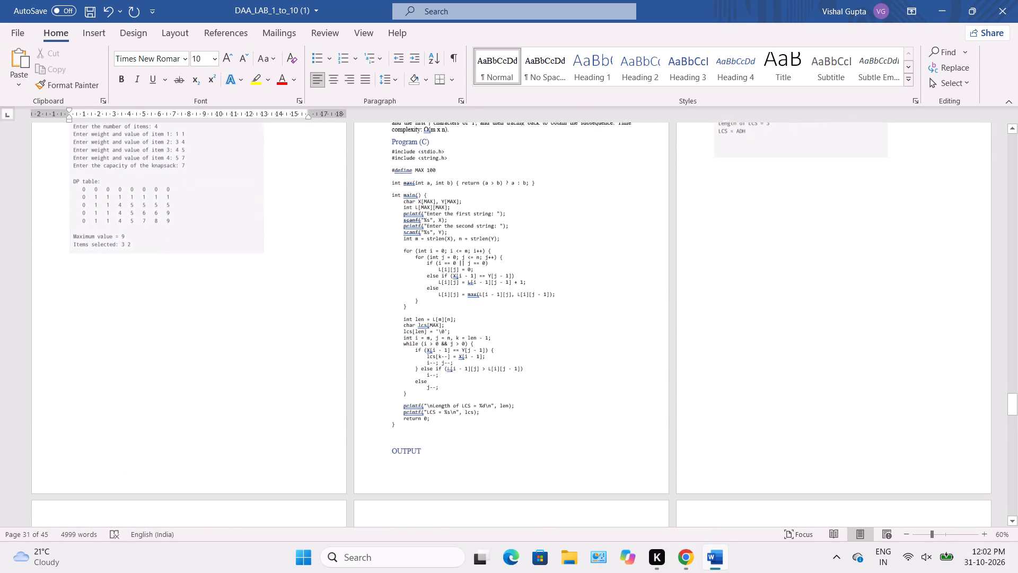
{"action": "scroll", "coordinate": [217, 308], "scroll_direction": "down", "scroll_amount": 1}
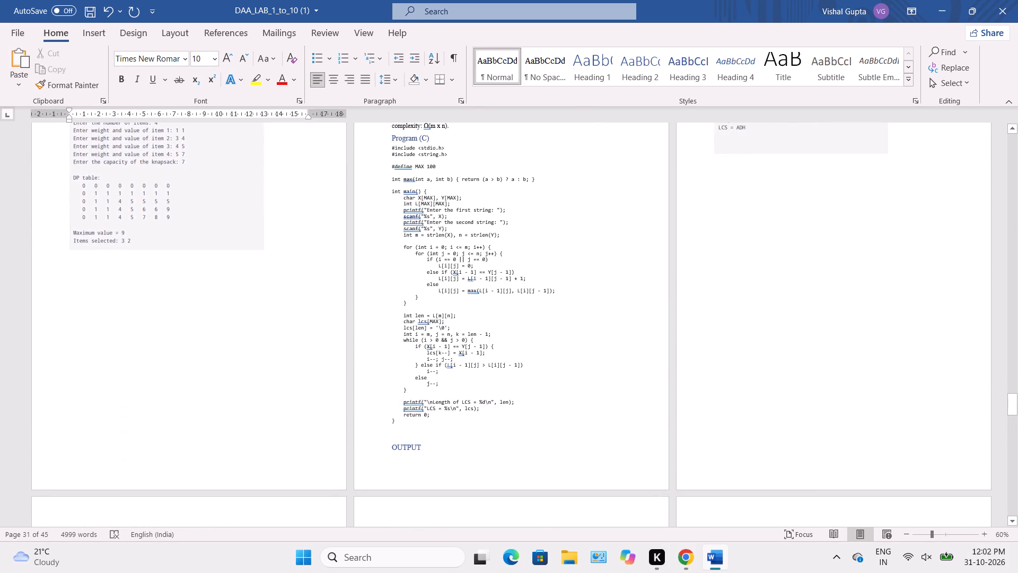
{"action": "scroll", "coordinate": [217, 308], "scroll_direction": "up", "scroll_amount": 3}
{"action": "scroll", "coordinate": [217, 308], "scroll_direction": "down", "scroll_amount": 5}
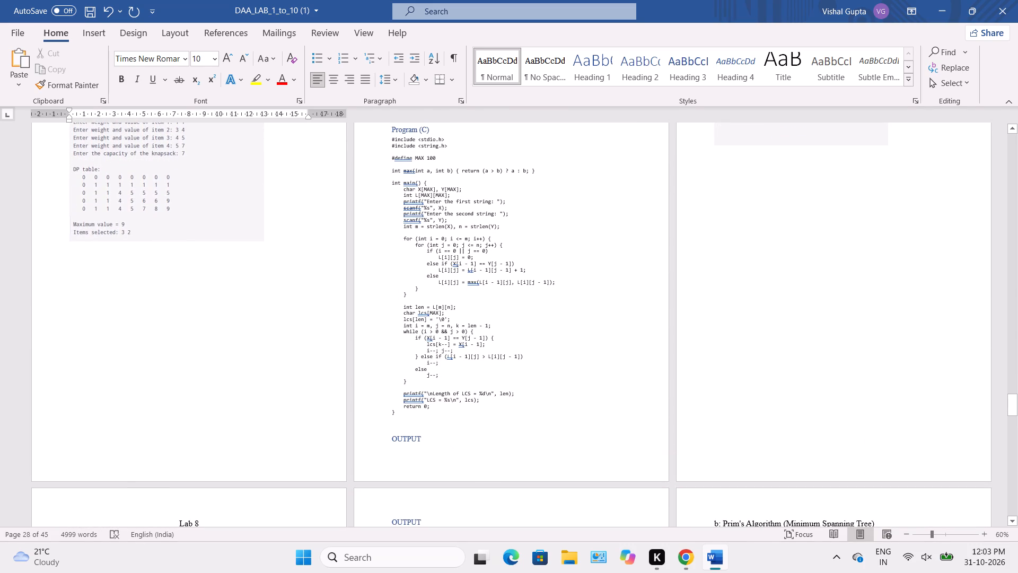
{"action": "left_click", "coordinate": [414, 388]}
{"action": "key", "text": "BackSpace"}
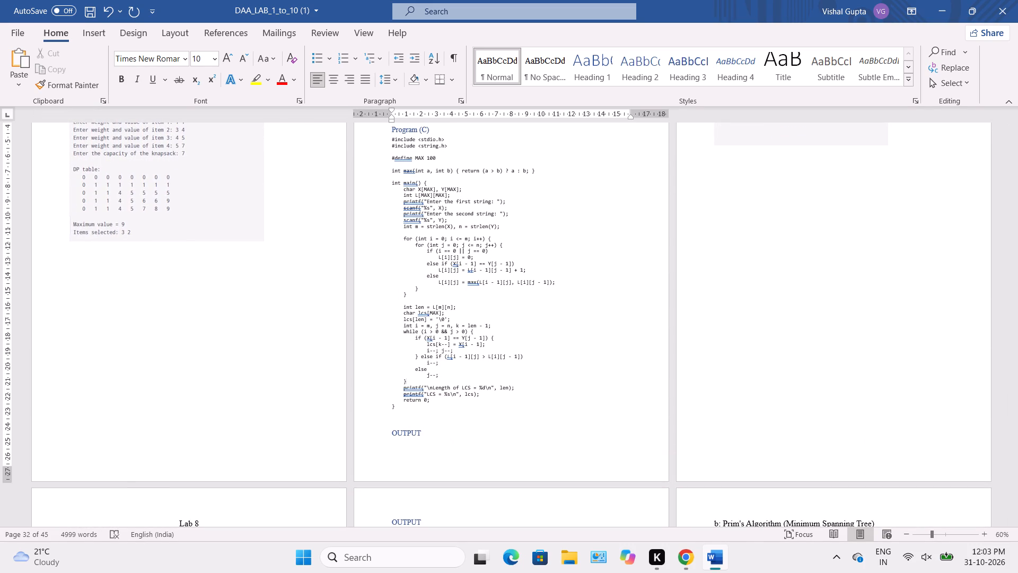
Delete the blank line above int len = L[m][n]; in the LCS program.
{"action": "key", "text": "Up"}
{"action": "key", "text": "Up"}
{"action": "key", "text": "Up"}
{"action": "key", "text": "Up"}
{"action": "key", "text": "Up"}
{"action": "key", "text": "Up"}
{"action": "key", "text": "Up"}
{"action": "key", "text": "Up"}
{"action": "key", "text": "Up"}
{"action": "key", "text": "Up"}
{"action": "key", "text": "Up"}
{"action": "key", "text": "Up"}
{"action": "key", "text": "Up"}
{"action": "key", "text": "BackSpace"}
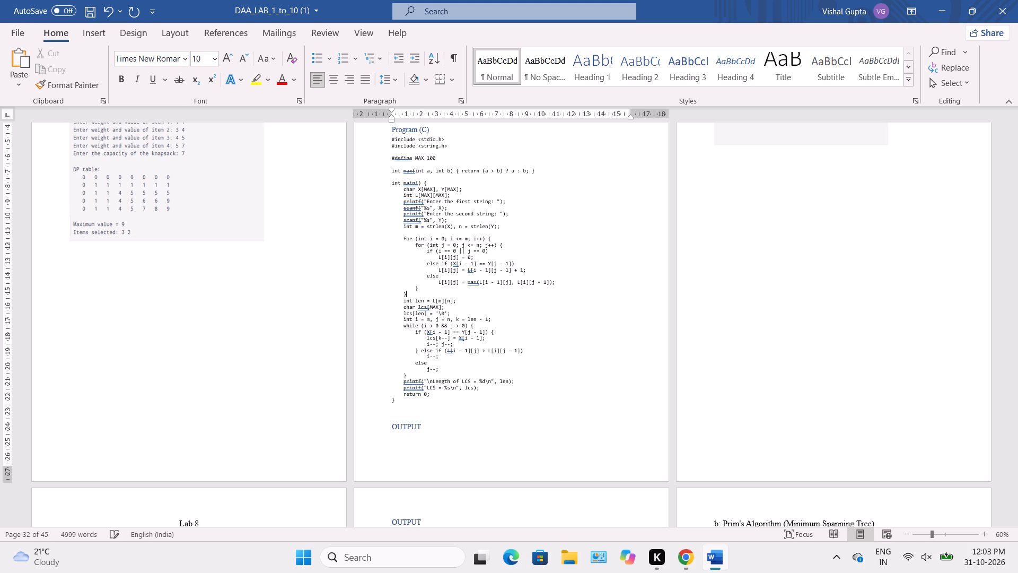
Delete the blank line between the strlen declarations and the table-filling for loop in the LCS program.
{"action": "key", "text": "Up"}
{"action": "key", "text": "Up"}
{"action": "key", "text": "Up"}
{"action": "key", "text": "Up"}
{"action": "key", "text": "Up"}
{"action": "key", "text": "Up"}
{"action": "key", "text": "Up"}
{"action": "key", "text": "Up"}
{"action": "key", "text": "Up"}
{"action": "key", "text": "Up"}
{"action": "key", "text": "BackSpace"}
Delete the blank lines above int main(), int max() and #define MAX 100 in the LCS program.
{"action": "key", "text": "Up"}
{"action": "key", "text": "Up"}
{"action": "key", "text": "Up"}
{"action": "key", "text": "Up"}
{"action": "key", "text": "Up"}
{"action": "key", "text": "Up"}
{"action": "key", "text": "Up"}
{"action": "key", "text": "Up"}
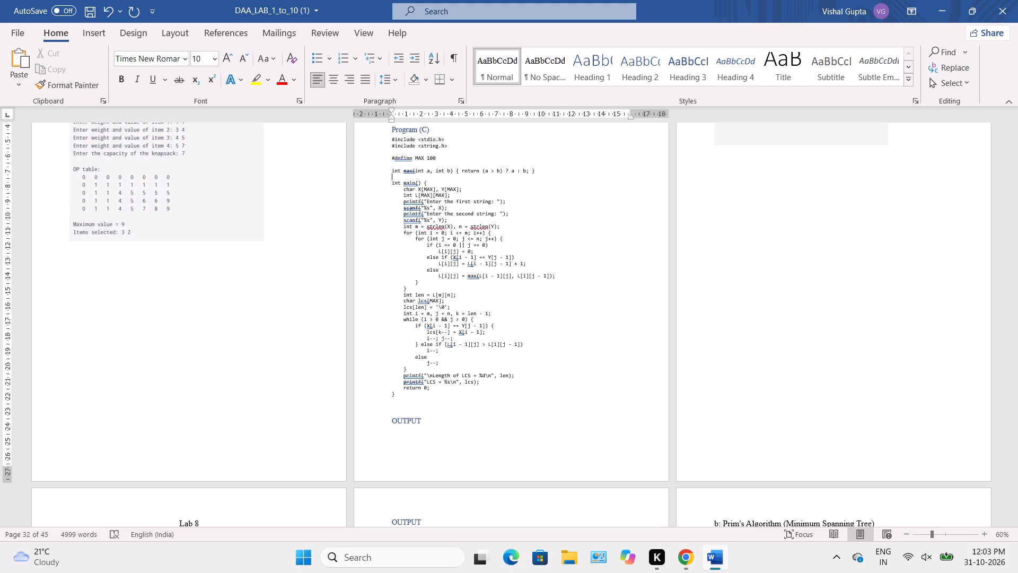
{"action": "key", "text": "BackSpace"}
{"action": "key", "text": "Up"}
{"action": "key", "text": "BackSpace"}
{"action": "key", "text": "Up"}
{"action": "key", "text": "BackSpace"}
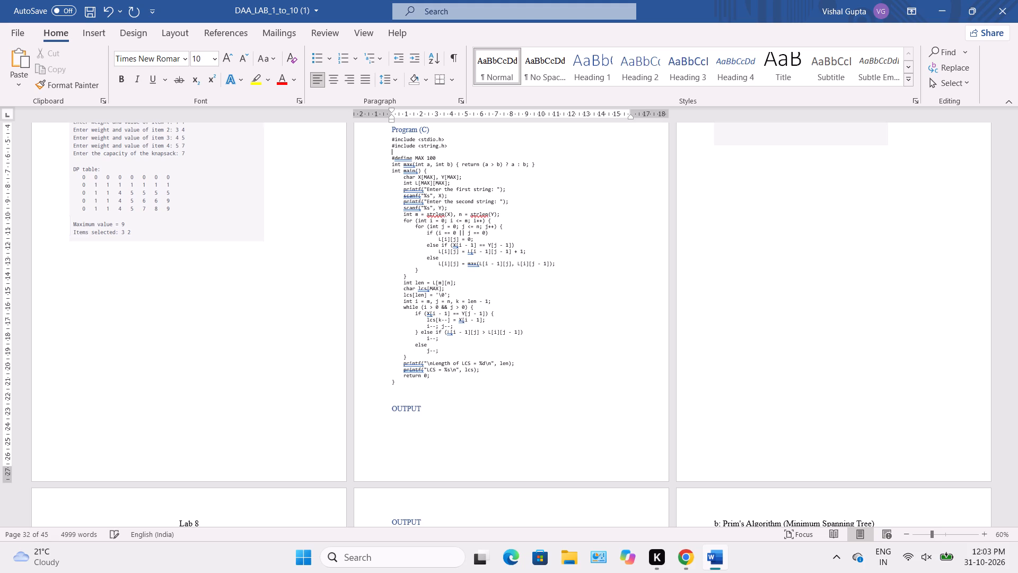
Insert one blank line after #define MAX 100, keeping its value 100.
{"action": "key", "text": "Down"}
{"action": "key", "text": "BackSpace"}
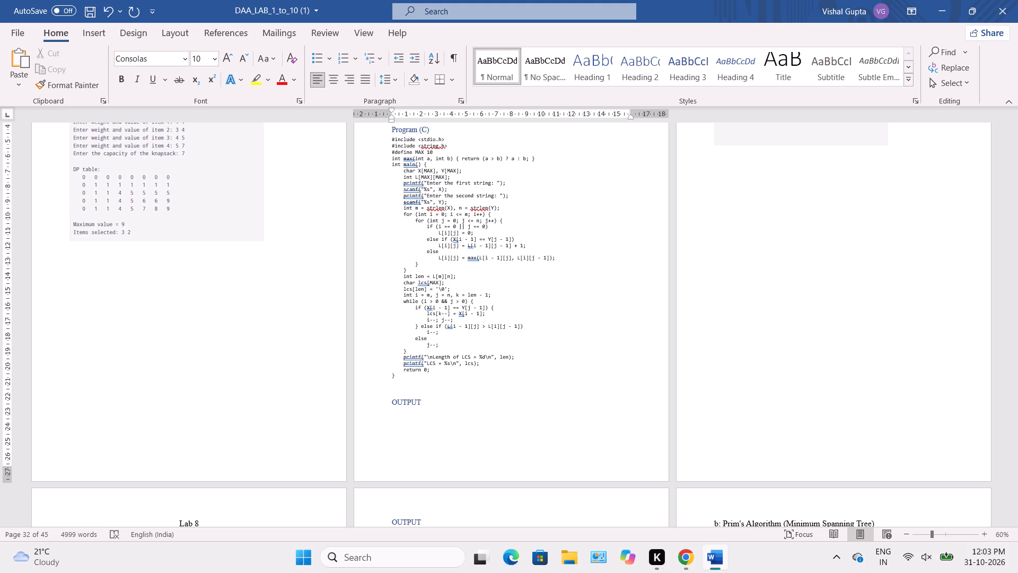
{"action": "key", "text": "0"}
{"action": "key", "text": "Return"}
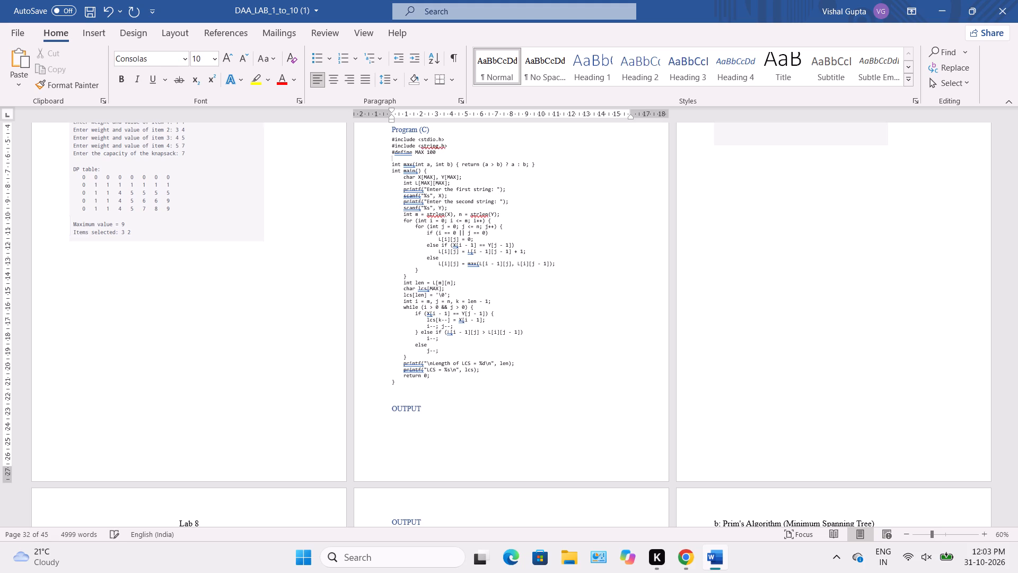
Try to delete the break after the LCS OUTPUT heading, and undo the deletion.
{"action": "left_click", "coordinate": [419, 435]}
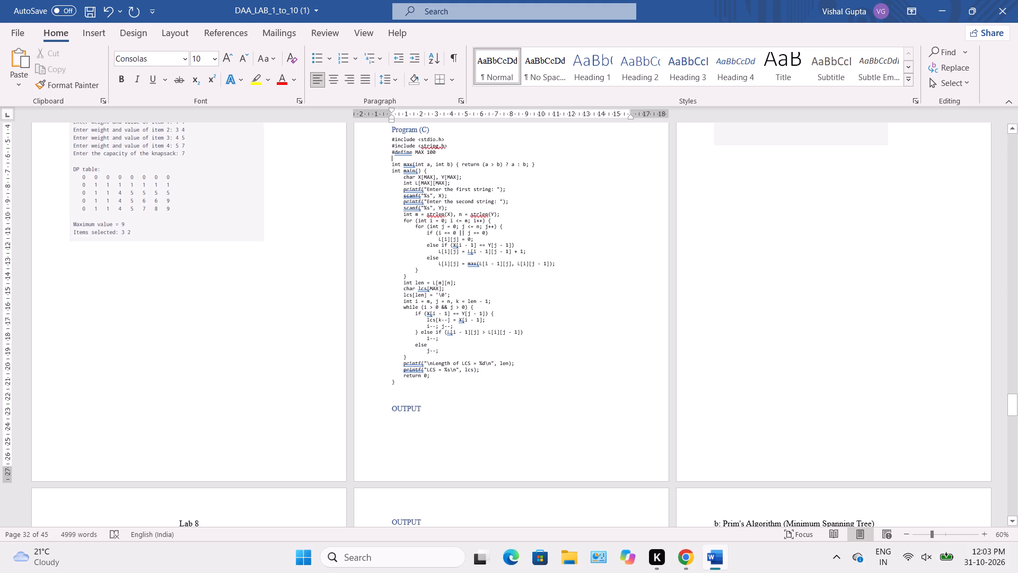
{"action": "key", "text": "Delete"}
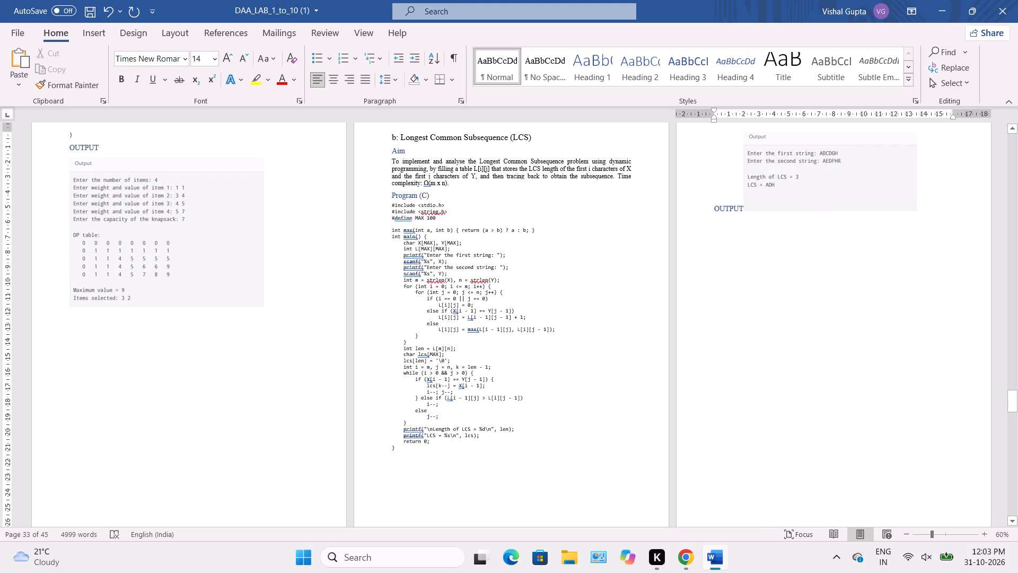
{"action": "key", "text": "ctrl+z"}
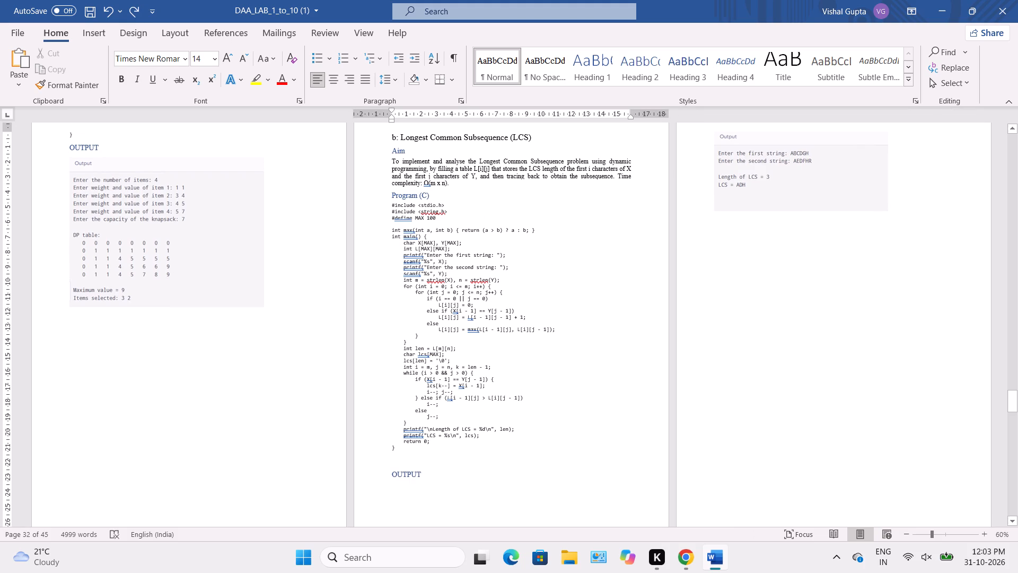
Move the LCS output image from the following page to the LCS code page, next to its OUTPUT heading.
{"action": "left_click", "coordinate": [810, 181]}
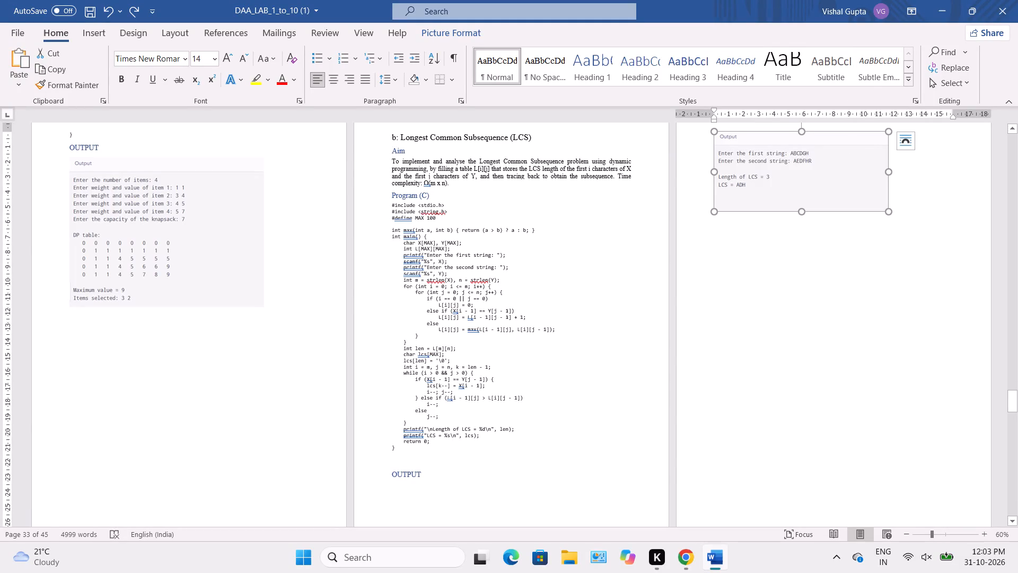
{"action": "left_click_drag", "start_coordinate": [831, 171], "coordinate": [535, 480]}
{"action": "scroll", "coordinate": [535, 480], "scroll_direction": "down", "scroll_amount": 1}
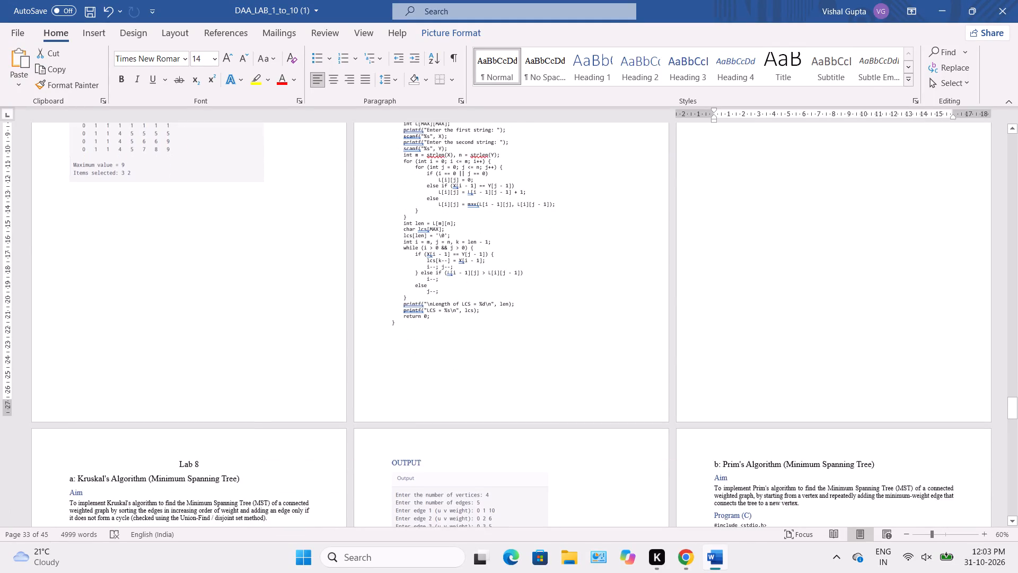
{"action": "scroll", "coordinate": [535, 480], "scroll_direction": "down", "scroll_amount": 1}
{"action": "left_click", "coordinate": [402, 313]}
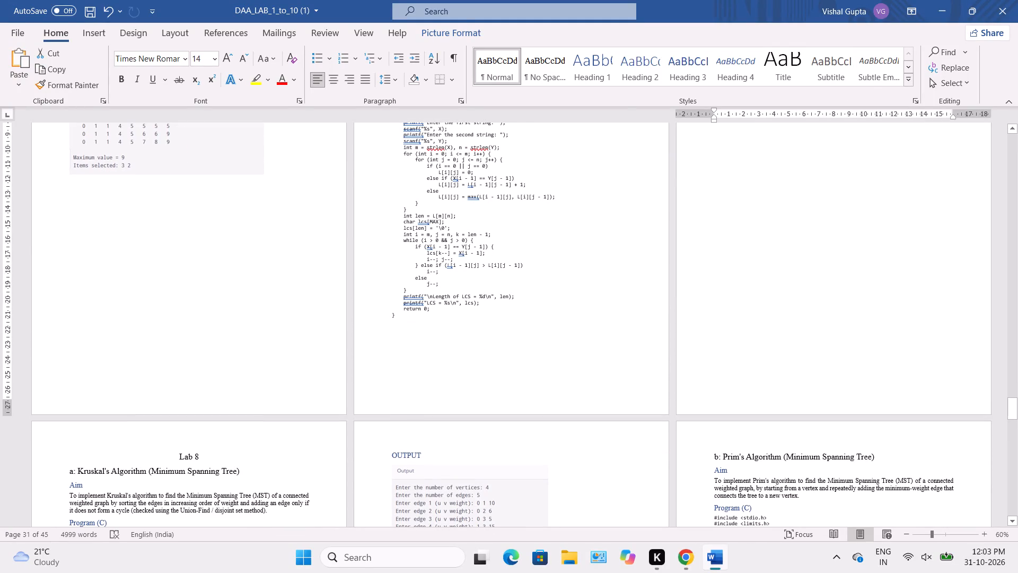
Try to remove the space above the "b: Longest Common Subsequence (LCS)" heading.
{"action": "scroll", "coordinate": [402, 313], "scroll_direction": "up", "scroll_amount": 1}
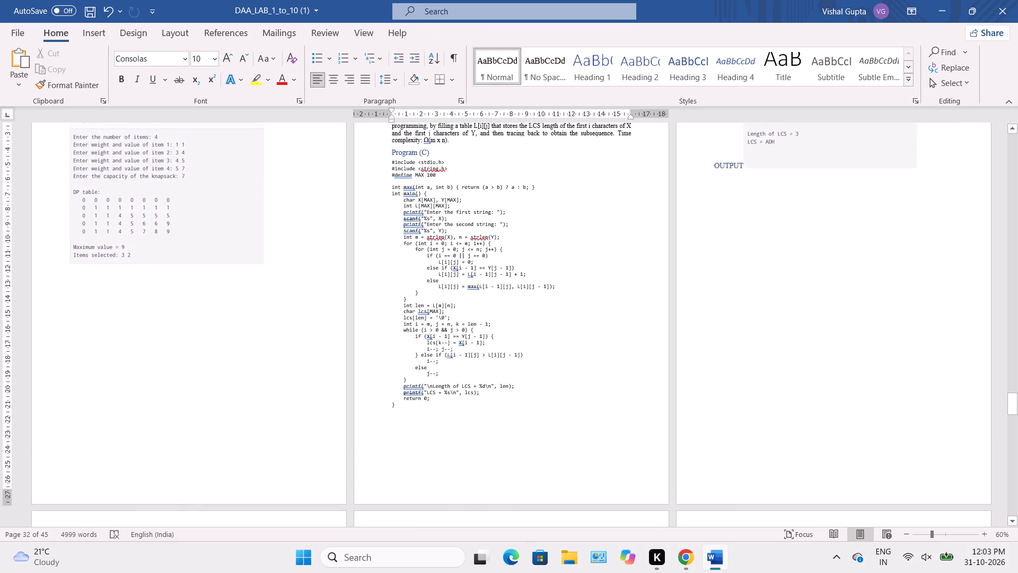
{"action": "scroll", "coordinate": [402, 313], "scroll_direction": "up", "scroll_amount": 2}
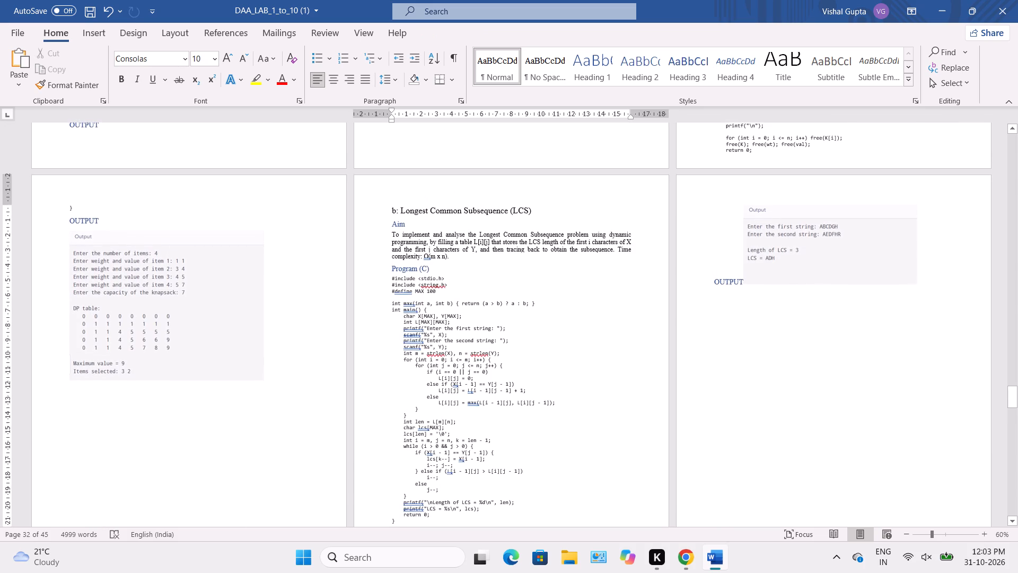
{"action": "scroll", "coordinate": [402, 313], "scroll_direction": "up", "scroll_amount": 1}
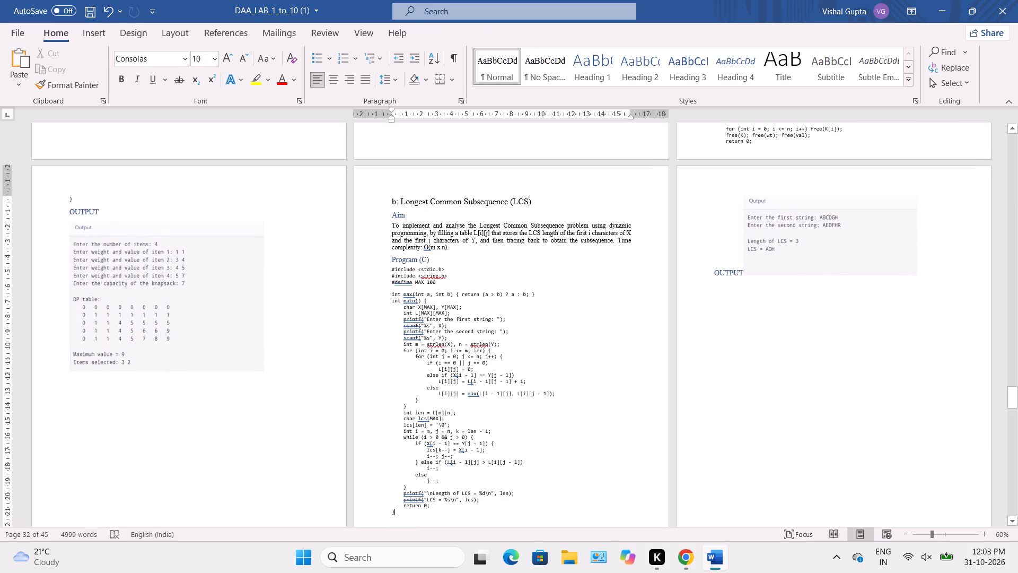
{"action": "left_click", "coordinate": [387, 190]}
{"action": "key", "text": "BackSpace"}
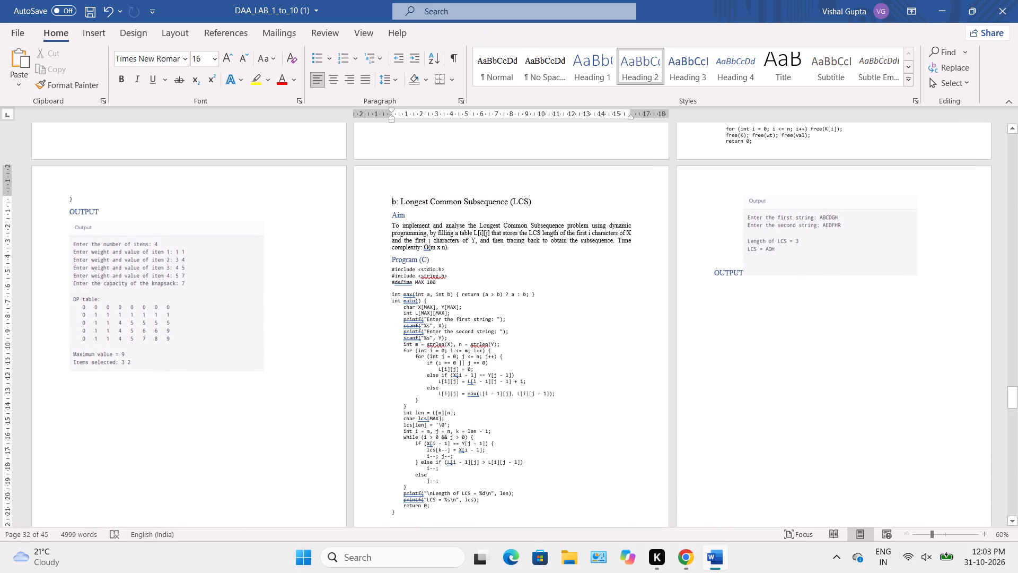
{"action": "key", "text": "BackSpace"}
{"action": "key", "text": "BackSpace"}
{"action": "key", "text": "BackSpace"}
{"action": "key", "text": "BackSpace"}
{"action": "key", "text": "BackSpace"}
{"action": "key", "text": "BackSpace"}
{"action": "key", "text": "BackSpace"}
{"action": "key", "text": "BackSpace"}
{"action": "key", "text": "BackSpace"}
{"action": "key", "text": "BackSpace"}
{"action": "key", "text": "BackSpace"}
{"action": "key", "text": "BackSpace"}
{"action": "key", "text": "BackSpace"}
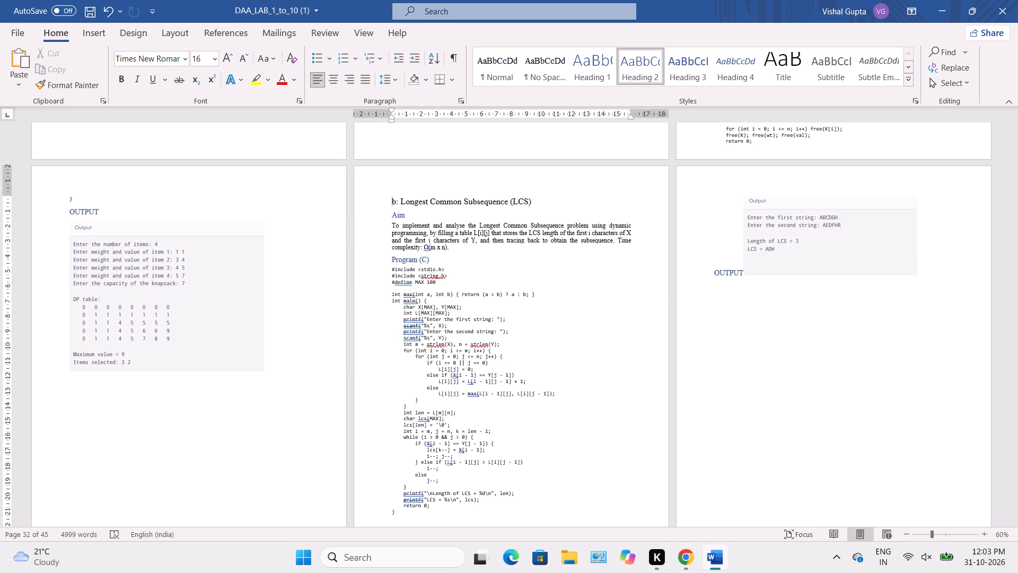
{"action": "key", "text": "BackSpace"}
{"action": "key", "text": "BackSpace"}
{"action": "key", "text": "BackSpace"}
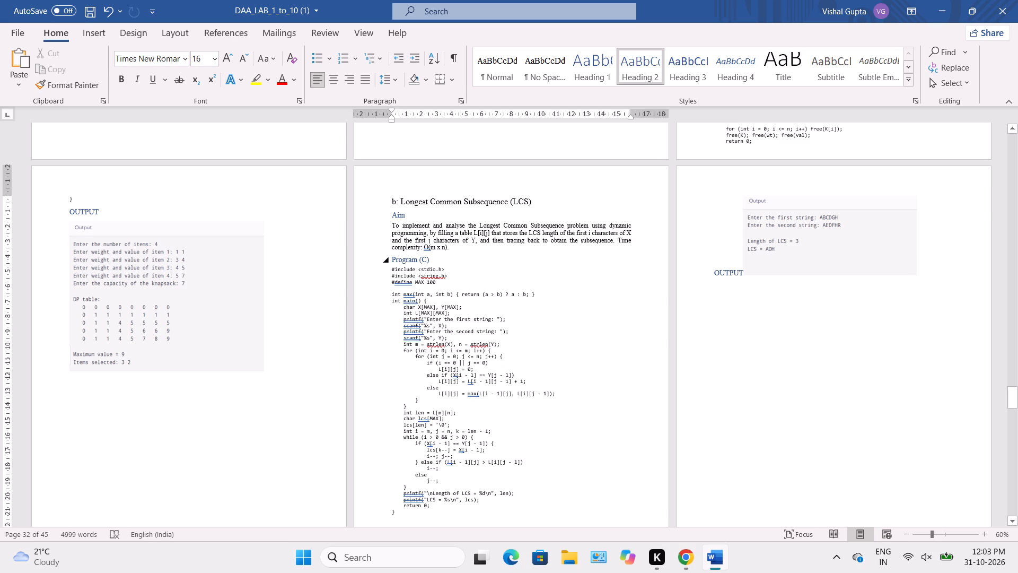
Put i--; on the same line as its else if condition in the LCS program's while loop.
{"action": "scroll", "coordinate": [470, 265], "scroll_direction": "down", "scroll_amount": 1}
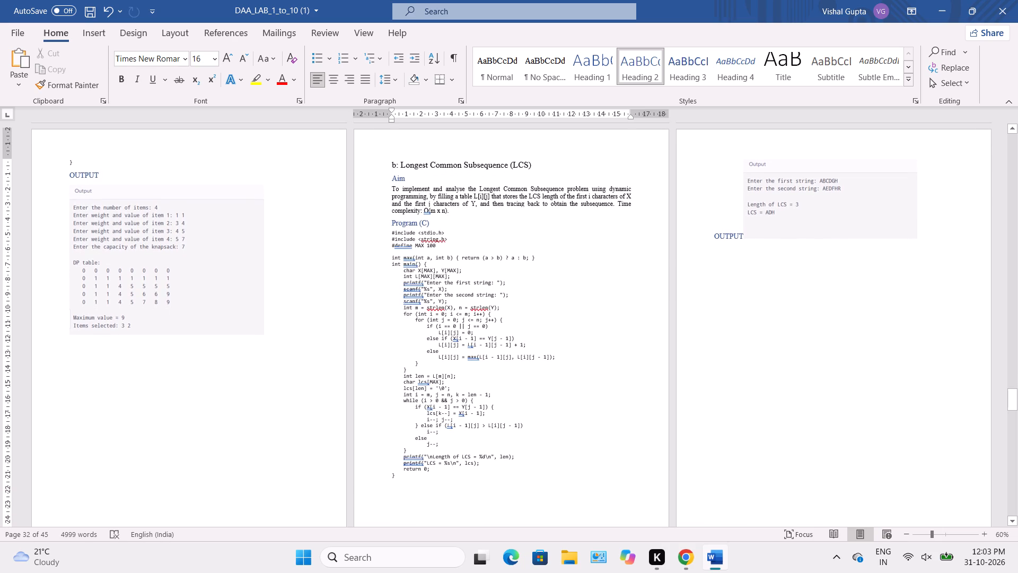
{"action": "scroll", "coordinate": [470, 265], "scroll_direction": "down", "scroll_amount": 1}
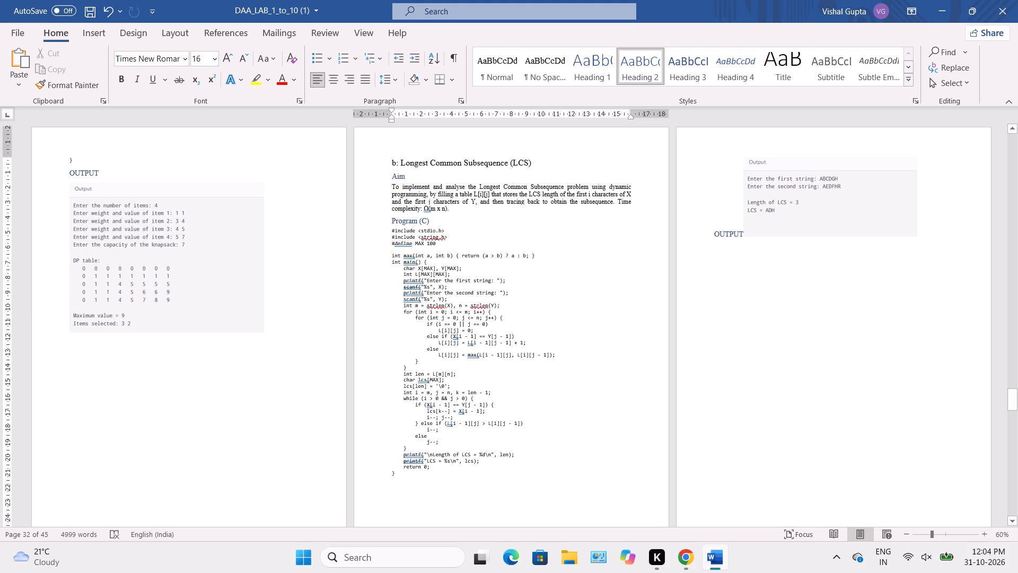
{"action": "left_click", "coordinate": [439, 431]}
{"action": "key", "text": "BackSpace"}
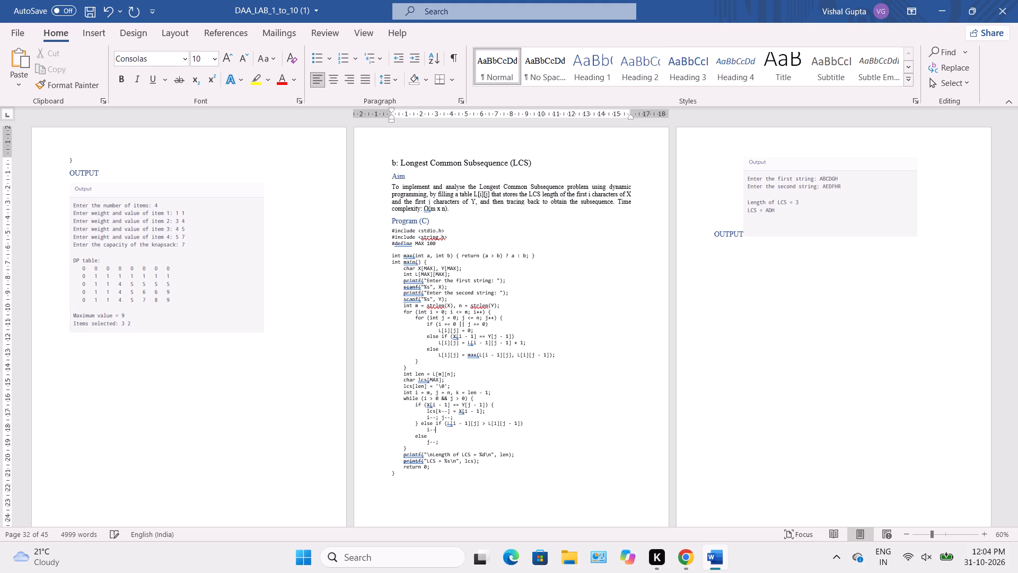
{"action": "key", "text": "BackSpace"}
{"action": "key", "text": "BackSpace"}
{"action": "key", "text": "BackSpace"}
{"action": "key", "text": "BackSpace"}
{"action": "key", "text": "BackSpace"}
{"action": "key", "text": "BackSpace"}
{"action": "key", "text": "BackSpace"}
{"action": "key", "text": "BackSpace"}
{"action": "key", "text": "BackSpace"}
{"action": "key", "text": "BackSpace"}
{"action": "key", "text": "BackSpace"}
{"action": "key", "text": "BackSpace"}
{"action": "key", "text": "BackSpace"}
{"action": "key", "text": "BackSpace"}
{"action": "key", "text": "BackSpace"}
{"action": "key", "text": "BackSpace"}
{"action": "key", "text": "BackSpace"}
{"action": "type", "text": ")"}
{"action": "key", "text": "space"}
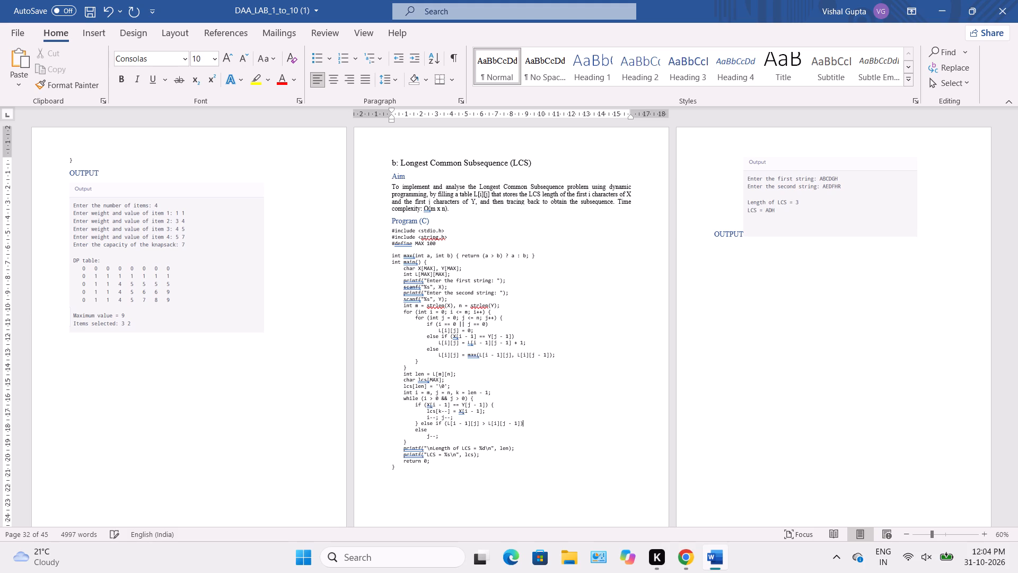
{"action": "type", "text": "i--;"}
Move j--; up onto the line of its else in the LCS program's while loop.
{"action": "left_click_drag", "start_coordinate": [444, 438], "coordinate": [416, 438]}
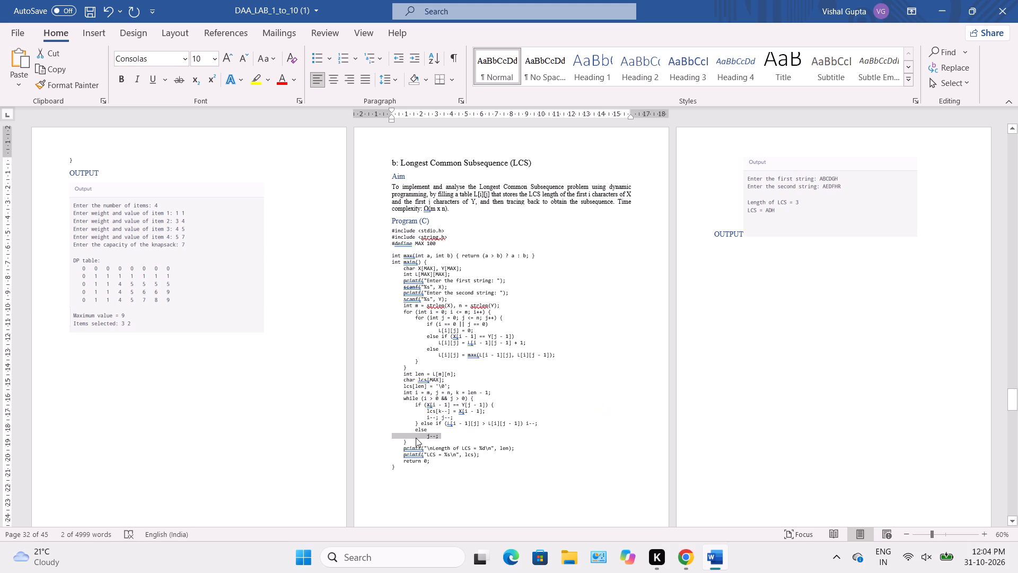
{"action": "key", "text": "ctrl+x"}
{"action": "left_click", "coordinate": [436, 431]}
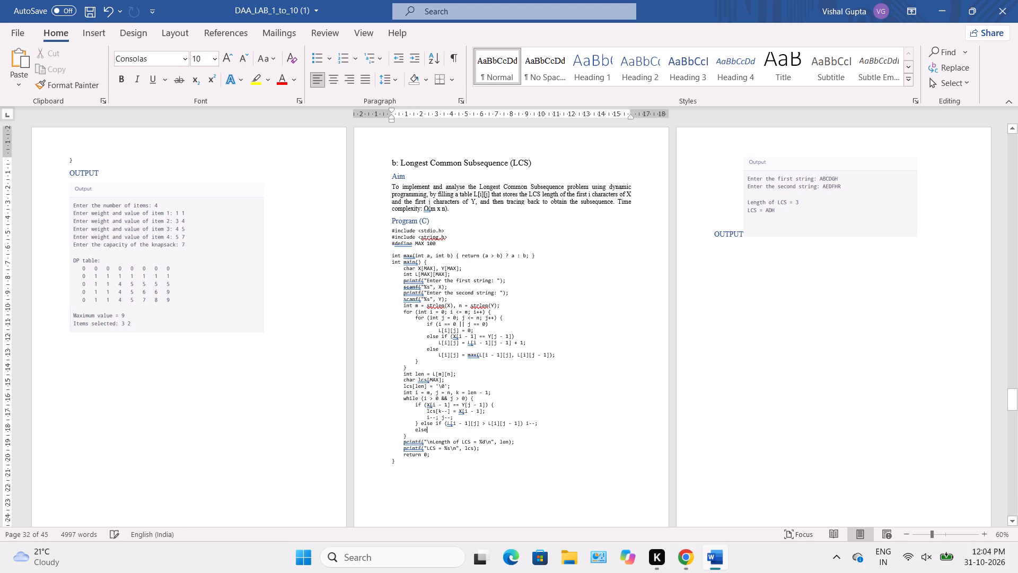
{"action": "key", "text": "space"}
{"action": "key", "text": "ctrl+v"}
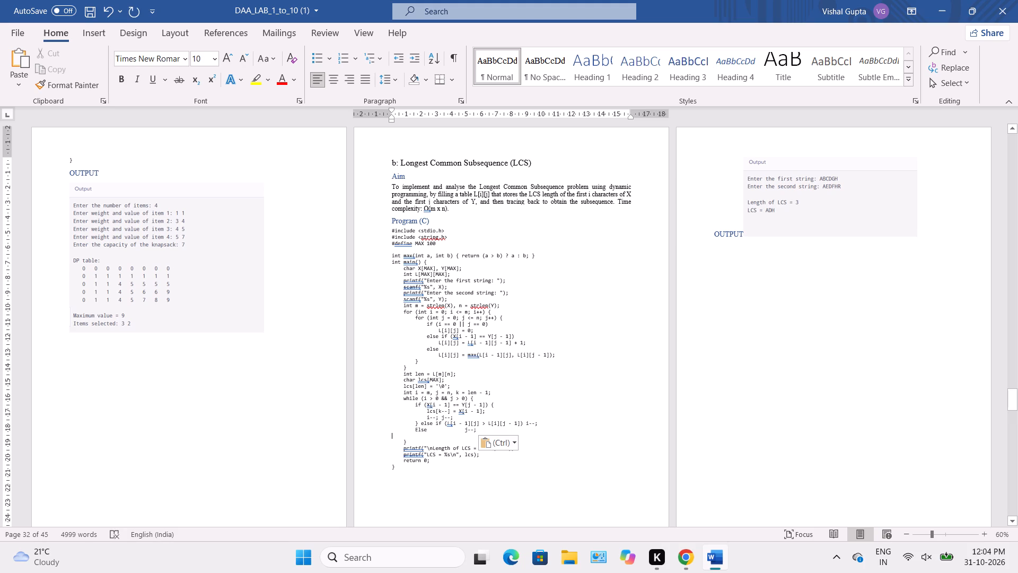
Close the wide gap between else and j--; in the LCS while loop and remove the blank line beneath it.
{"action": "left_click", "coordinate": [461, 430]}
{"action": "key", "text": "BackSpace"}
{"action": "key", "text": "BackSpace"}
{"action": "key", "text": "BackSpace"}
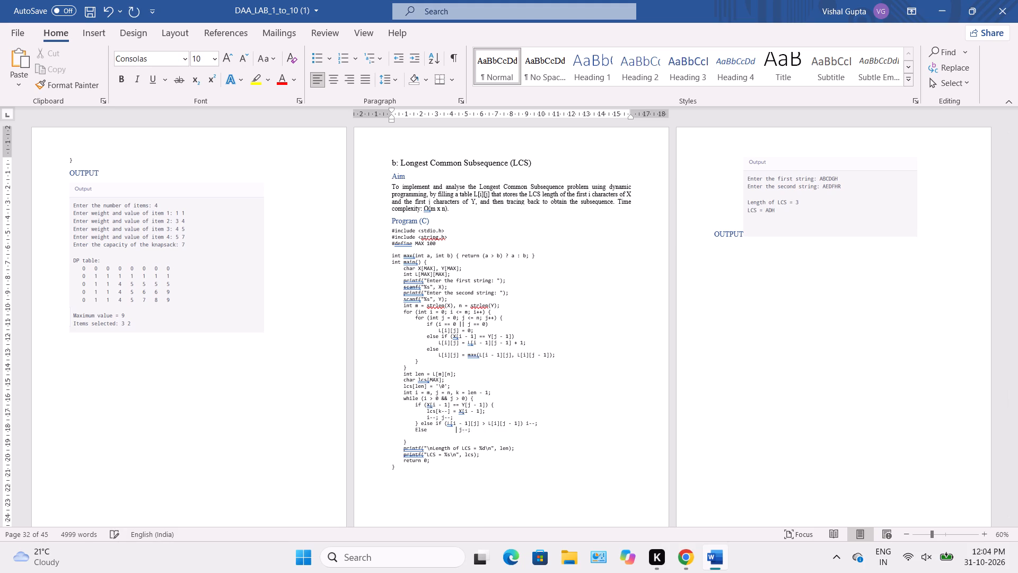
{"action": "key", "text": "BackSpace"}
{"action": "key", "text": "BackSpace"}
{"action": "key", "text": "BackSpace"}
{"action": "key", "text": "BackSpace"}
{"action": "key", "text": "BackSpace"}
{"action": "key", "text": "BackSpace"}
{"action": "key", "text": "BackSpace"}
{"action": "key", "text": "BackSpace"}
{"action": "left_click", "coordinate": [403, 437]}
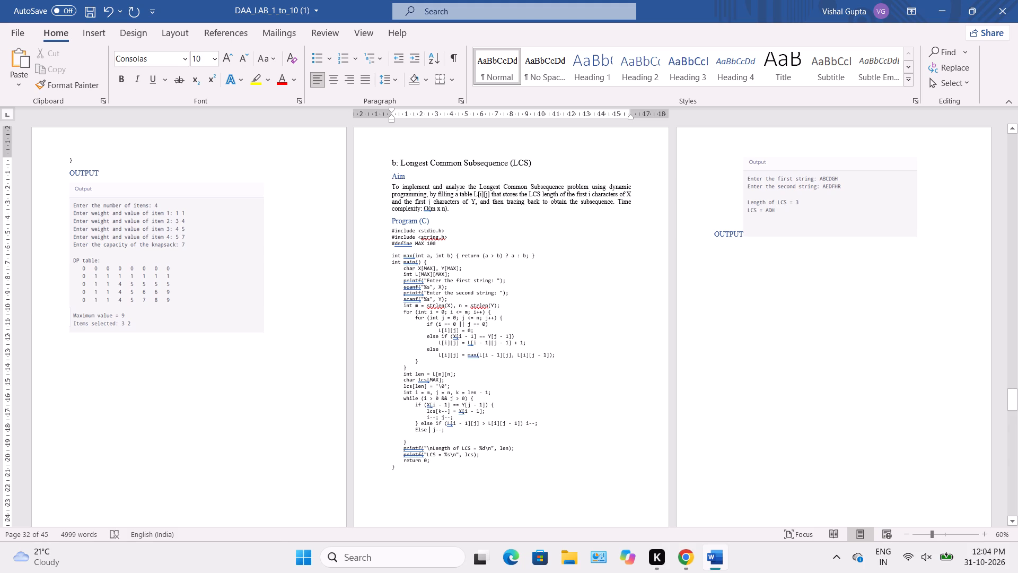
{"action": "key", "text": "BackSpace"}
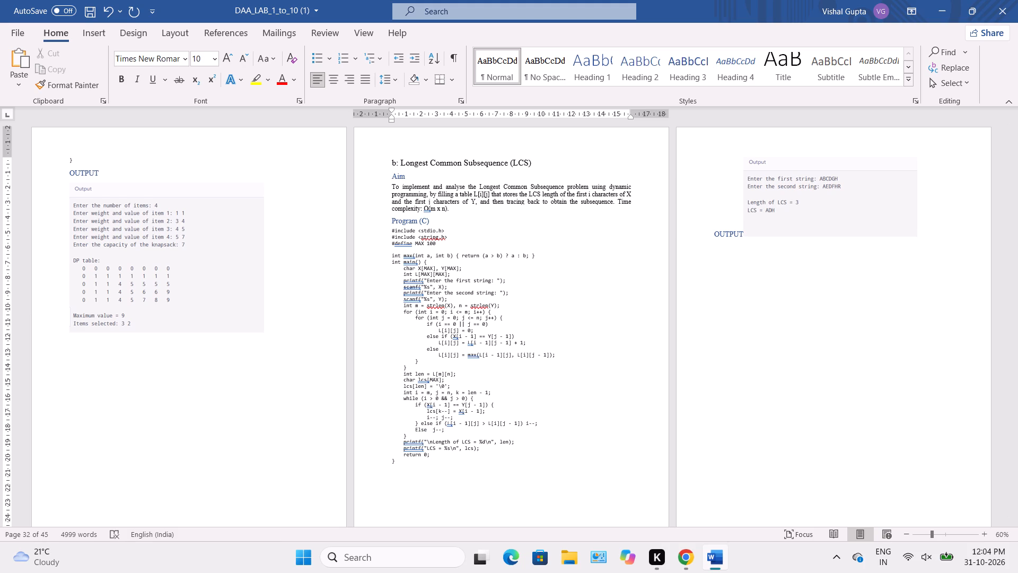
Remove the break after the LCS program so its OUTPUT heading and image follow the code on the same page.
{"action": "scroll", "coordinate": [403, 437], "scroll_direction": "down", "scroll_amount": 1}
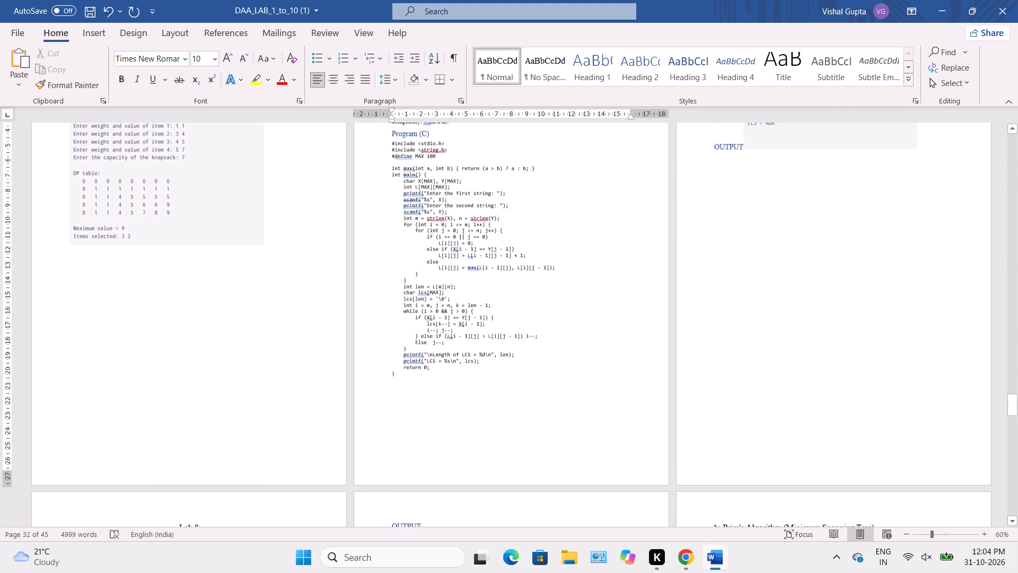
{"action": "left_click", "coordinate": [390, 424]}
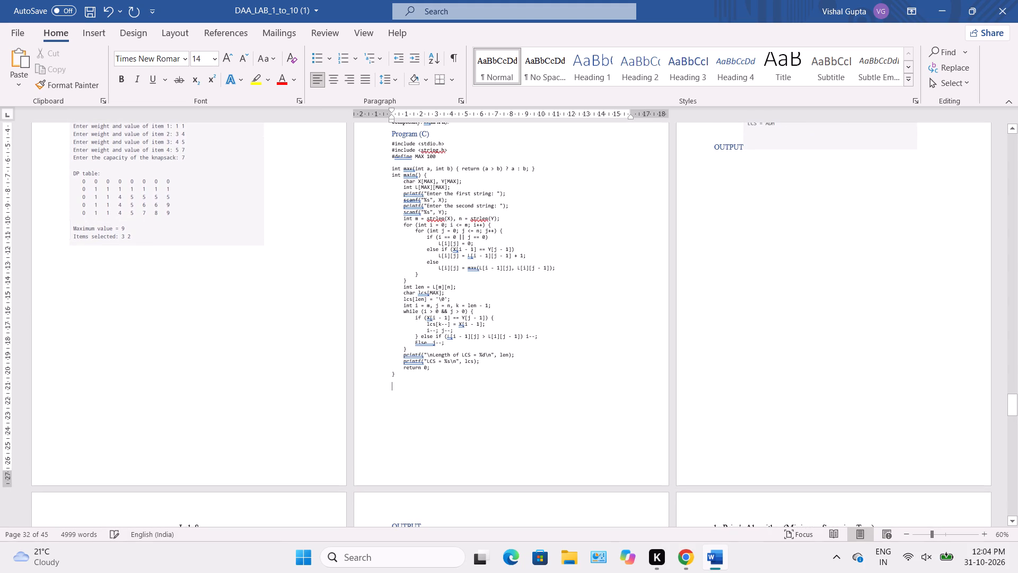
{"action": "key", "text": "Delete"}
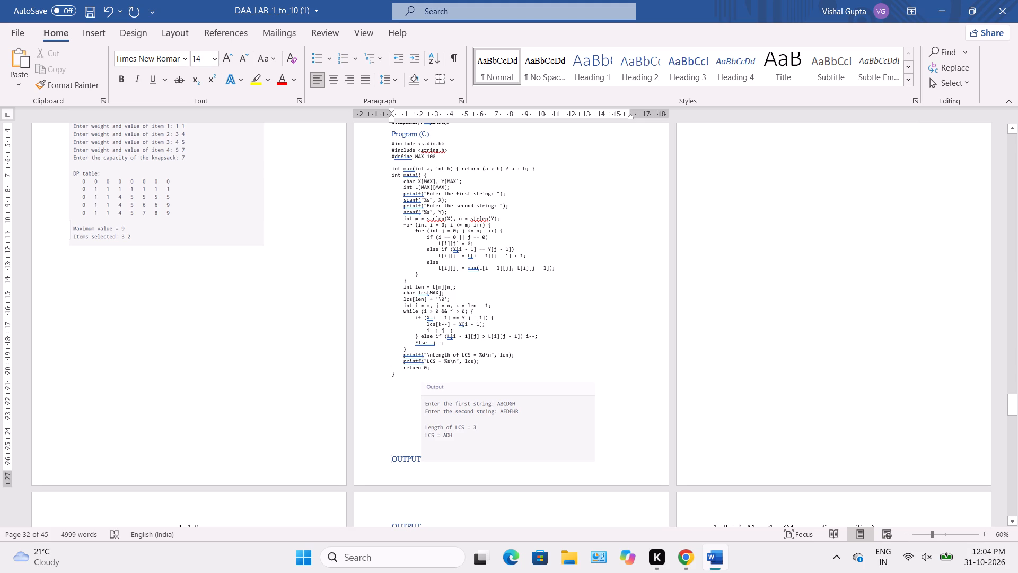
Relocate the LCS program's final closing brace to the end of the return 0; line, keeping the OUTPUT heading on a separate line below.
{"action": "key", "text": "BackSpace"}
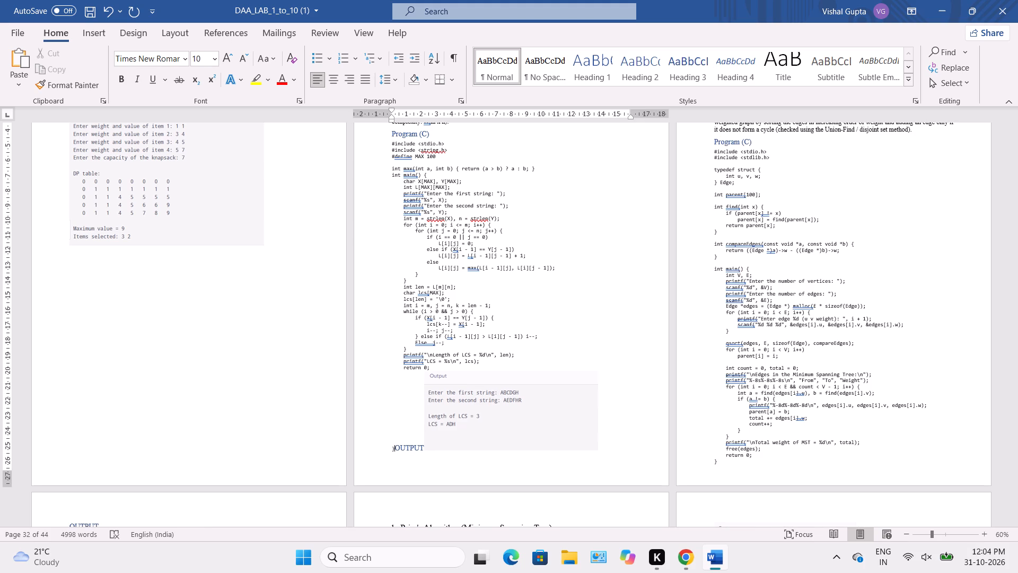
{"action": "scroll", "coordinate": [406, 404], "scroll_direction": "up", "scroll_amount": 2}
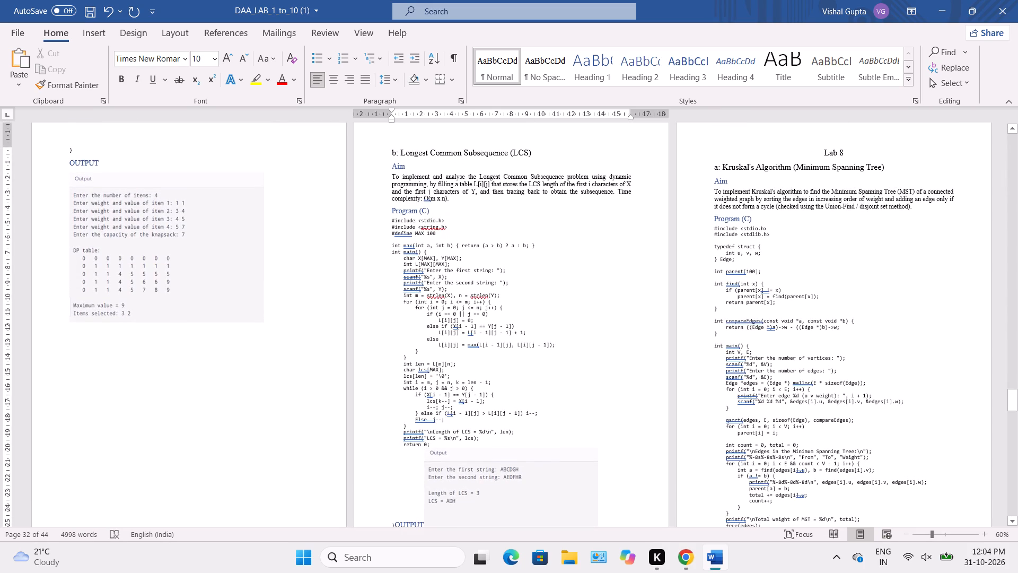
{"action": "scroll", "coordinate": [406, 404], "scroll_direction": "up", "scroll_amount": 1}
{"action": "key", "text": "ctrl+z"}
{"action": "scroll", "coordinate": [406, 404], "scroll_direction": "down", "scroll_amount": 1}
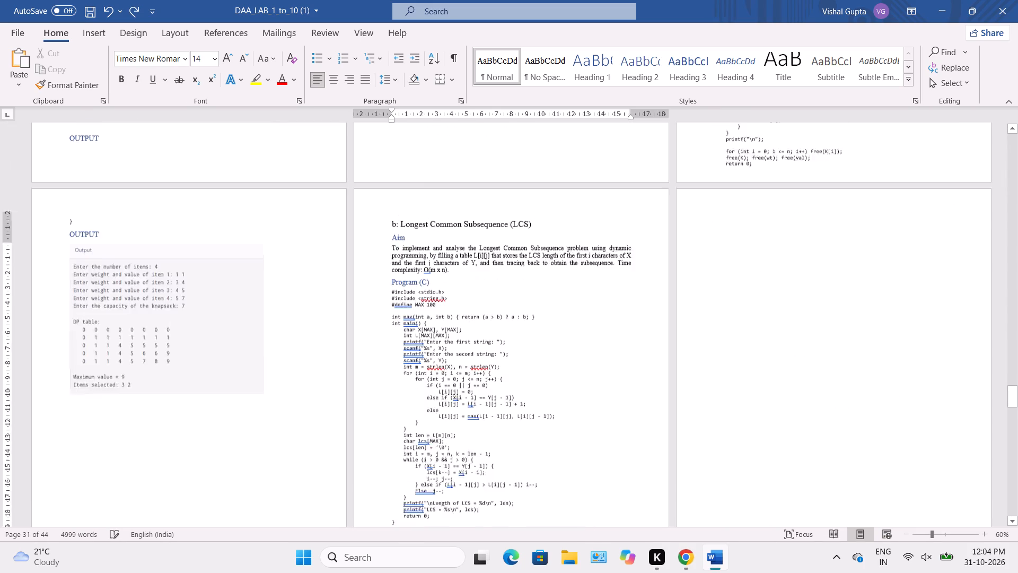
{"action": "scroll", "coordinate": [406, 404], "scroll_direction": "down", "scroll_amount": 1}
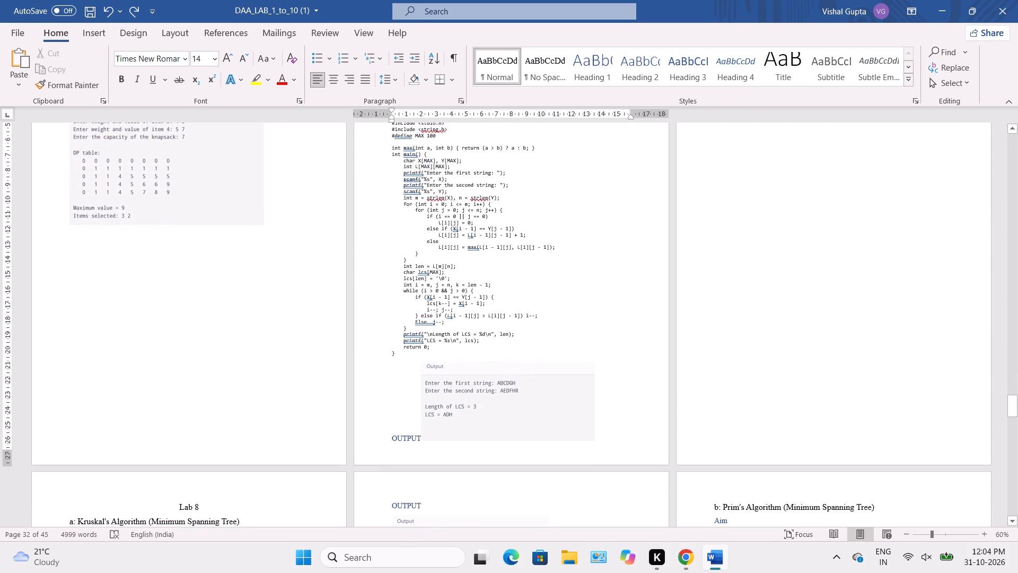
{"action": "key", "text": "ctrl+y"}
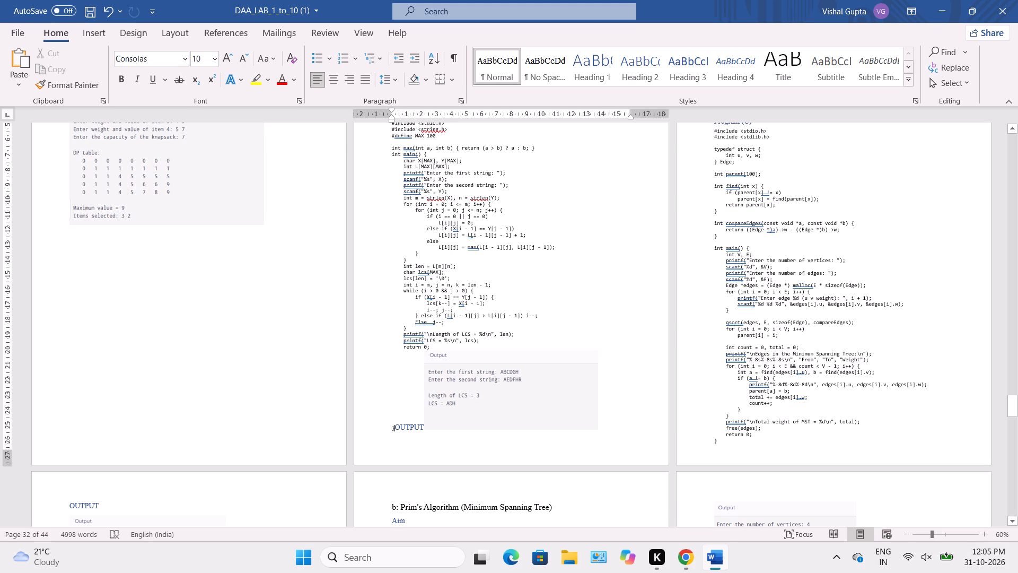
{"action": "key", "text": "BackSpace"}
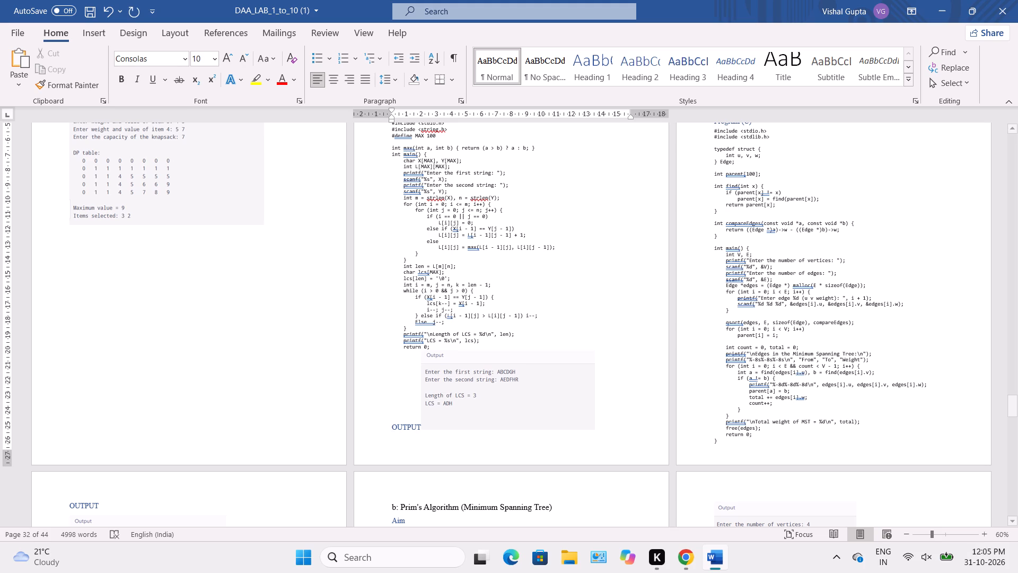
{"action": "left_click", "coordinate": [446, 346]}
{"action": "key", "text": "shift+braceright"}
{"action": "key", "text": "Return"}
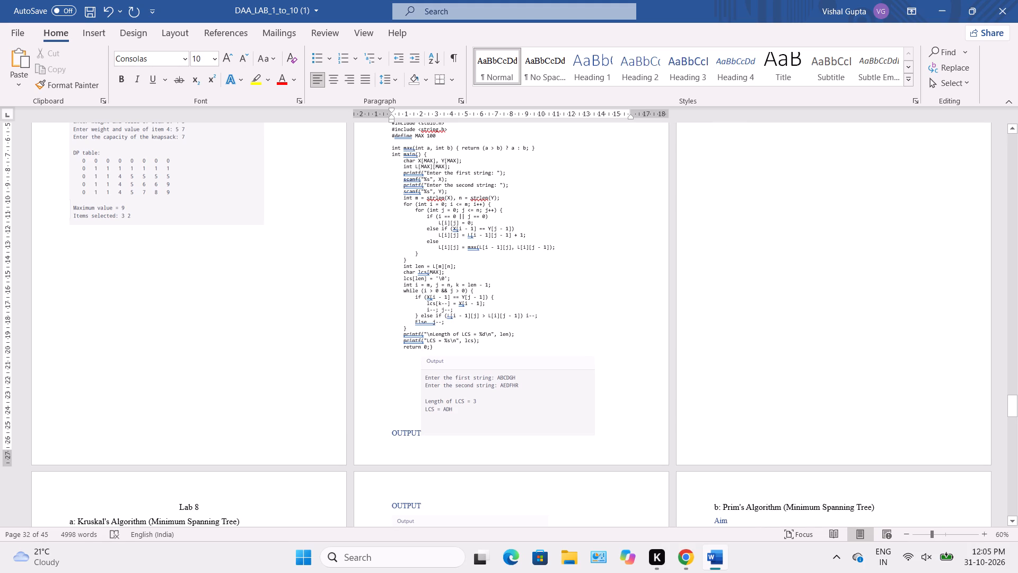
Set the LCS output image's text wrapping to Tight and position it below and to the right of its OUTPUT heading.
{"action": "left_click", "coordinate": [438, 422]}
{"action": "left_click_drag", "start_coordinate": [438, 422], "coordinate": [464, 427]}
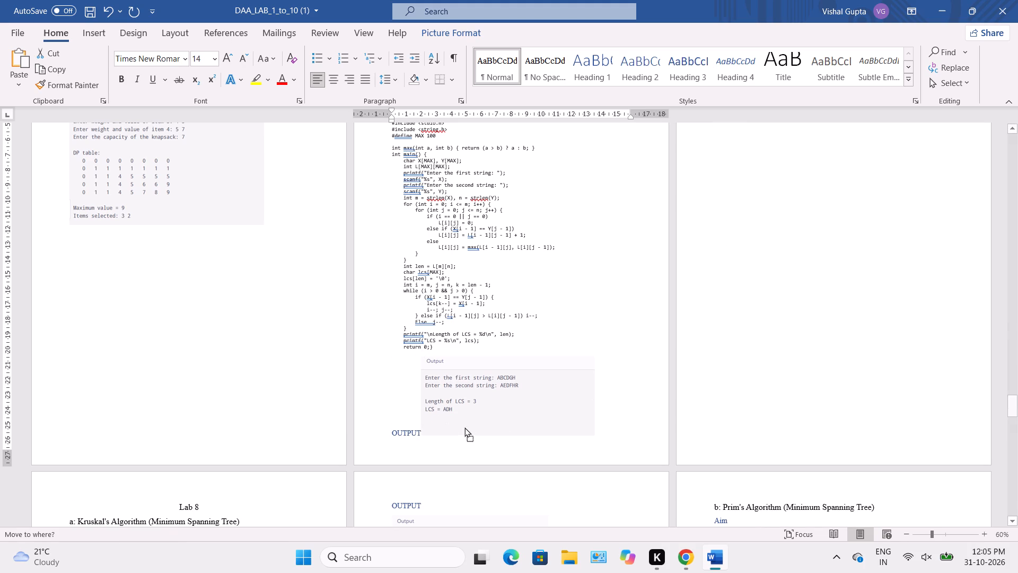
{"action": "left_click_drag", "start_coordinate": [464, 427], "coordinate": [477, 429]}
{"action": "left_click", "coordinate": [613, 368]}
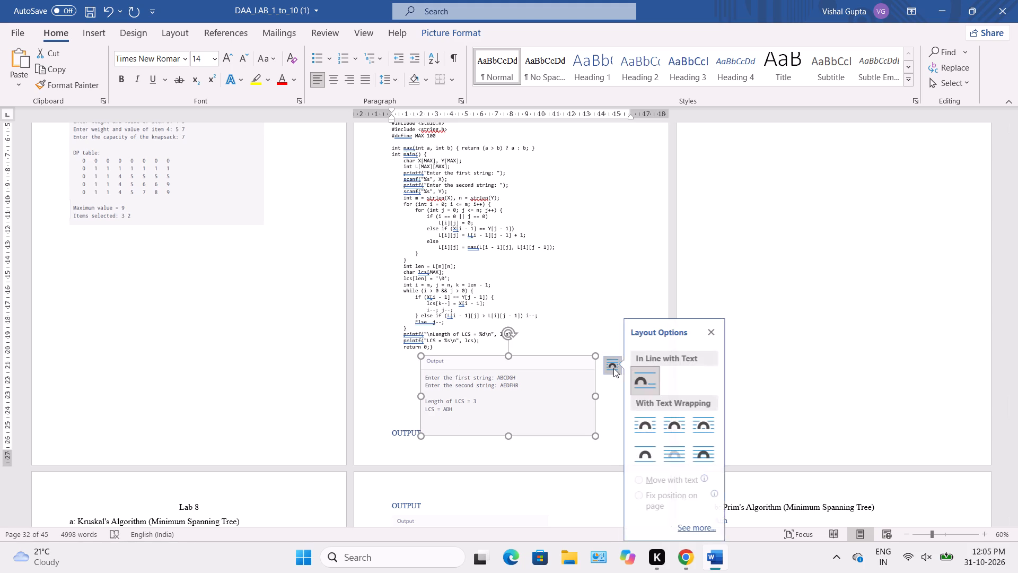
{"action": "left_click", "coordinate": [683, 428]}
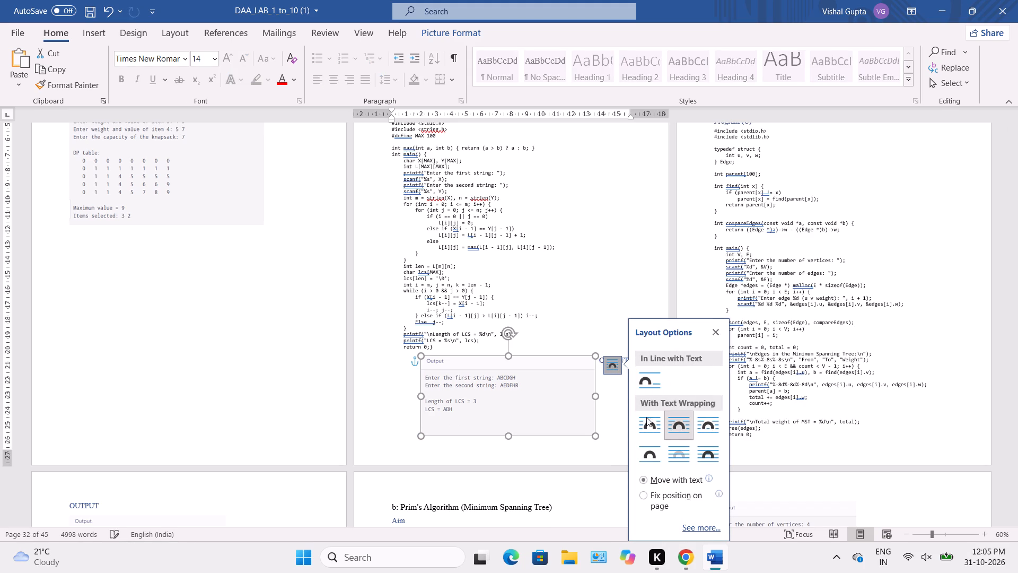
{"action": "left_click_drag", "start_coordinate": [518, 398], "coordinate": [559, 404]}
{"action": "left_click_drag", "start_coordinate": [559, 404], "coordinate": [564, 412]}
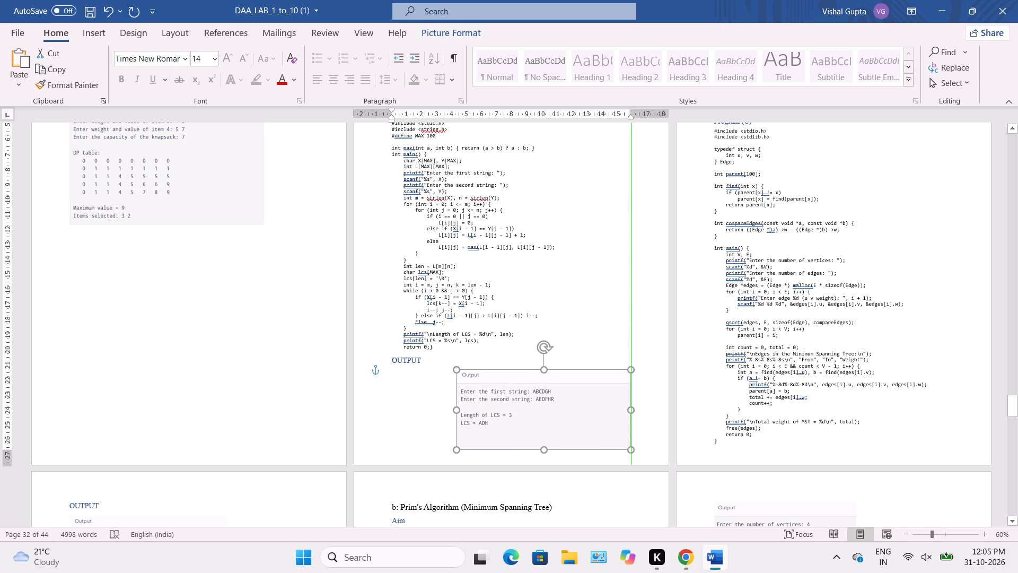
{"action": "left_click_drag", "start_coordinate": [564, 412], "coordinate": [564, 414]}
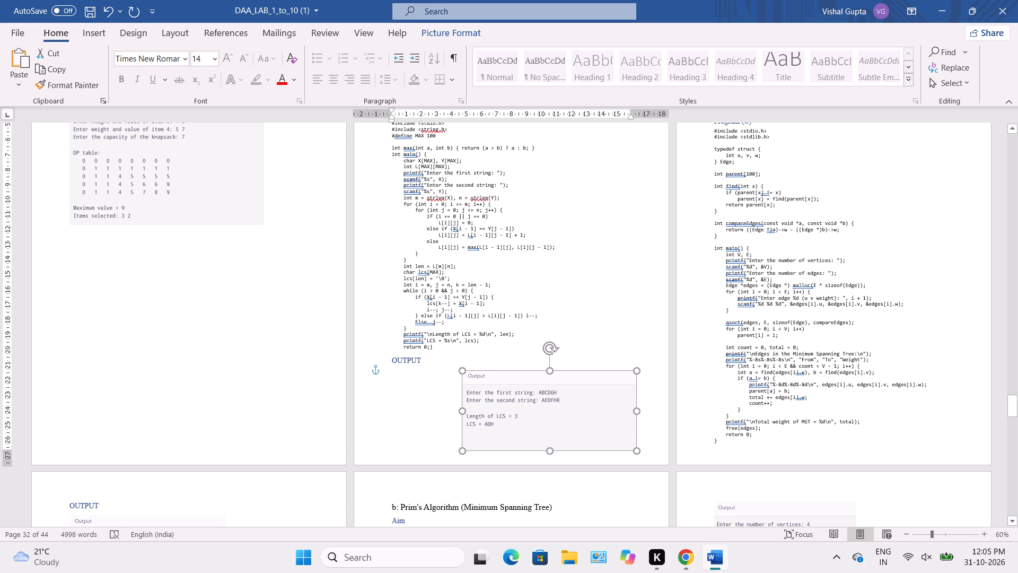
{"action": "left_click_drag", "start_coordinate": [564, 414], "coordinate": [554, 417]}
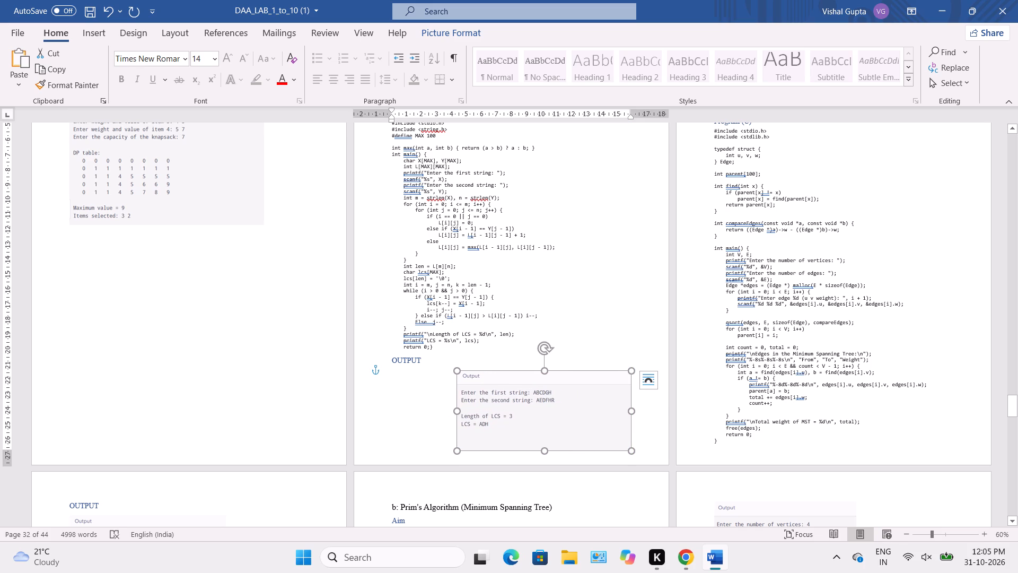
Add a blank line above the LCS OUTPUT heading and remove the empty line following it.
{"action": "left_click", "coordinate": [402, 412]}
{"action": "scroll", "coordinate": [402, 412], "scroll_direction": "up", "scroll_amount": 1}
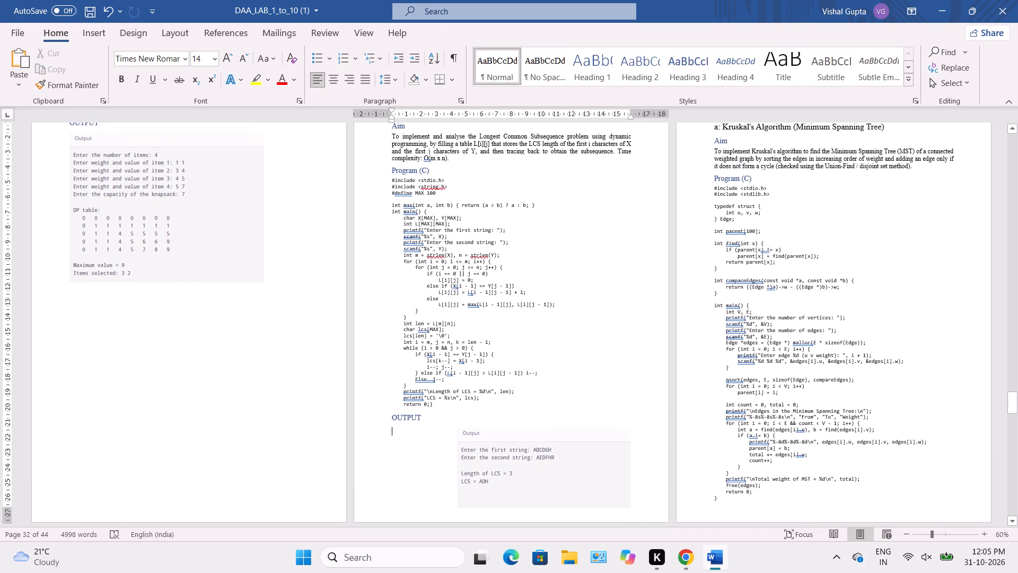
{"action": "left_click", "coordinate": [390, 414]}
{"action": "key", "text": "Return"}
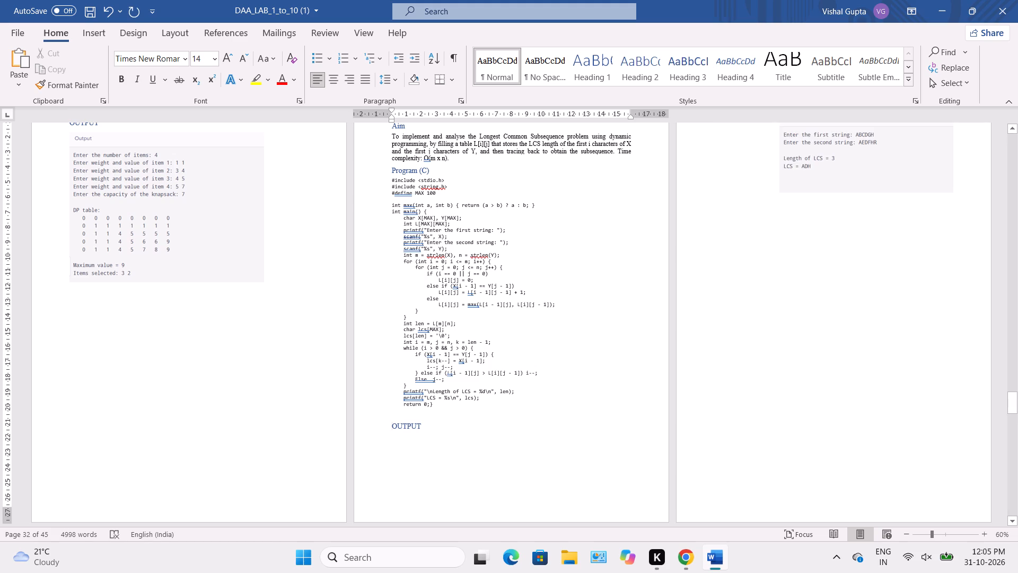
{"action": "left_click", "coordinate": [496, 448]}
{"action": "key", "text": "Delete"}
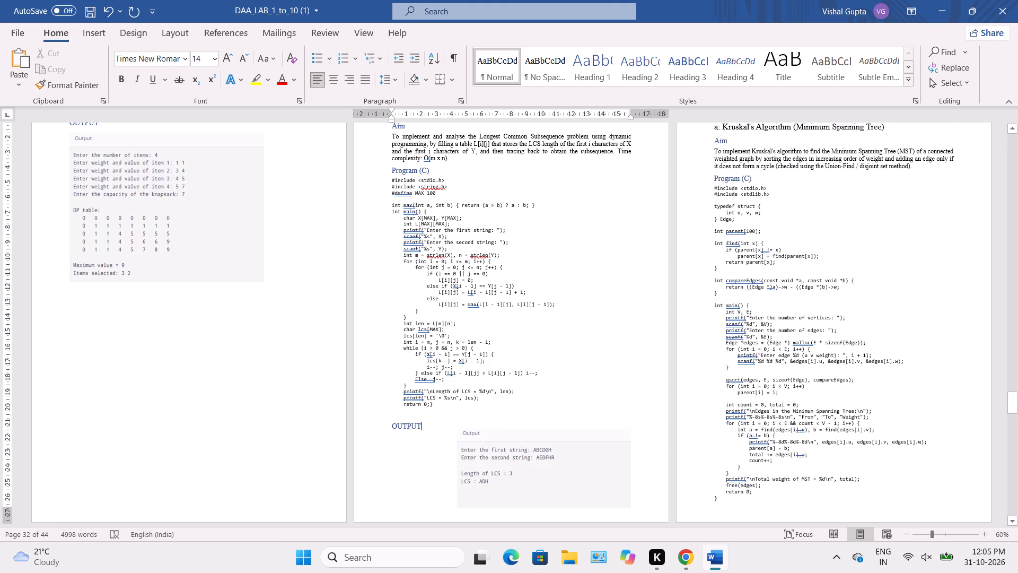
{"action": "left_click", "coordinate": [335, 435]}
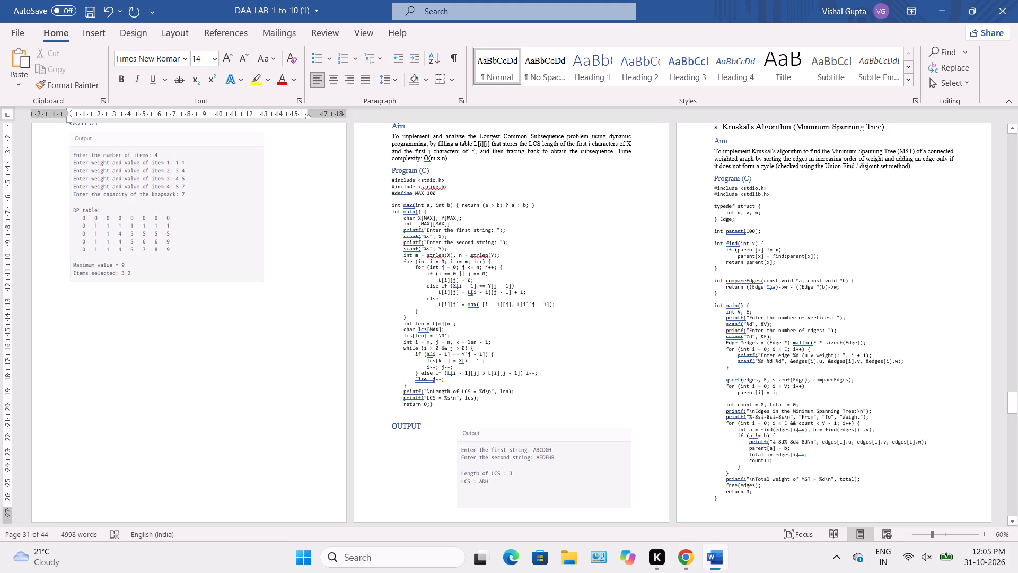
Shift the LCS output image horizontally closer to its OUTPUT heading.
{"action": "left_click", "coordinate": [523, 471]}
{"action": "left_click_drag", "start_coordinate": [523, 471], "coordinate": [502, 472]}
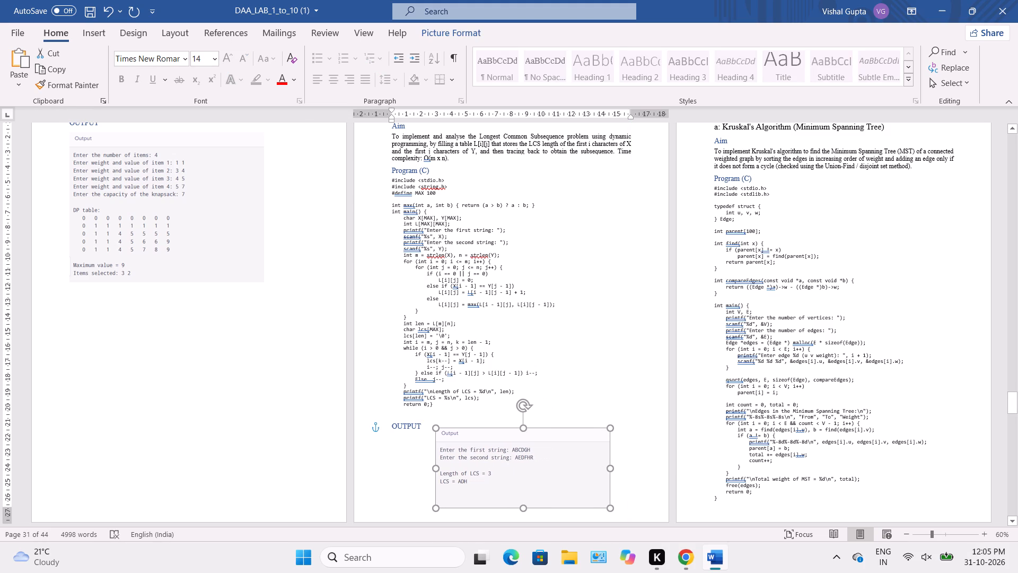
{"action": "left_click_drag", "start_coordinate": [502, 472], "coordinate": [502, 472]}
{"action": "left_click", "coordinate": [315, 400]}
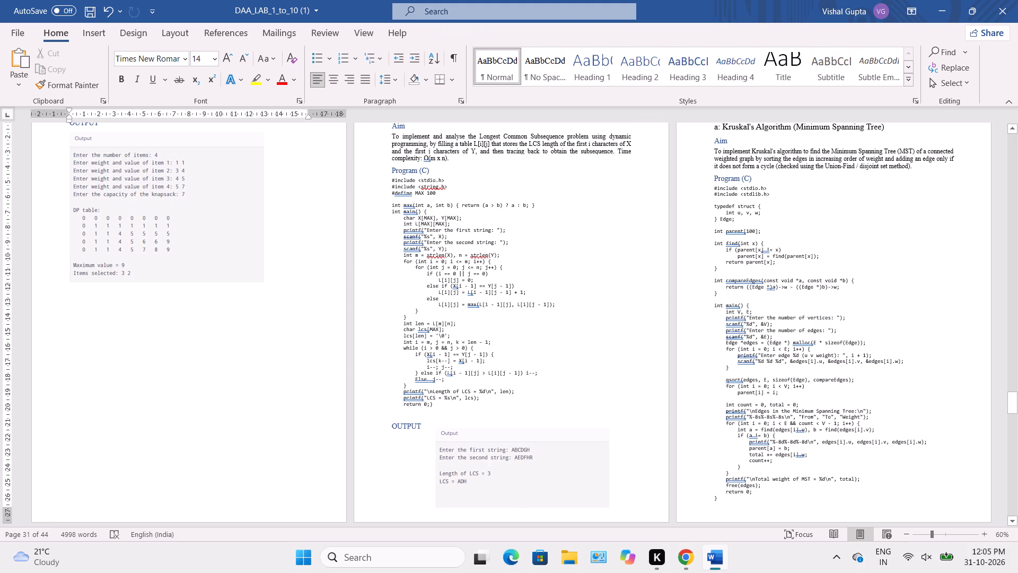
Insert blank lines above the OUTPUT heading of Prim's Algorithm so it moves onto the page holding its output image.
{"action": "scroll", "coordinate": [508, 418], "scroll_direction": "down", "scroll_amount": 4}
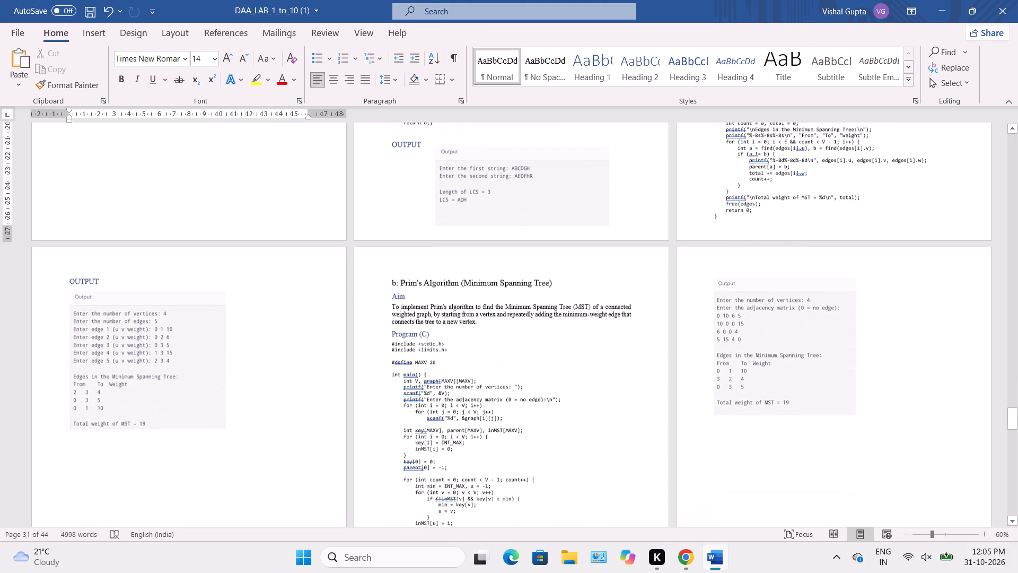
{"action": "scroll", "coordinate": [508, 418], "scroll_direction": "down", "scroll_amount": 5}
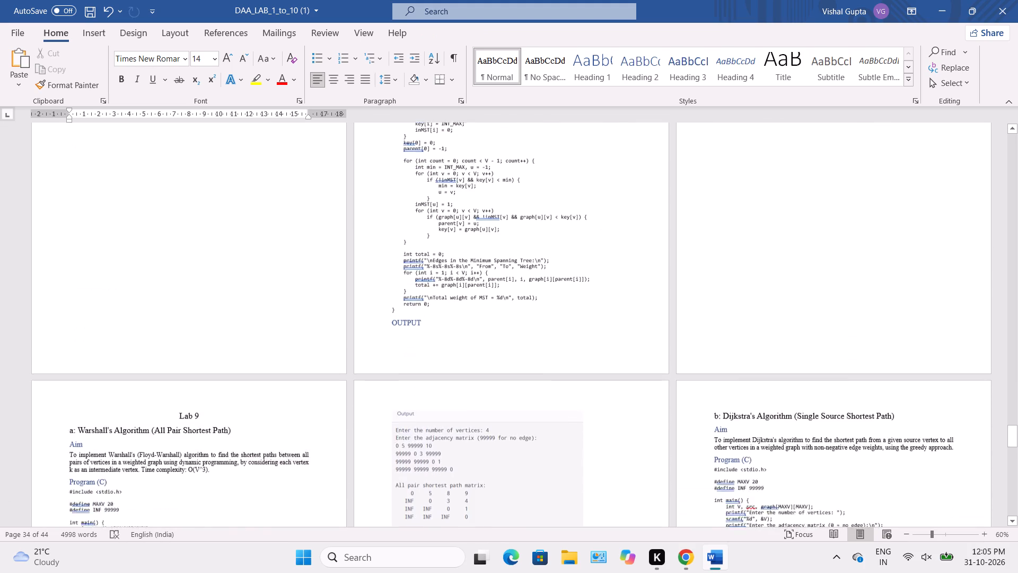
{"action": "scroll", "coordinate": [508, 418], "scroll_direction": "up", "scroll_amount": 4}
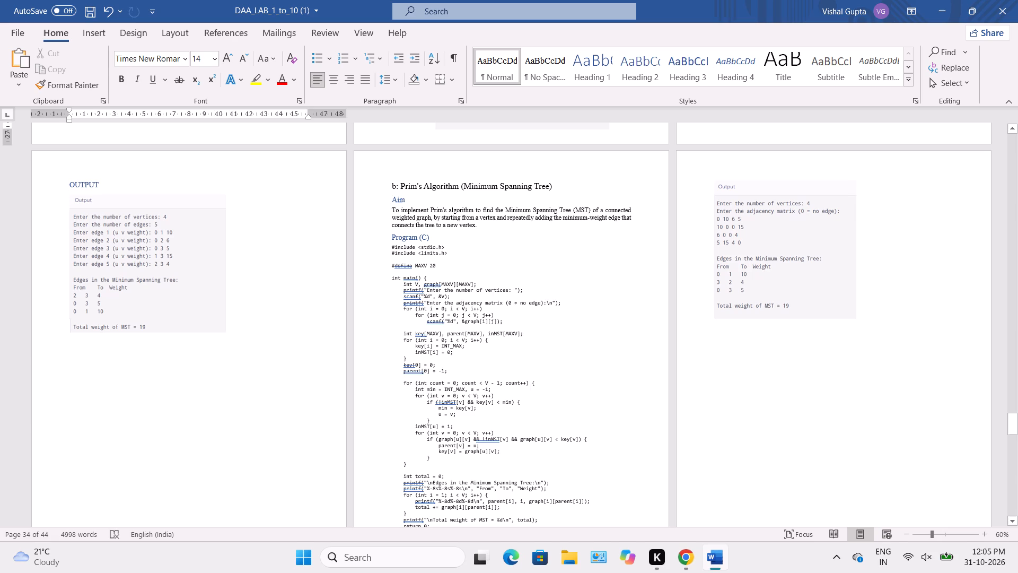
{"action": "scroll", "coordinate": [508, 418], "scroll_direction": "down", "scroll_amount": 2}
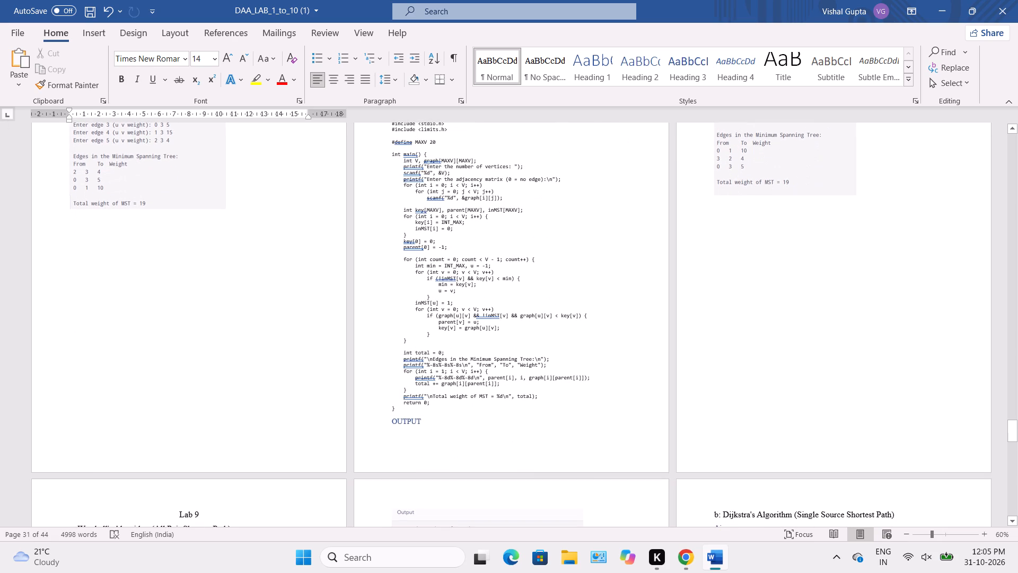
{"action": "left_click", "coordinate": [420, 412]}
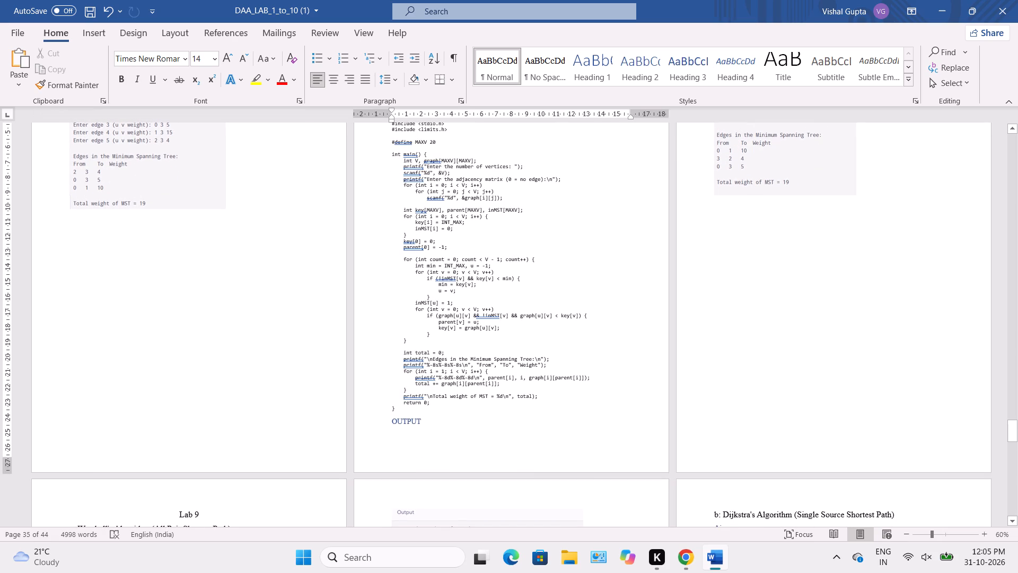
{"action": "key", "text": "Up"}
{"action": "key", "text": "Return"}
{"action": "key", "text": "Return"}
{"action": "key", "text": "Return"}
{"action": "key", "text": "Return"}
{"action": "key", "text": "Return"}
{"action": "key", "text": "Return"}
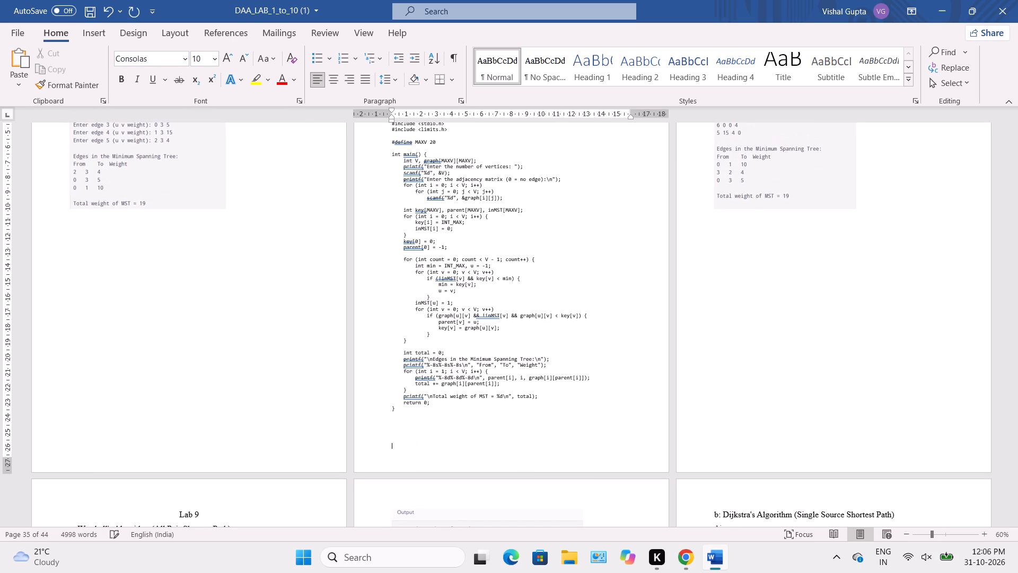
{"action": "key", "text": "Return"}
{"action": "key", "text": "Return"}
{"action": "key", "text": "Return"}
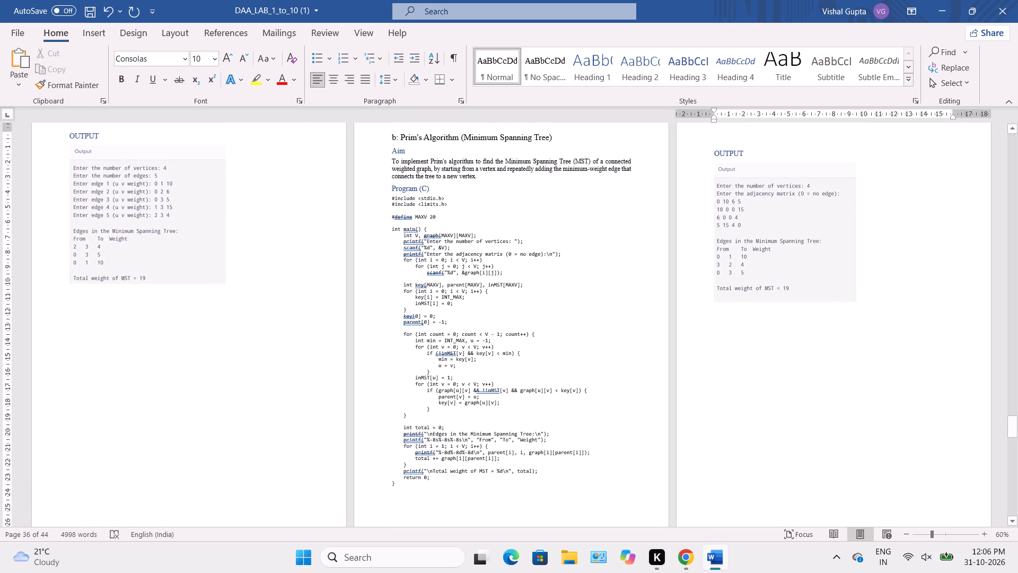
Examine the page layout of the Lab 9 and Lab 10 programs and their outputs through the document's end.
{"action": "scroll", "coordinate": [513, 379], "scroll_direction": "down", "scroll_amount": 6}
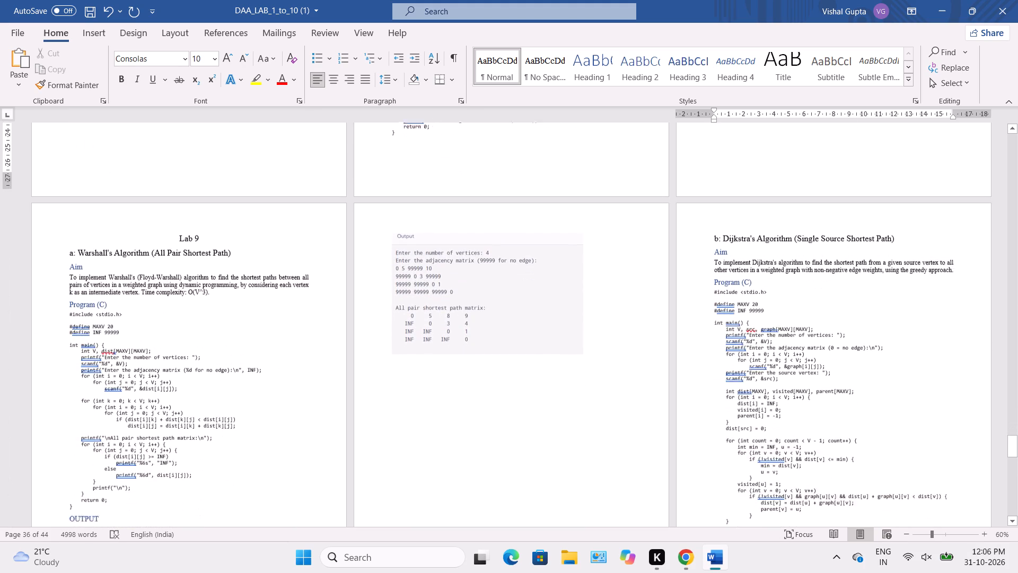
{"action": "scroll", "coordinate": [513, 379], "scroll_direction": "down", "scroll_amount": 7}
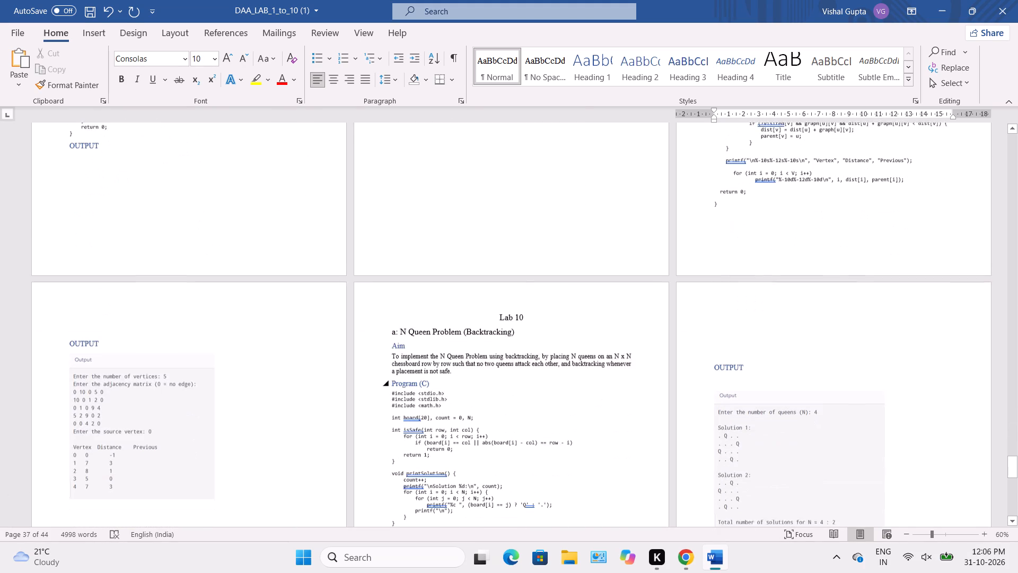
{"action": "scroll", "coordinate": [513, 379], "scroll_direction": "down", "scroll_amount": 3}
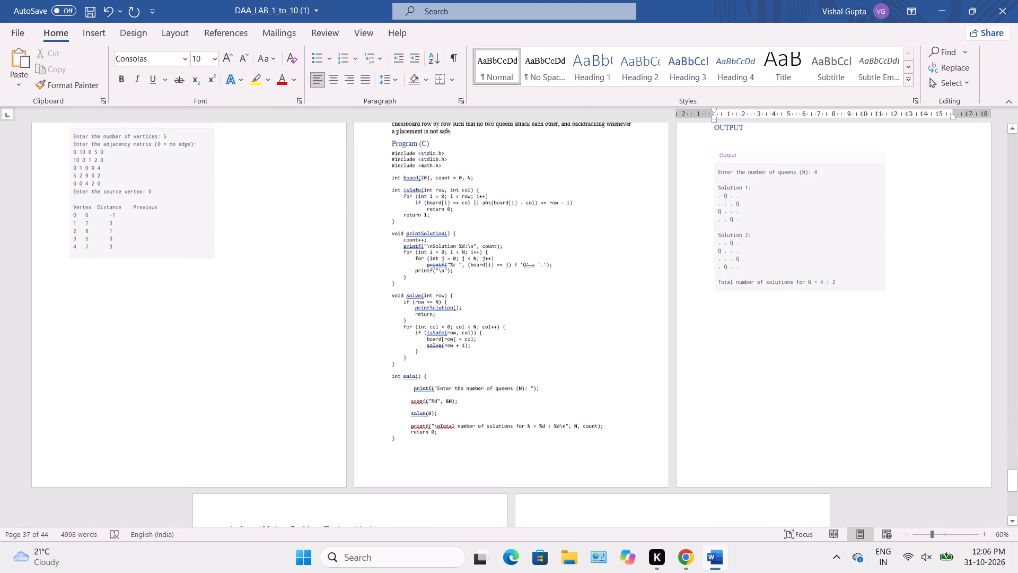
{"action": "scroll", "coordinate": [513, 379], "scroll_direction": "down", "scroll_amount": 7}
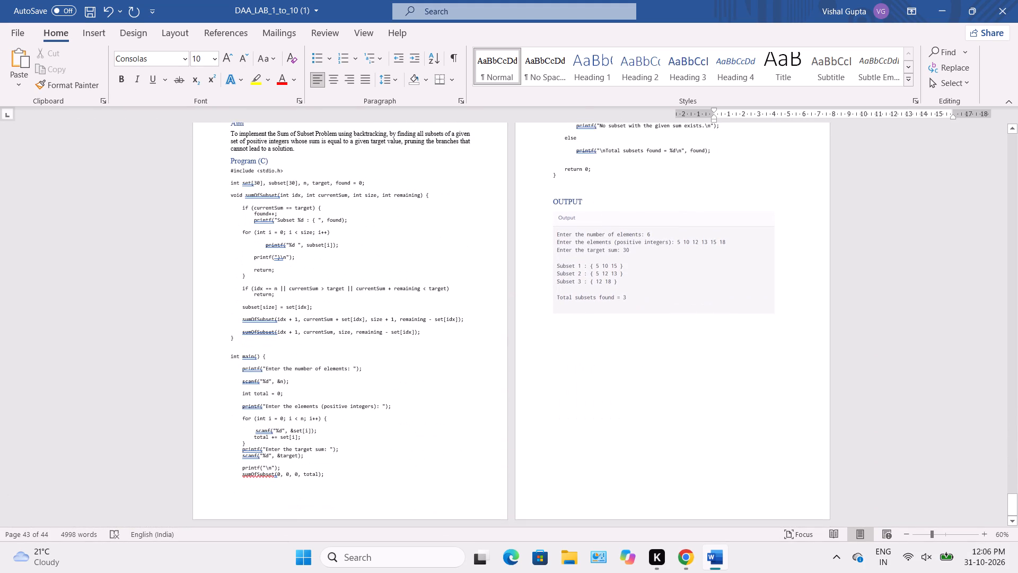
{"action": "scroll", "coordinate": [513, 379], "scroll_direction": "down", "scroll_amount": 2}
{"action": "scroll", "coordinate": [513, 379], "scroll_direction": "up", "scroll_amount": 5}
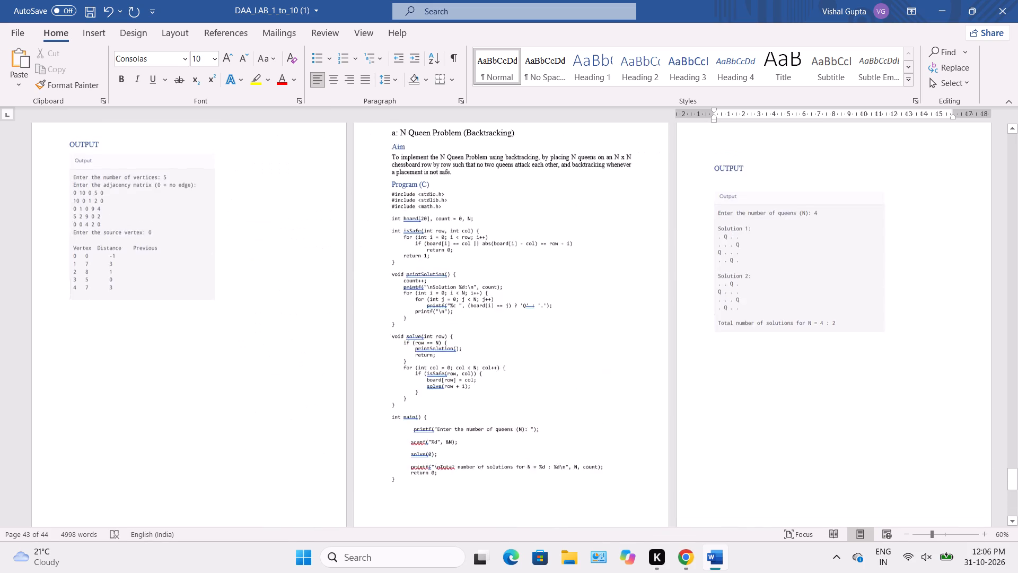
{"action": "scroll", "coordinate": [513, 379], "scroll_direction": "up", "scroll_amount": 10}
{"action": "scroll", "coordinate": [513, 379], "scroll_direction": "down", "scroll_amount": 1}
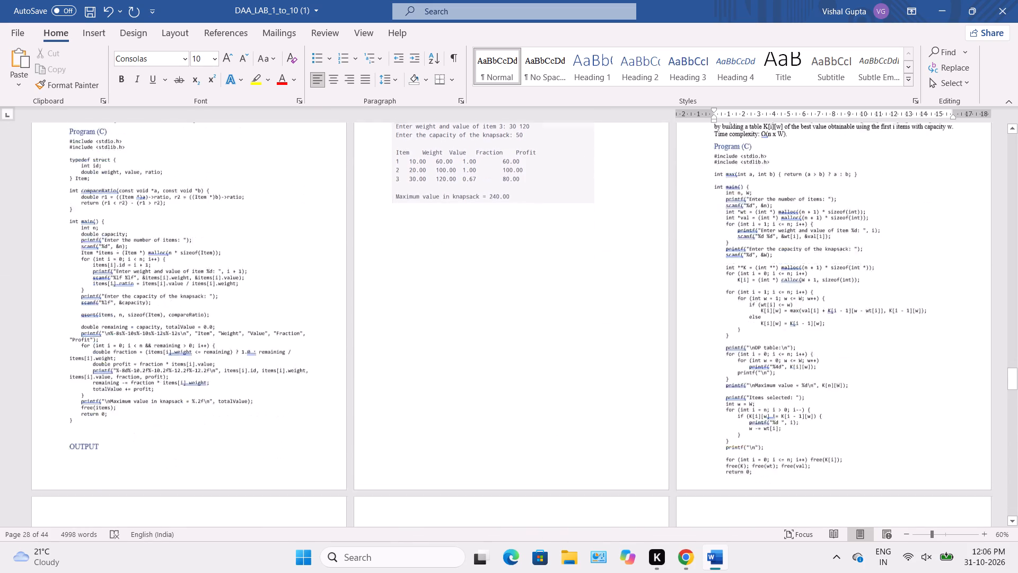
In the Activity Selection main(), join activitySelection(act, n); to the preceding brace line and remove the empty lines before free(act); and return 0;.
{"action": "scroll", "coordinate": [513, 379], "scroll_direction": "up", "scroll_amount": 5}
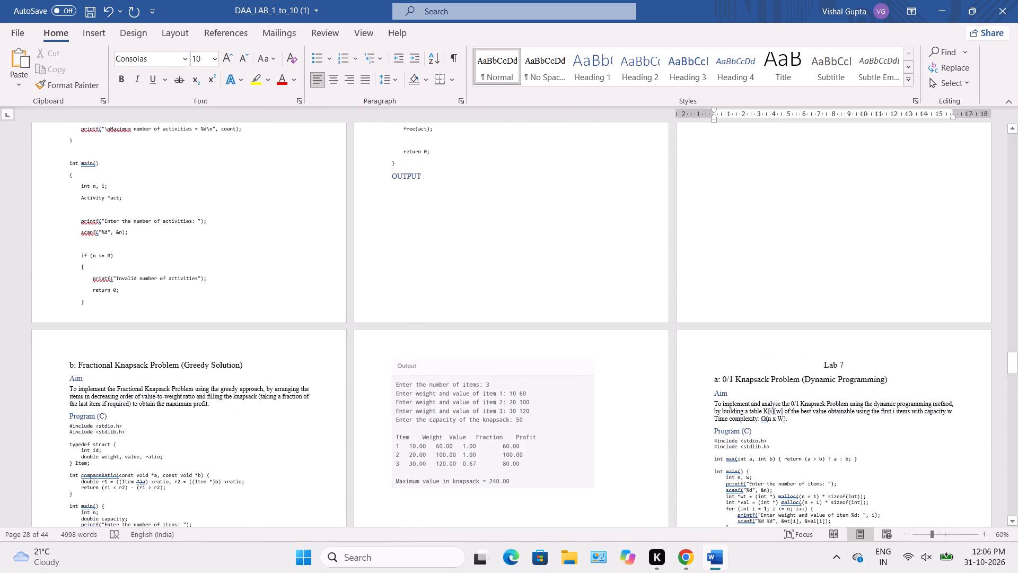
{"action": "scroll", "coordinate": [513, 379], "scroll_direction": "up", "scroll_amount": 4}
{"action": "scroll", "coordinate": [513, 379], "scroll_direction": "down", "scroll_amount": 1}
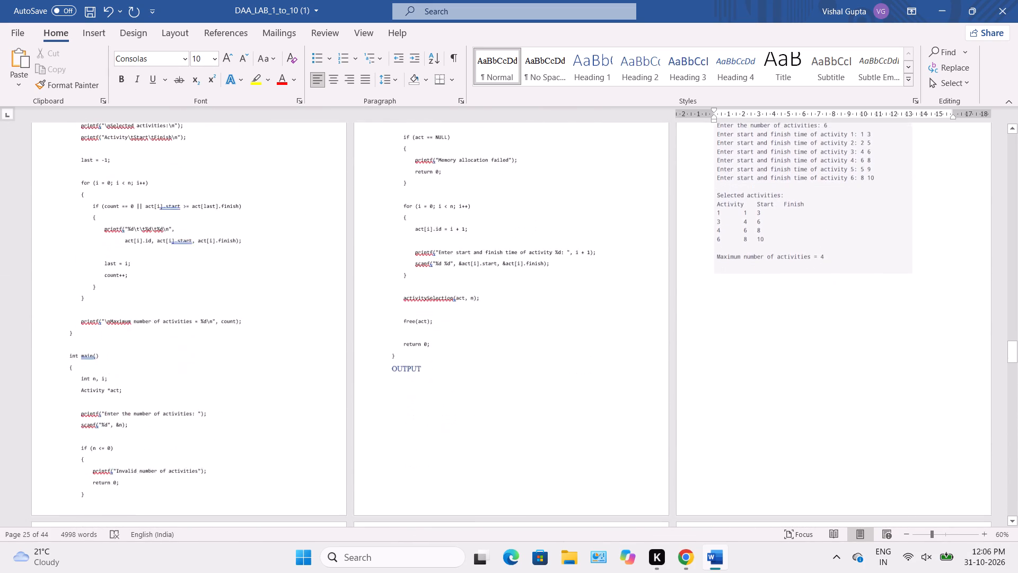
{"action": "scroll", "coordinate": [513, 379], "scroll_direction": "down", "scroll_amount": 1}
{"action": "scroll", "coordinate": [513, 379], "scroll_direction": "up", "scroll_amount": 3}
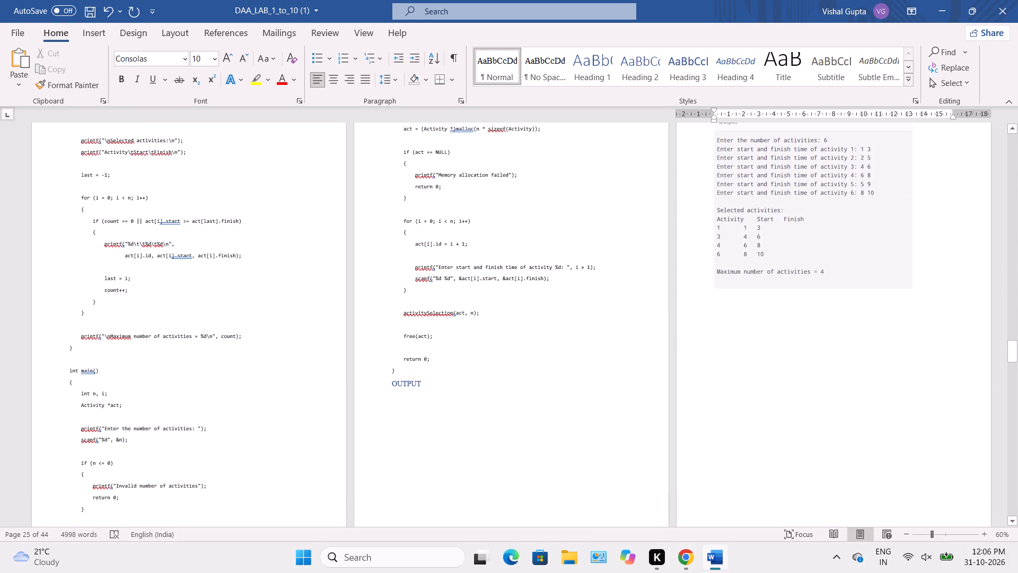
{"action": "left_click", "coordinate": [407, 306]}
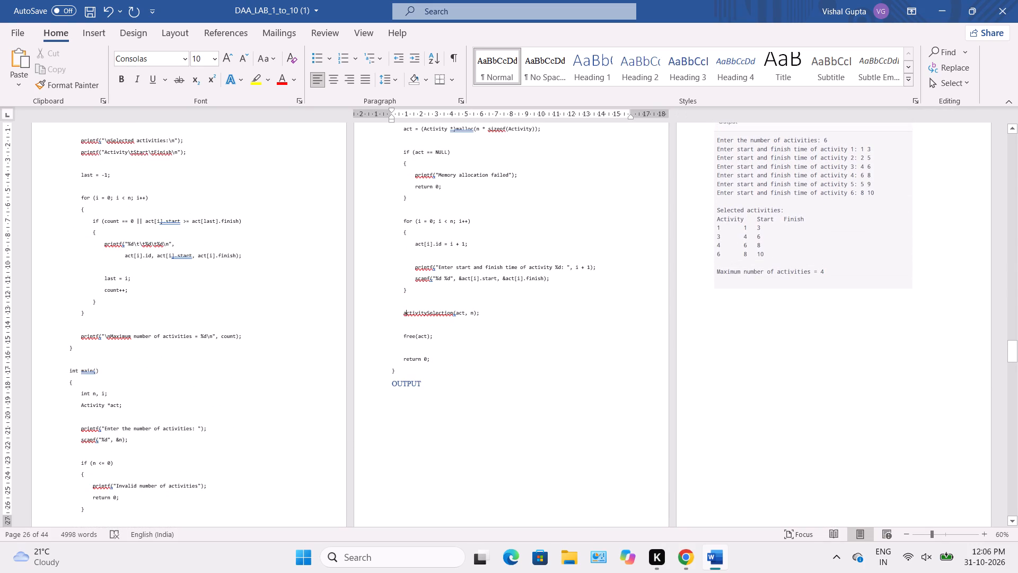
{"action": "left_click", "coordinate": [401, 302]}
{"action": "key", "text": "Delete"}
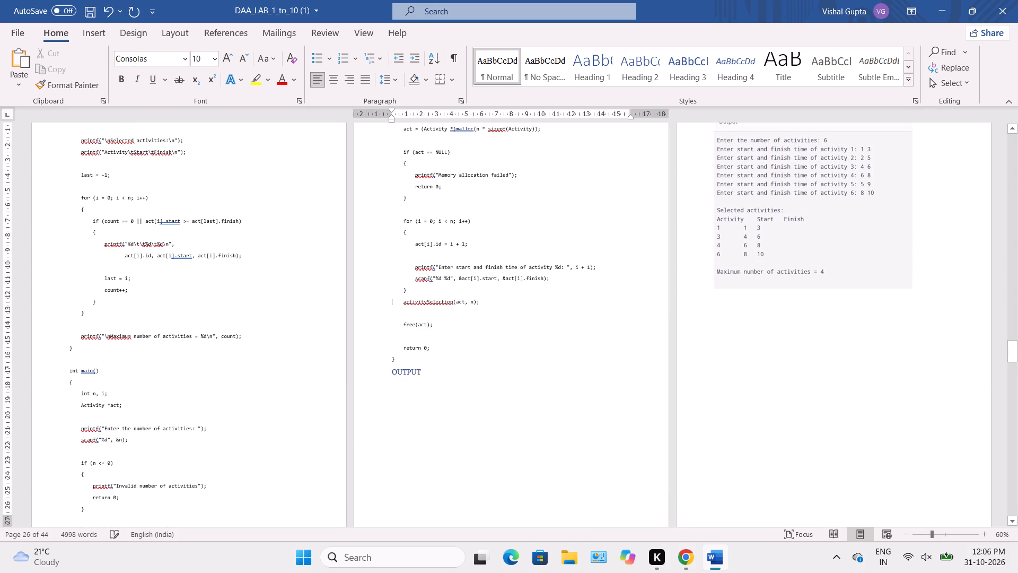
{"action": "key", "text": "BackSpace"}
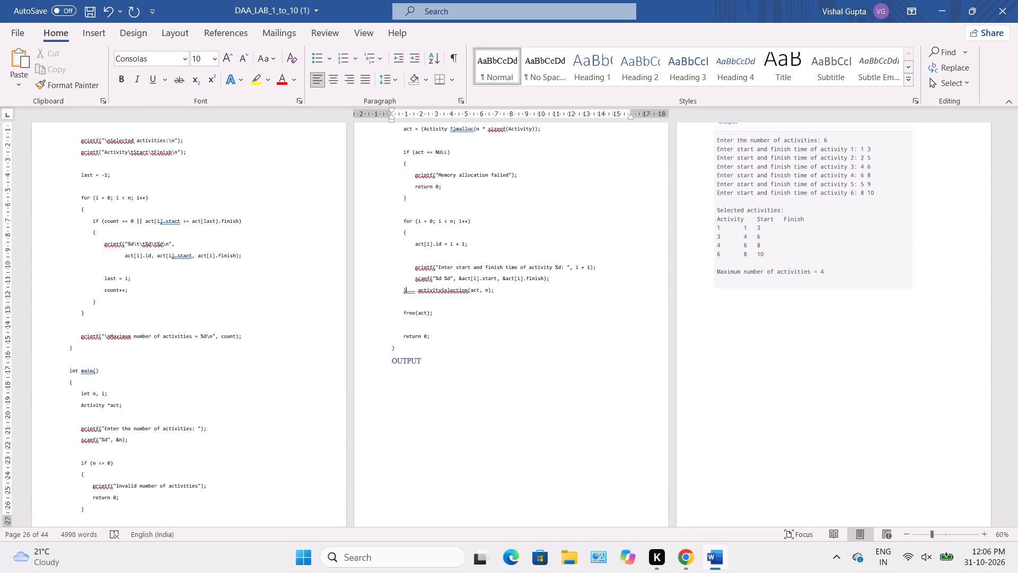
{"action": "left_click", "coordinate": [400, 301]}
{"action": "key", "text": "BackSpace"}
{"action": "key", "text": "Down"}
{"action": "key", "text": "Down"}
{"action": "key", "text": "BackSpace"}
{"action": "key", "text": "Down"}
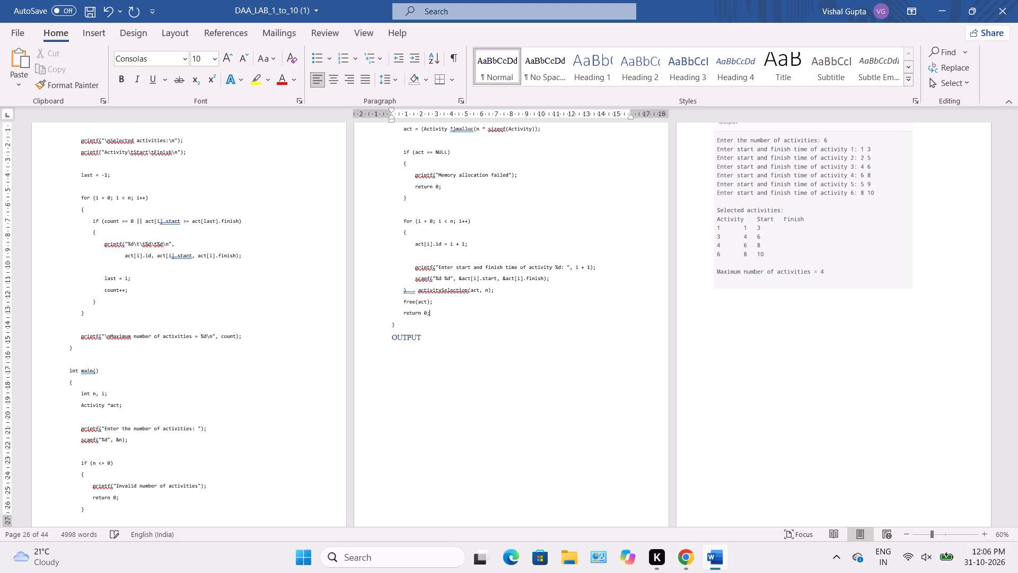
Remove the empty lines from the act malloc line through act[i].id = i + 1; in the Activity Selection main().
{"action": "key", "text": "Up"}
{"action": "key", "text": "Up"}
{"action": "key", "text": "Up"}
{"action": "key", "text": "Up"}
{"action": "key", "text": "Up"}
{"action": "key", "text": "BackSpace"}
{"action": "key", "text": "Up"}
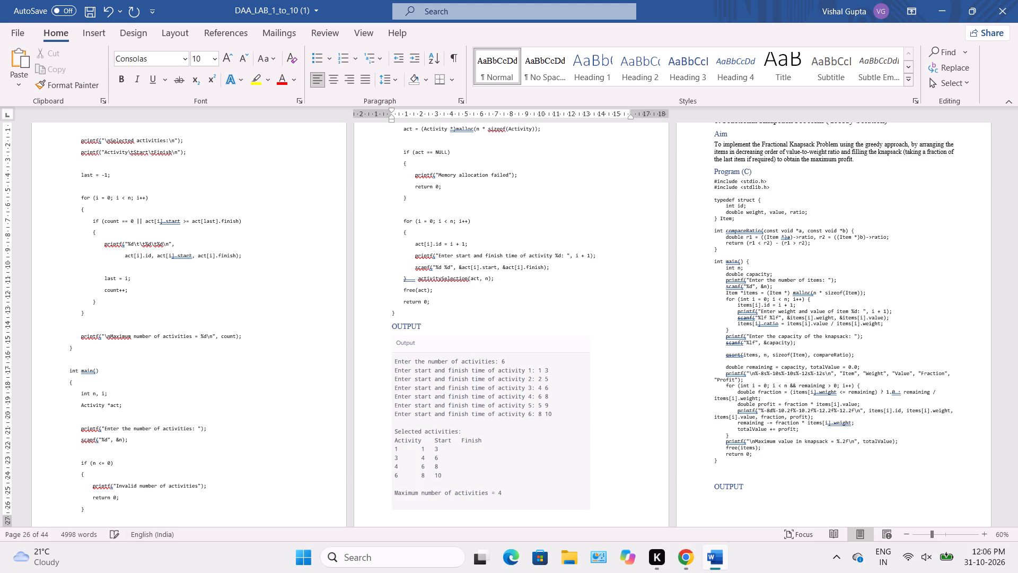
{"action": "key", "text": "Up"}
{"action": "key", "text": "Up"}
{"action": "key", "text": "BackSpace"}
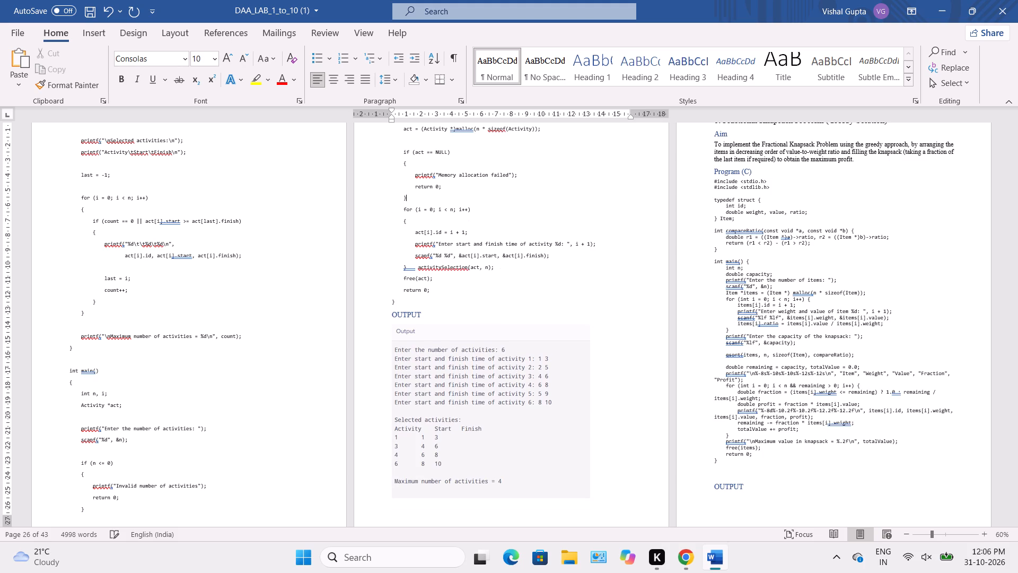
{"action": "key", "text": "Up"}
{"action": "key", "text": "Up"}
{"action": "key", "text": "Up"}
{"action": "key", "text": "Up"}
{"action": "key", "text": "Up"}
{"action": "key", "text": "BackSpace"}
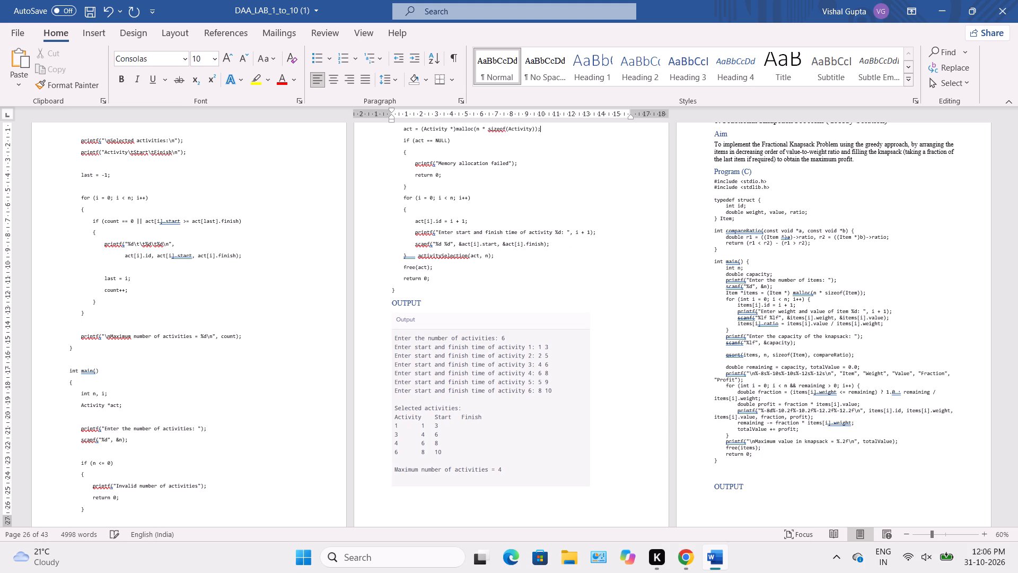
{"action": "key", "text": "Up"}
{"action": "key", "text": "Up"}
{"action": "key", "text": "Down"}
{"action": "key", "text": "BackSpace"}
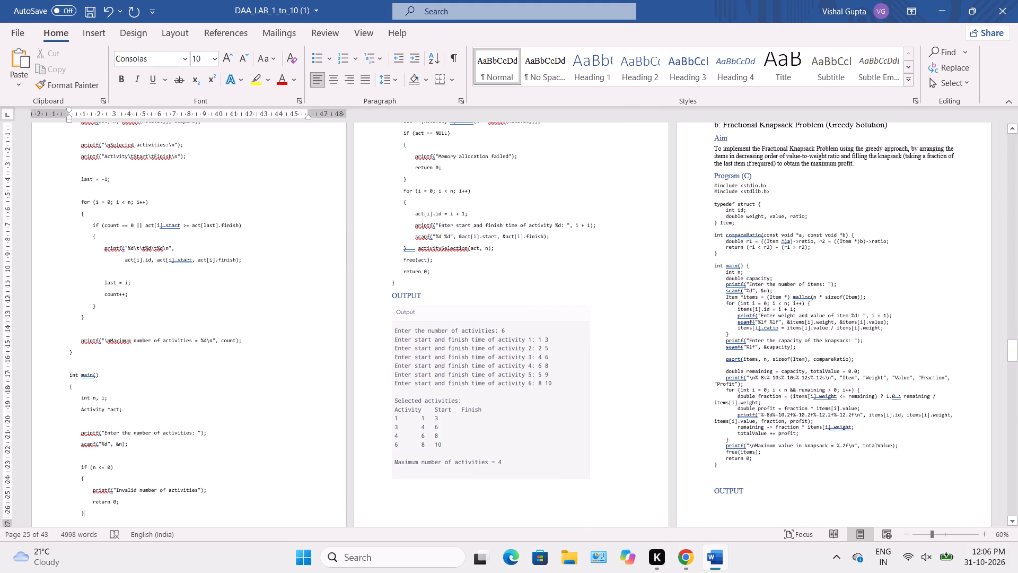
Add a blank line between the Activity Selection program's final closing brace and its OUTPUT heading.
{"action": "left_click", "coordinate": [419, 289]}
{"action": "left_click", "coordinate": [416, 283]}
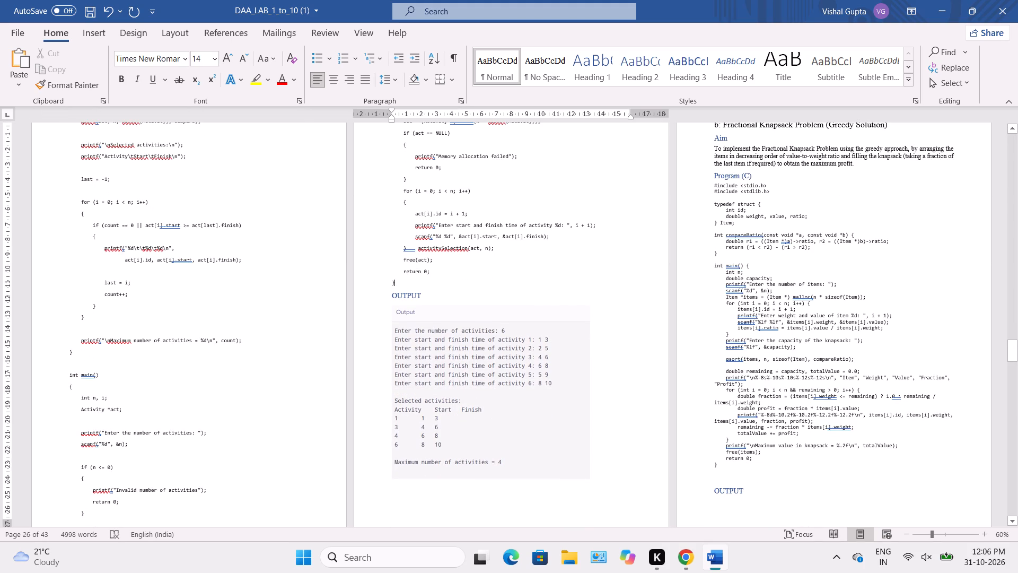
{"action": "key", "text": "Return"}
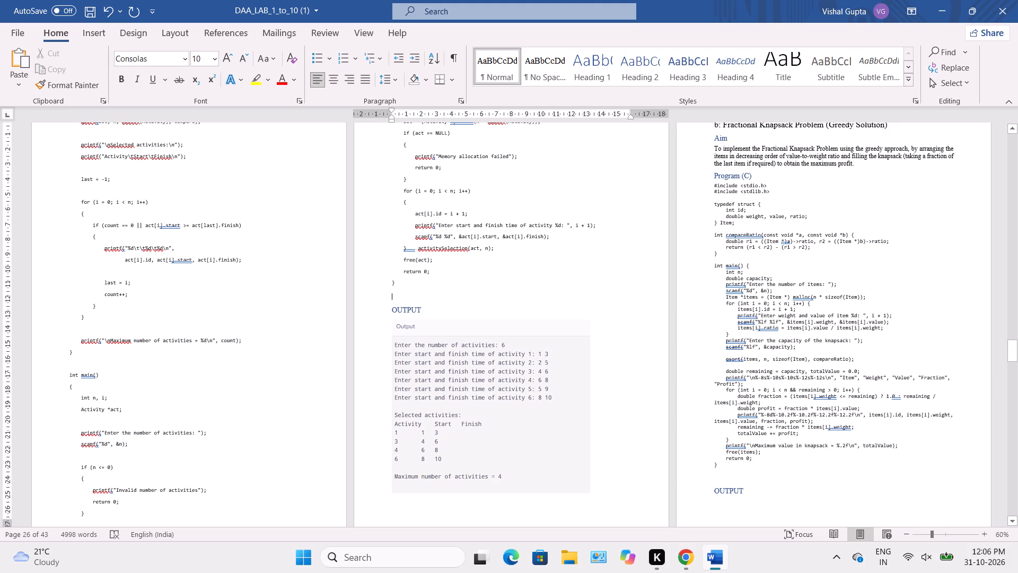
Remove the empty lines before if (n <= 0) in the Activity Selection main() and before int main() itself.
{"action": "scroll", "coordinate": [438, 364], "scroll_direction": "down", "scroll_amount": 1}
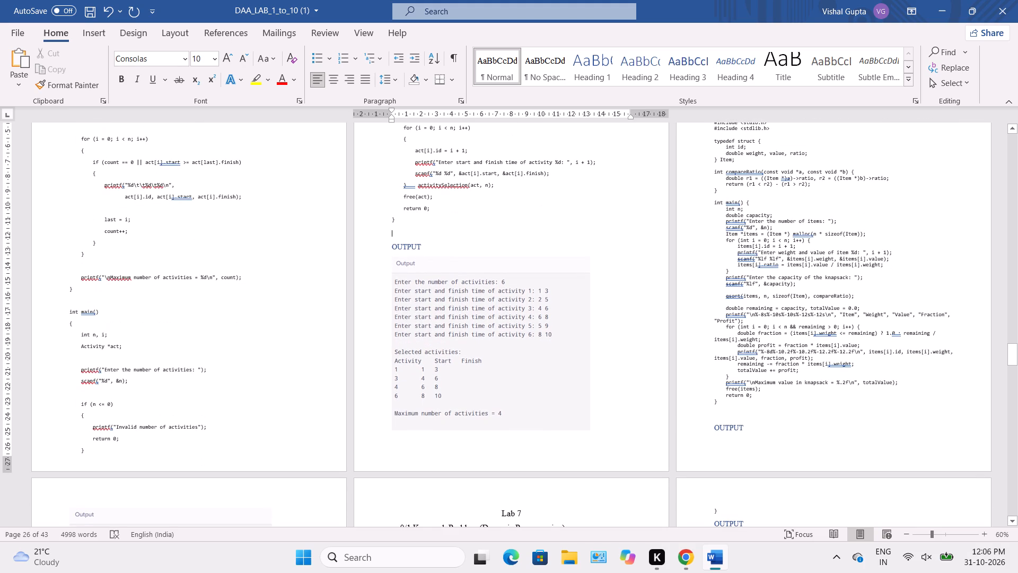
{"action": "left_click", "coordinate": [117, 395]}
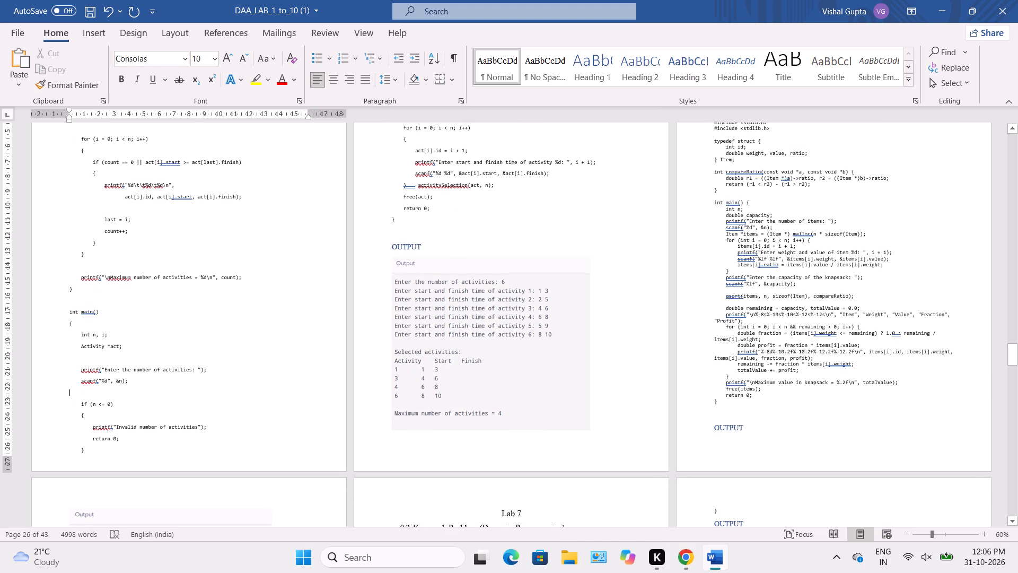
{"action": "key", "text": "BackSpace"}
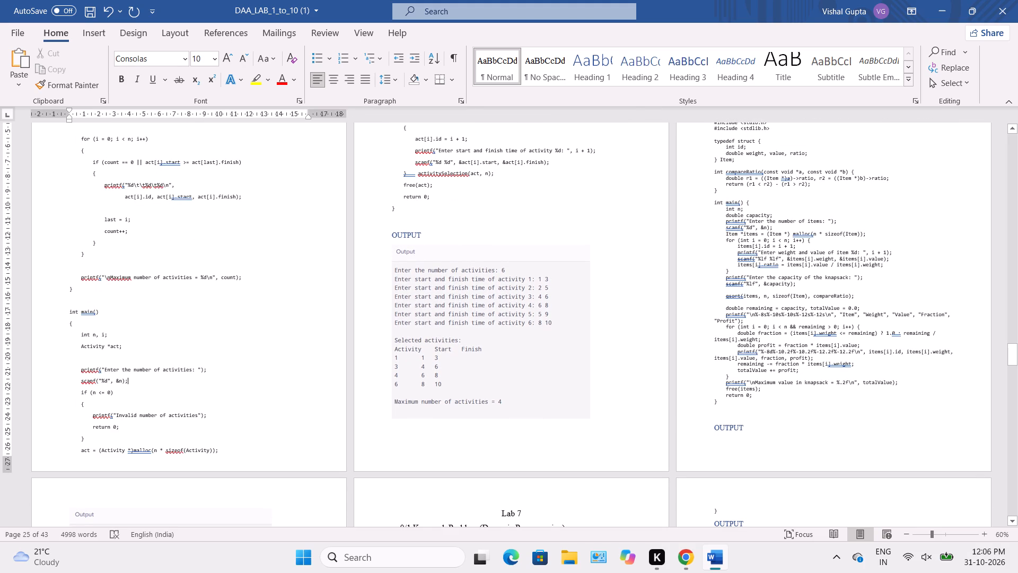
{"action": "left_click", "coordinate": [97, 300]}
{"action": "key", "text": "BackSpace"}
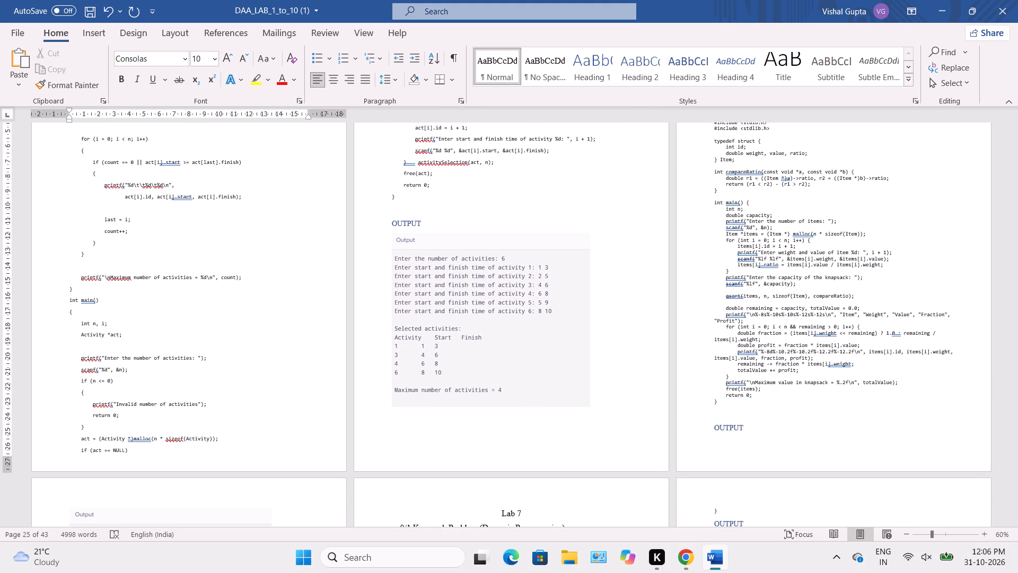
Remove the empty lines in activitySelection() from the line after the qsort call through the one before the maximum-activities printf.
{"action": "scroll", "coordinate": [97, 300], "scroll_direction": "up", "scroll_amount": 2}
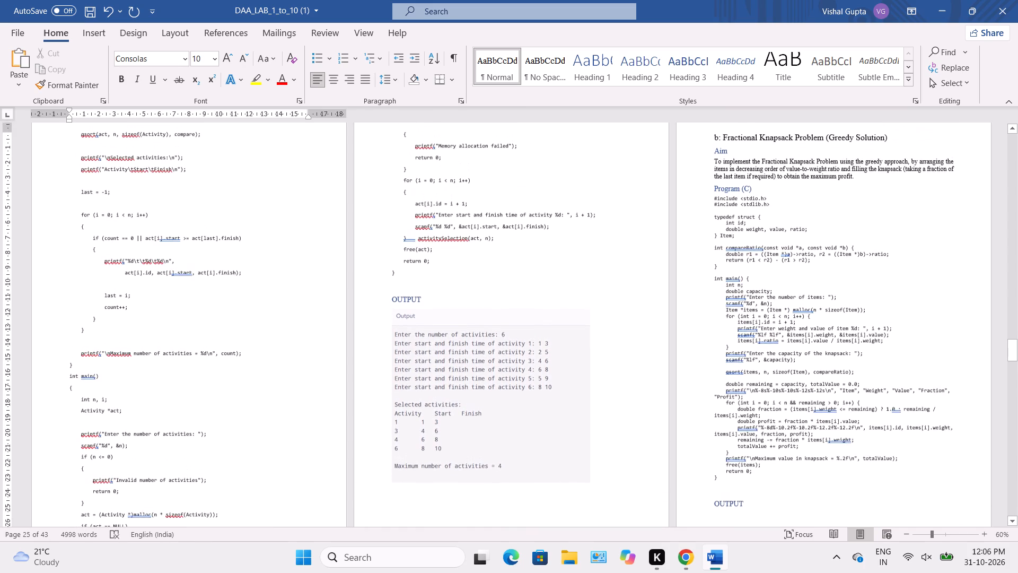
{"action": "scroll", "coordinate": [97, 300], "scroll_direction": "up", "scroll_amount": 1}
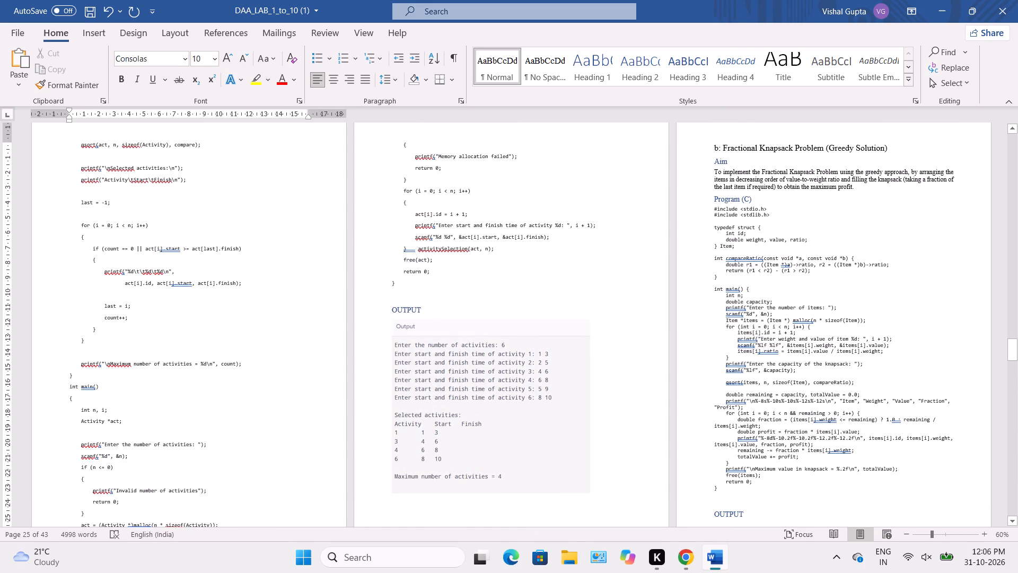
{"action": "left_click", "coordinate": [88, 356]}
{"action": "left_click", "coordinate": [85, 354]}
{"action": "key", "text": "BackSpace"}
{"action": "left_click", "coordinate": [95, 291]}
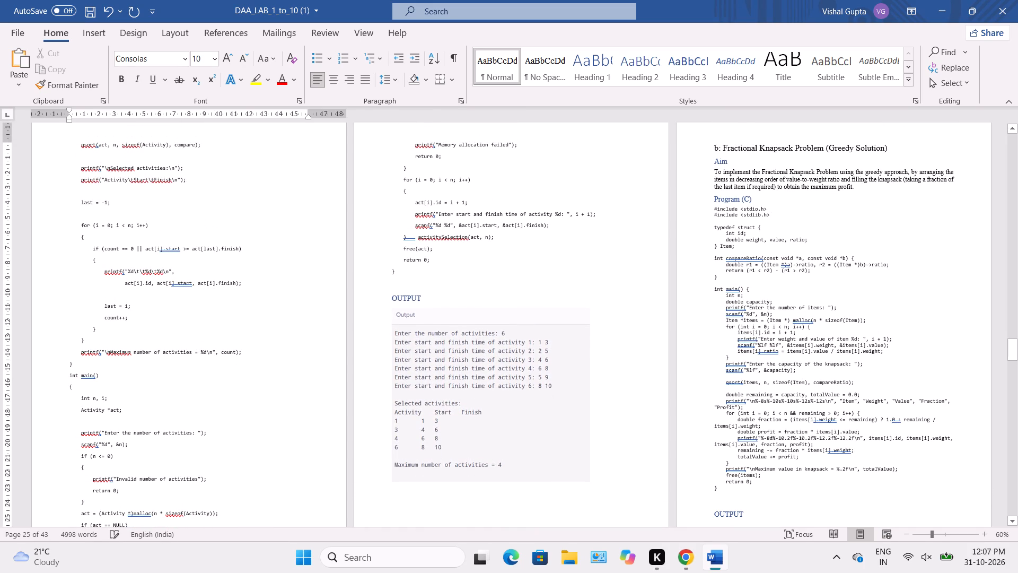
{"action": "key", "text": "BackSpace"}
{"action": "left_click", "coordinate": [78, 213]}
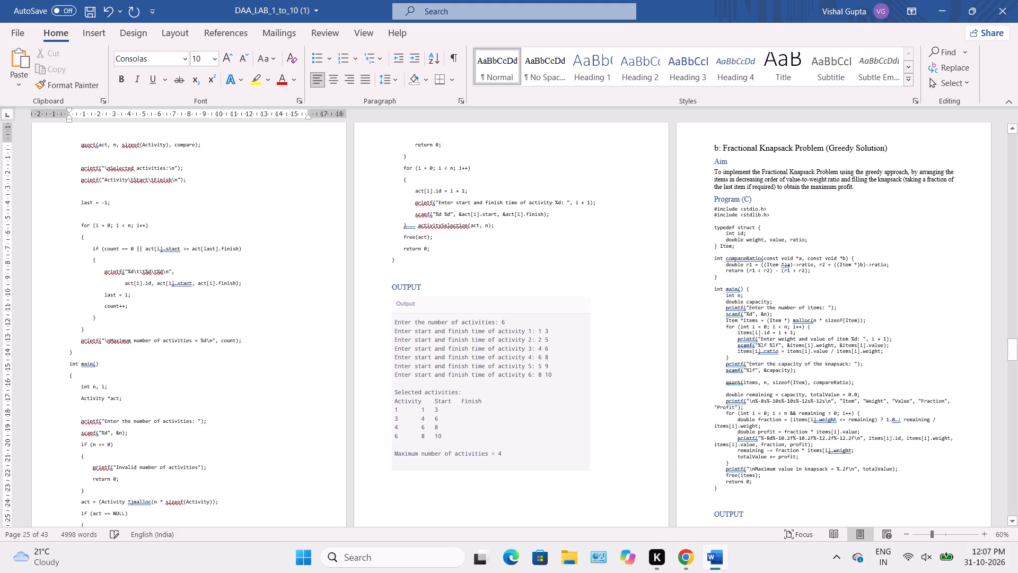
{"action": "key", "text": "BackSpace"}
{"action": "left_click", "coordinate": [81, 190]}
{"action": "key", "text": "BackSpace"}
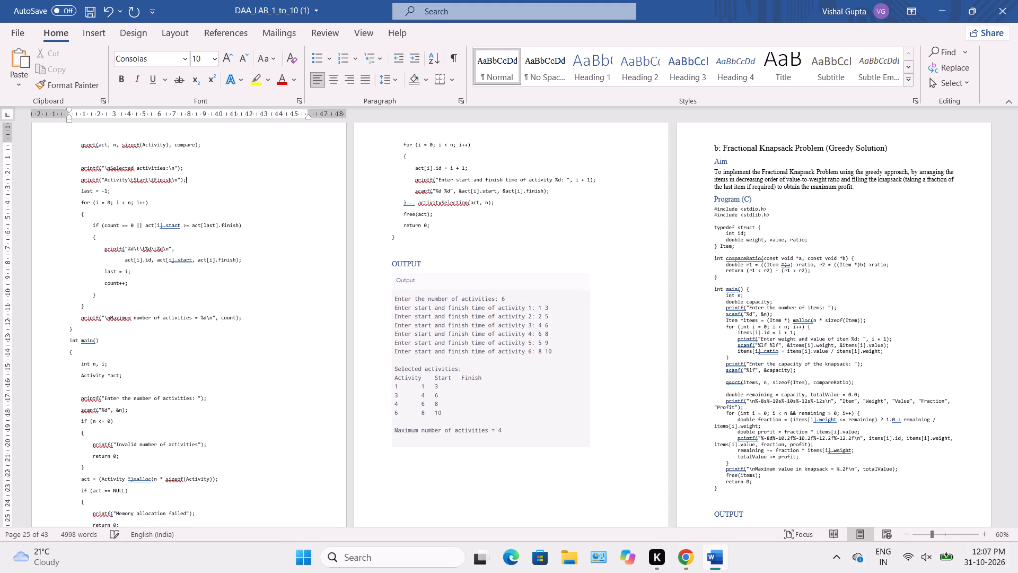
{"action": "left_click", "coordinate": [83, 158]}
{"action": "key", "text": "BackSpace"}
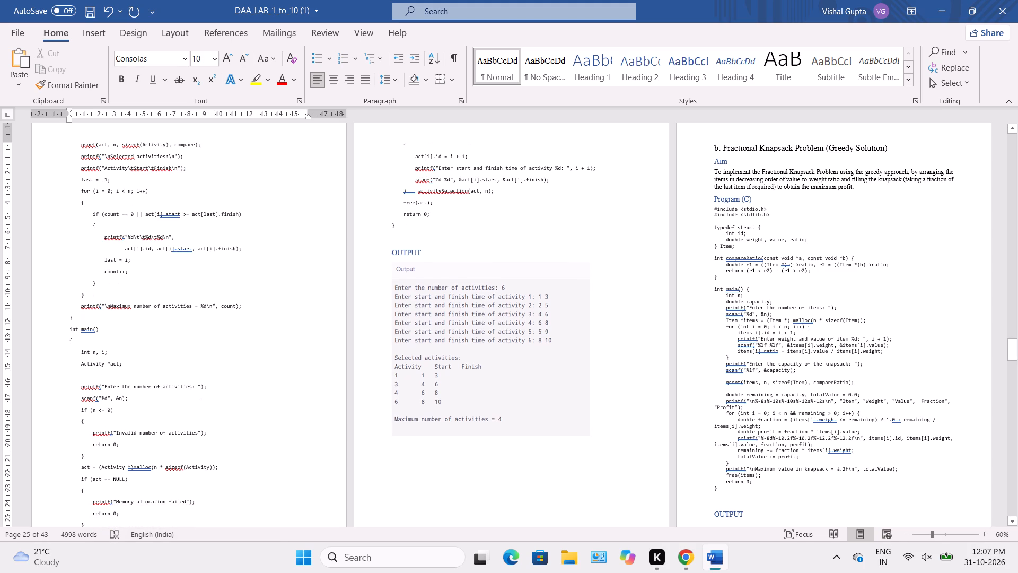
Remove the empty lines before, inside and after the compare() function of the Activity Selection program.
{"action": "scroll", "coordinate": [146, 241], "scroll_direction": "up", "scroll_amount": 1}
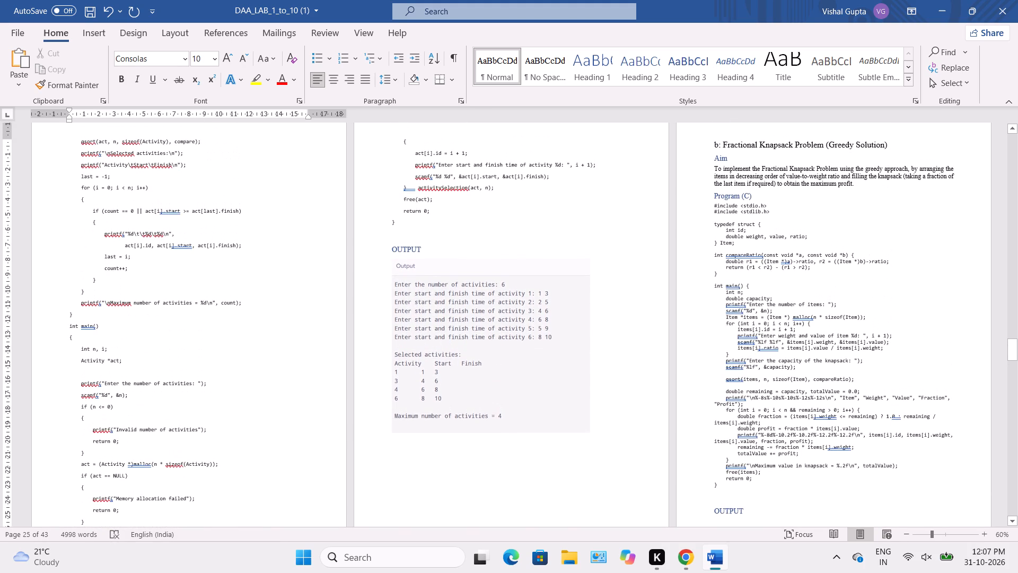
{"action": "scroll", "coordinate": [146, 241], "scroll_direction": "up", "scroll_amount": 5}
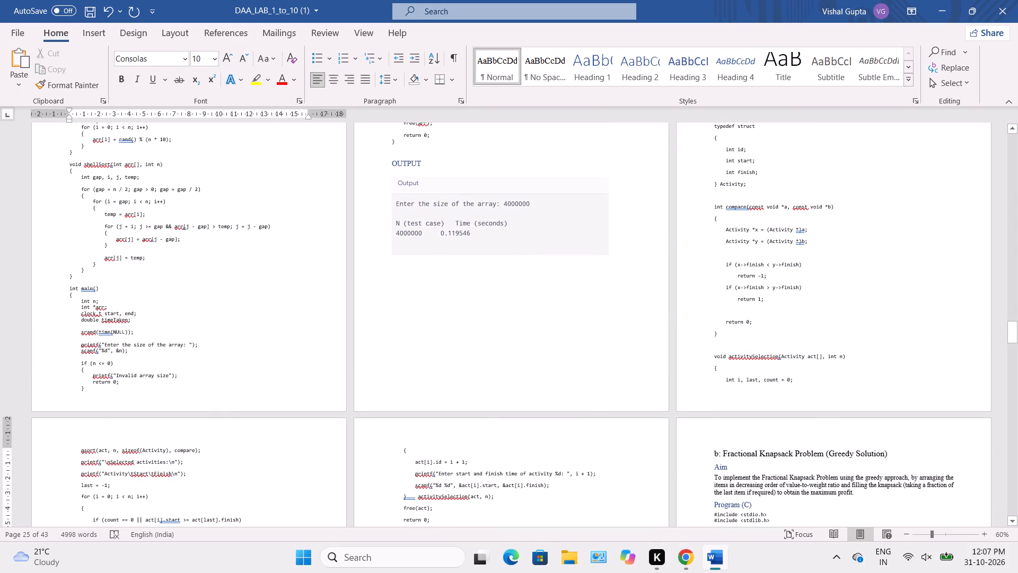
{"action": "left_click", "coordinate": [720, 343]}
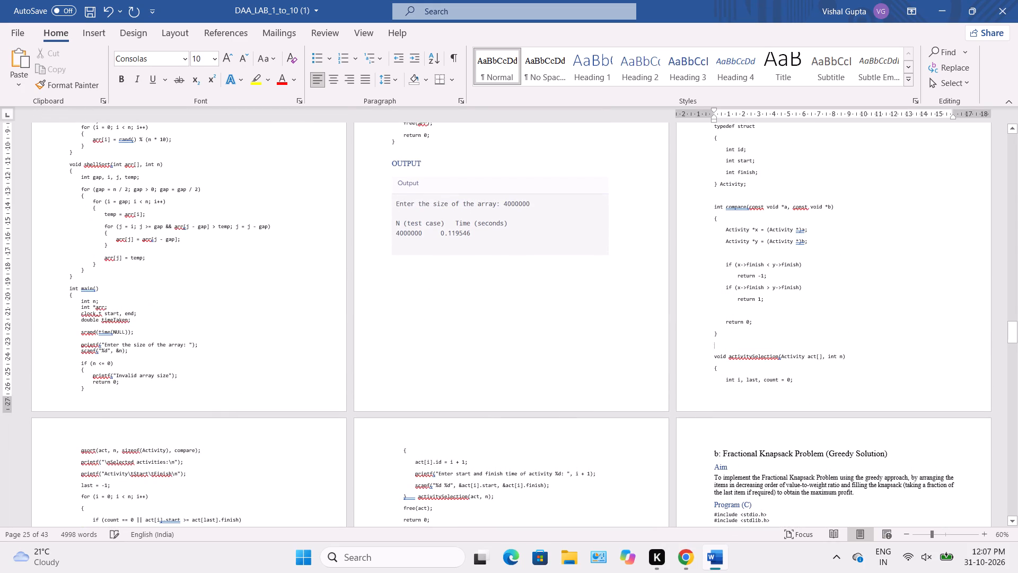
{"action": "key", "text": "BackSpace"}
{"action": "left_click", "coordinate": [726, 310]}
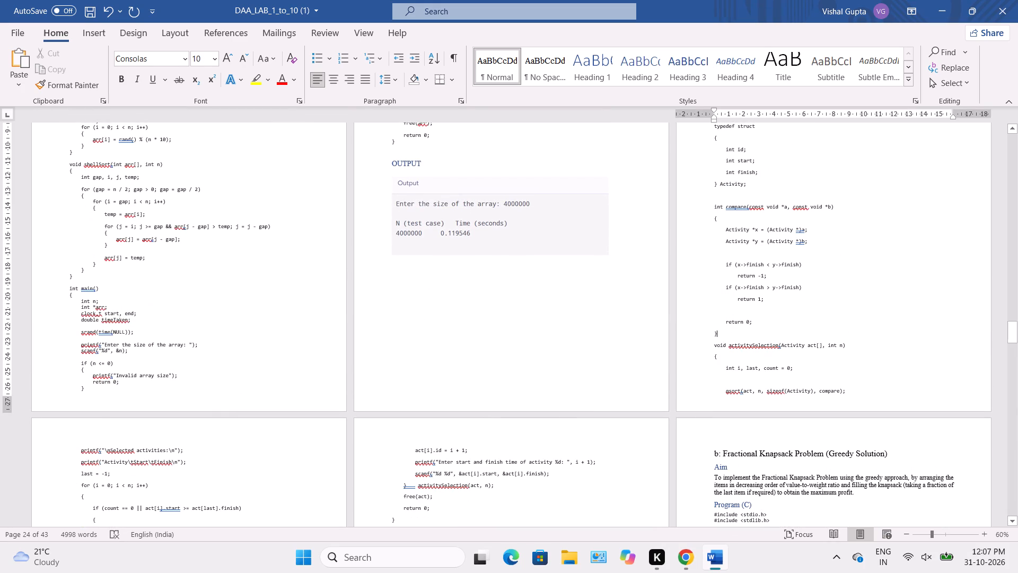
{"action": "key", "text": "BackSpace"}
{"action": "left_click", "coordinate": [723, 253]}
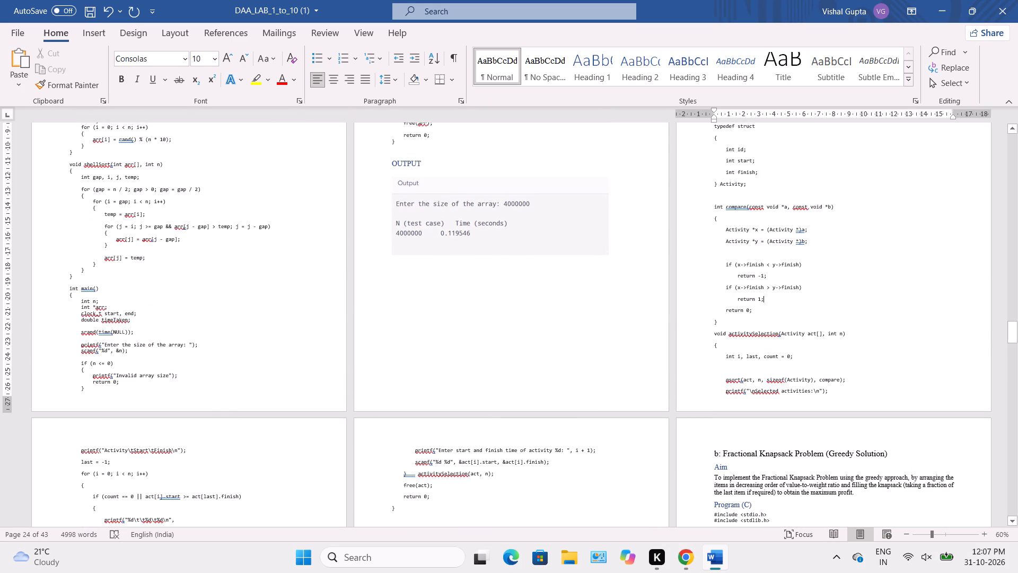
{"action": "key", "text": "BackSpace"}
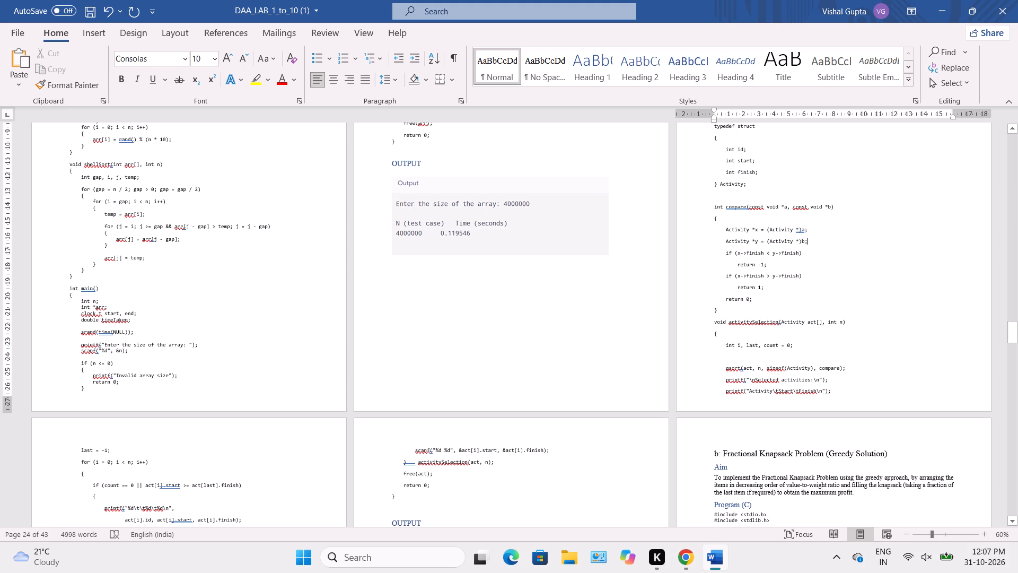
{"action": "left_click", "coordinate": [714, 196]}
{"action": "key", "text": "BackSpace"}
Remove the empty lines before typedef struct and before #include <stdio.h> in the Activity Selection program.
{"action": "scroll", "coordinate": [714, 196], "scroll_direction": "up", "scroll_amount": 2}
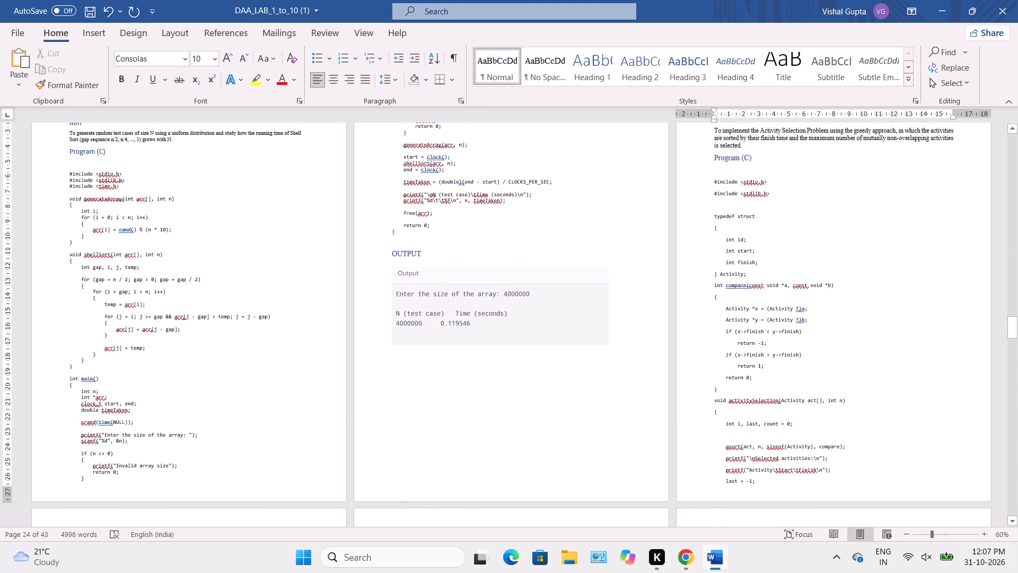
{"action": "left_click", "coordinate": [715, 203]}
{"action": "key", "text": "BackSpace"}
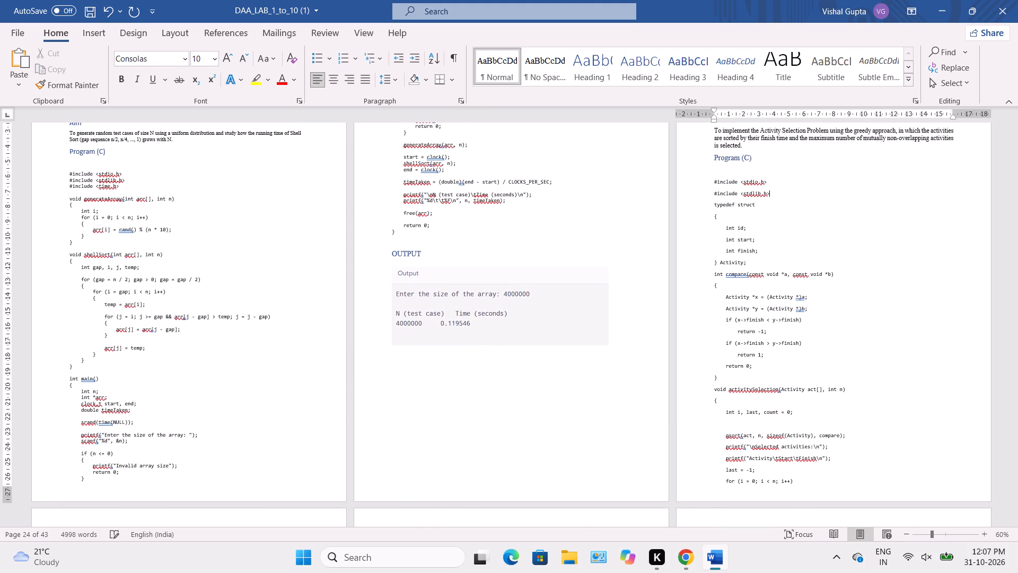
{"action": "left_click", "coordinate": [714, 176]}
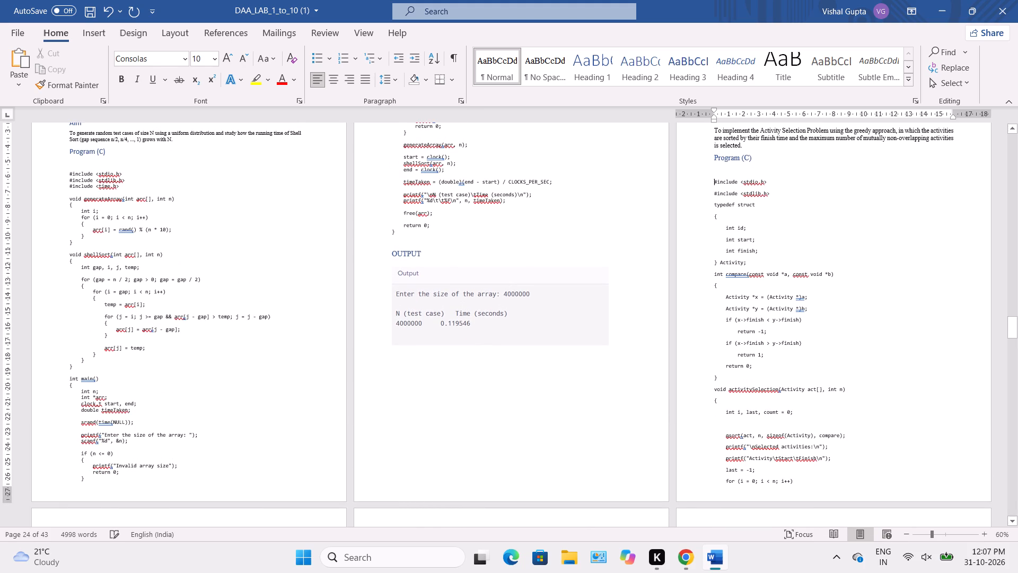
{"action": "key", "text": "BackSpace"}
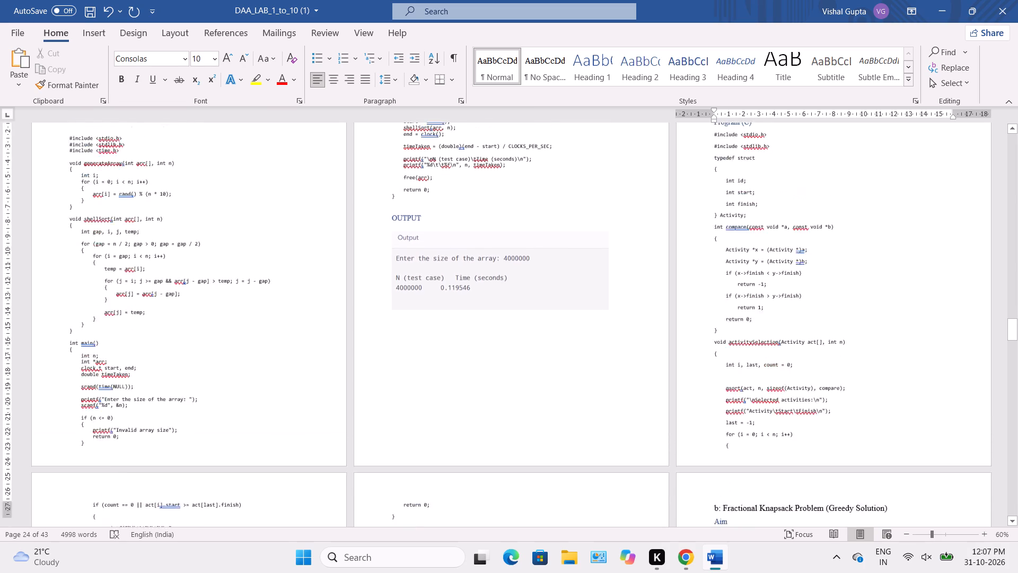
Join the for loop's opening brace to the end of the for (i = 0; i < n; i++) line in activitySelection().
{"action": "scroll", "coordinate": [748, 292], "scroll_direction": "down", "scroll_amount": 4}
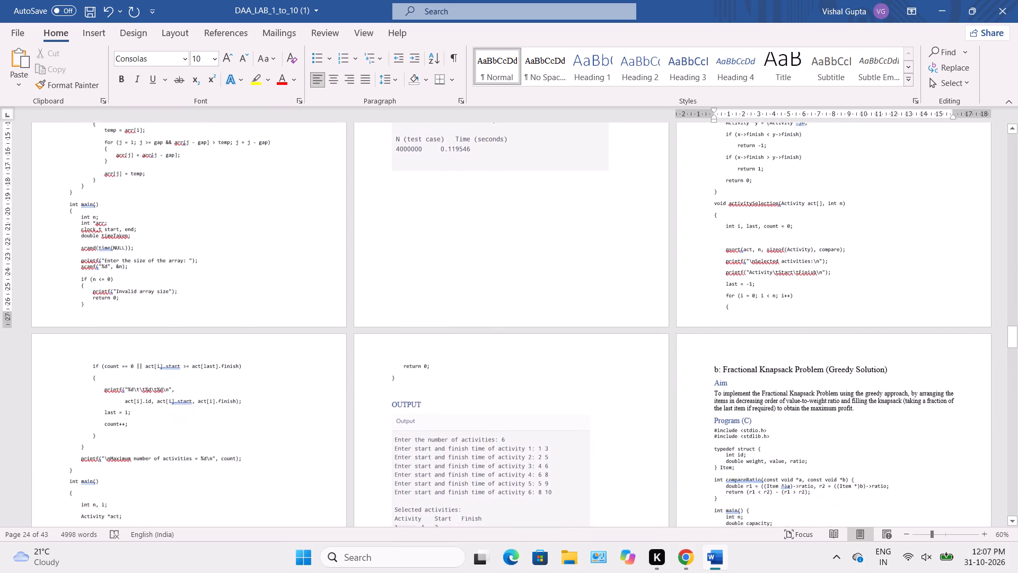
{"action": "scroll", "coordinate": [748, 292], "scroll_direction": "down", "scroll_amount": 1}
{"action": "left_click", "coordinate": [743, 299]}
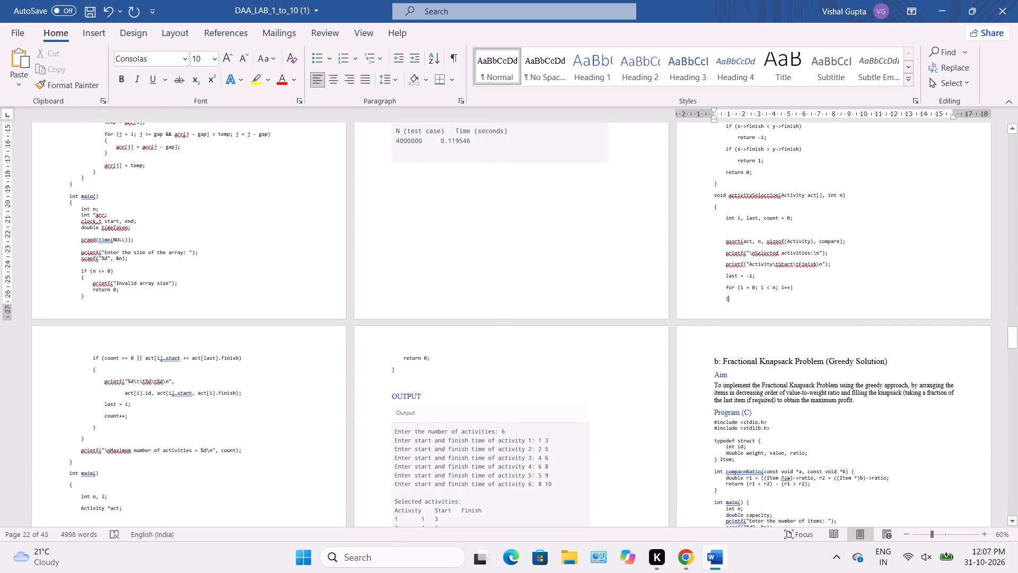
{"action": "left_click", "coordinate": [727, 299]}
{"action": "key", "text": "BackSpace"}
{"action": "key", "text": "BackSpace"}
{"action": "key", "text": "BackSpace"}
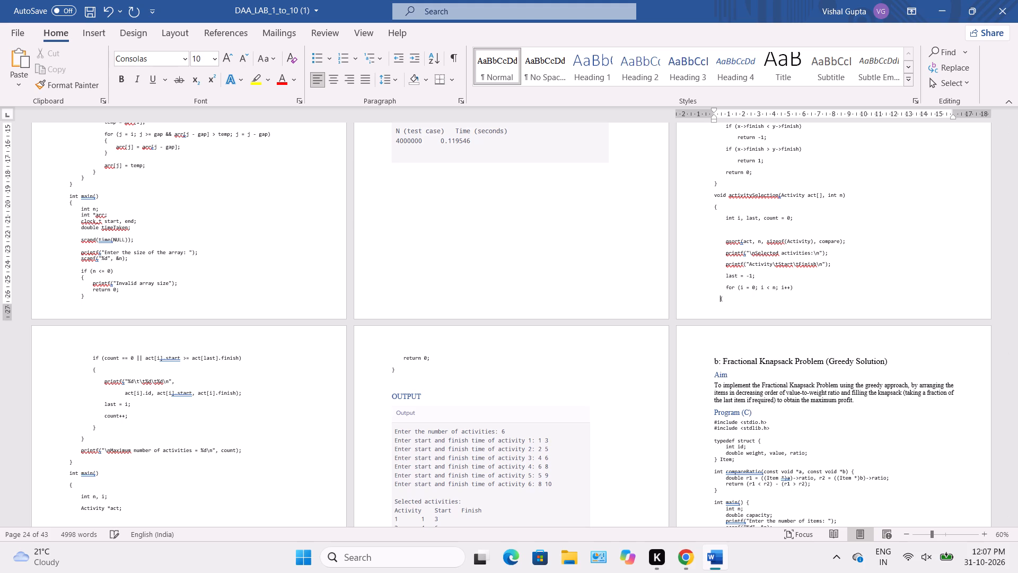
{"action": "key", "text": "BackSpace"}
{"action": "key", "text": "BackSpace"}
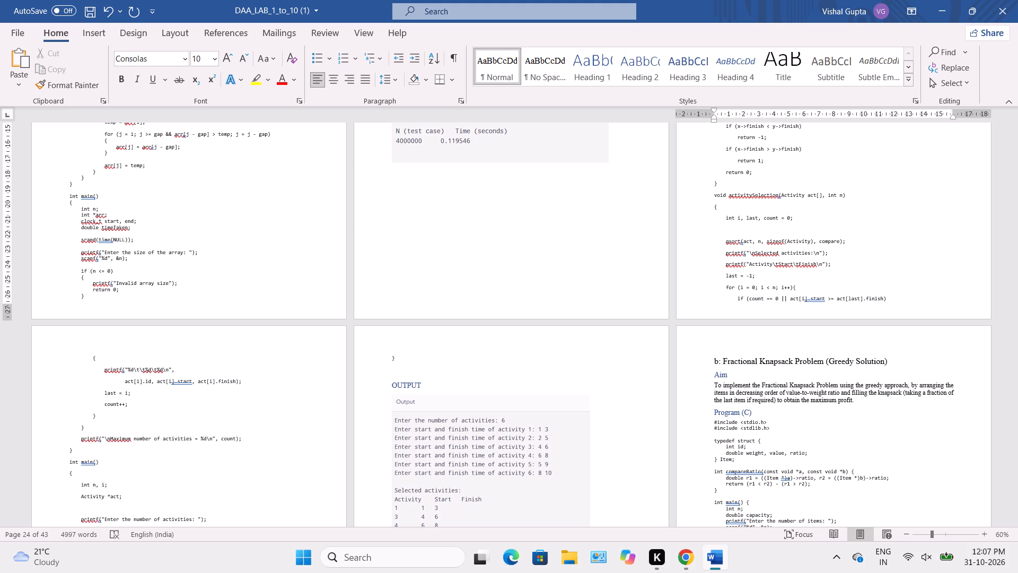
In activitySelection(), remove the empty line before the qsort call and put the opening brace on the function header line.
{"action": "left_click", "coordinate": [732, 230]}
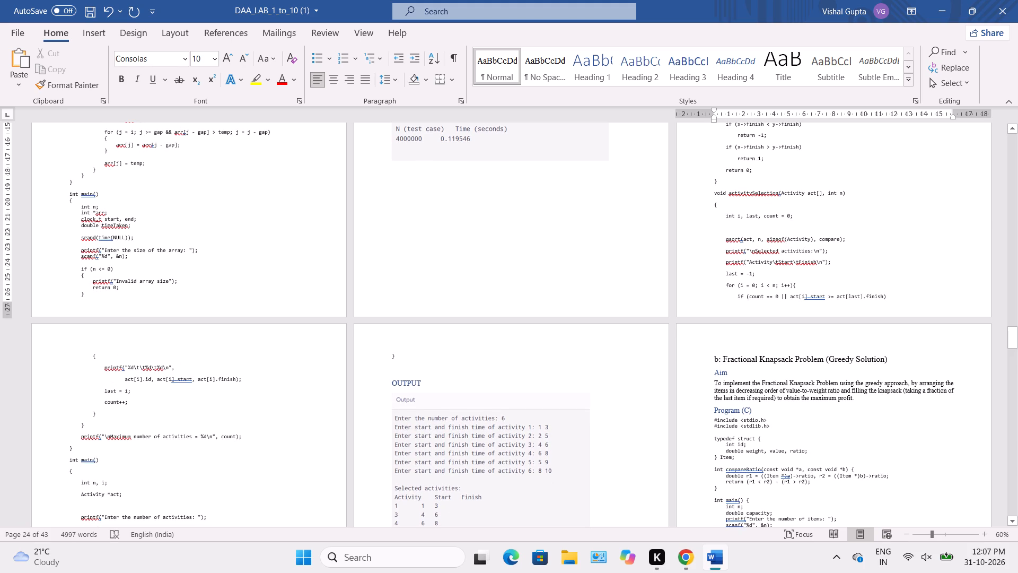
{"action": "key", "text": "BackSpace"}
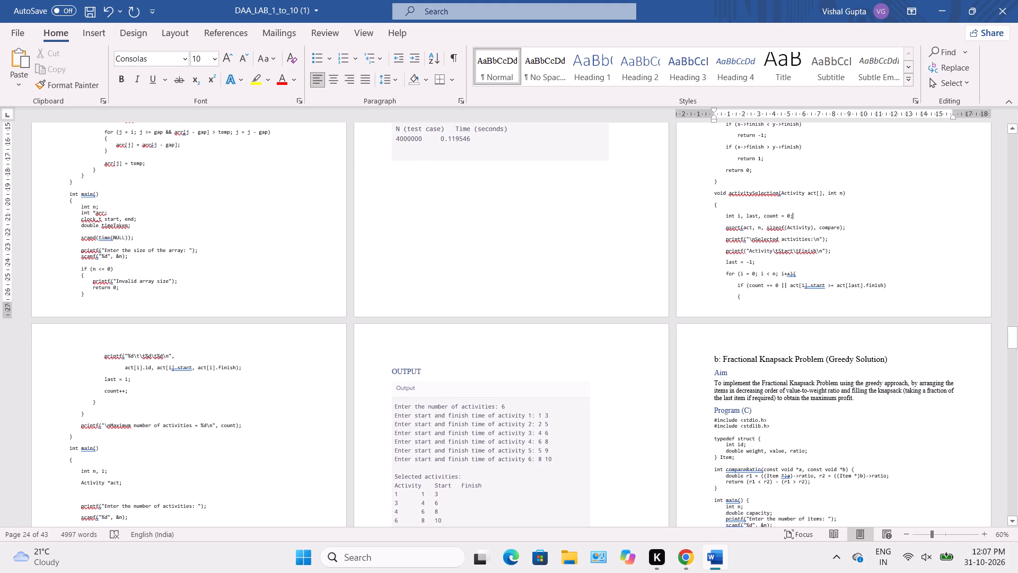
{"action": "left_click", "coordinate": [723, 204]}
{"action": "key", "text": "BackSpace"}
{"action": "key", "text": "BackSpace"}
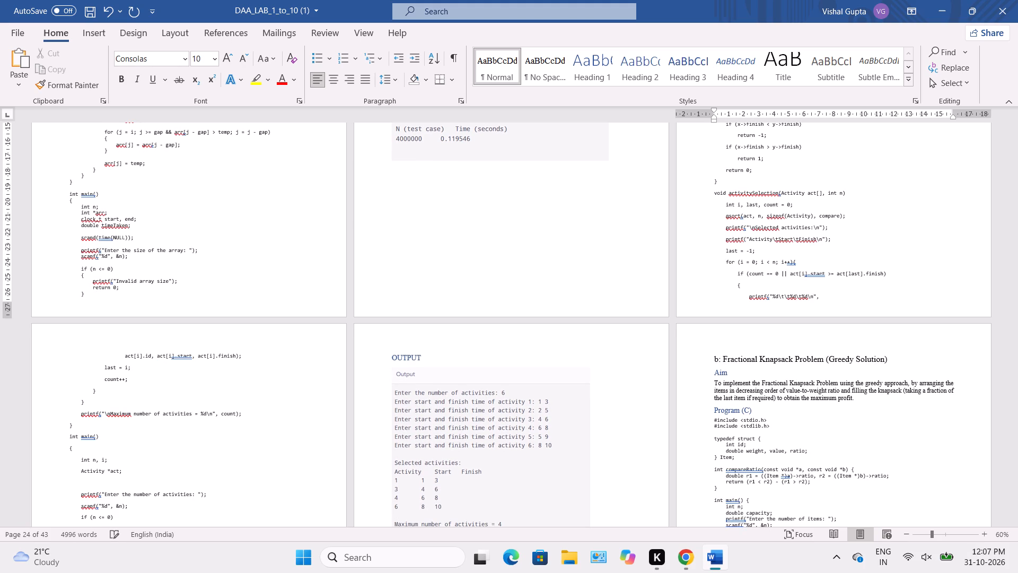
{"action": "key", "text": "shift+braceleft"}
{"action": "key", "text": "Down"}
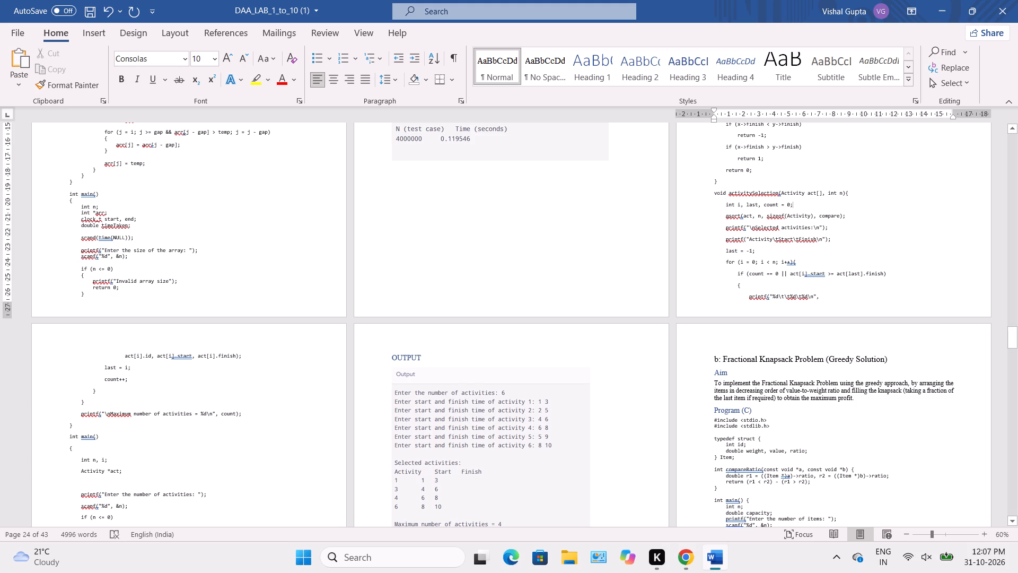
Join the opening brace of compare() to the end of its function header line.
{"action": "scroll", "coordinate": [741, 169], "scroll_direction": "up", "scroll_amount": 1}
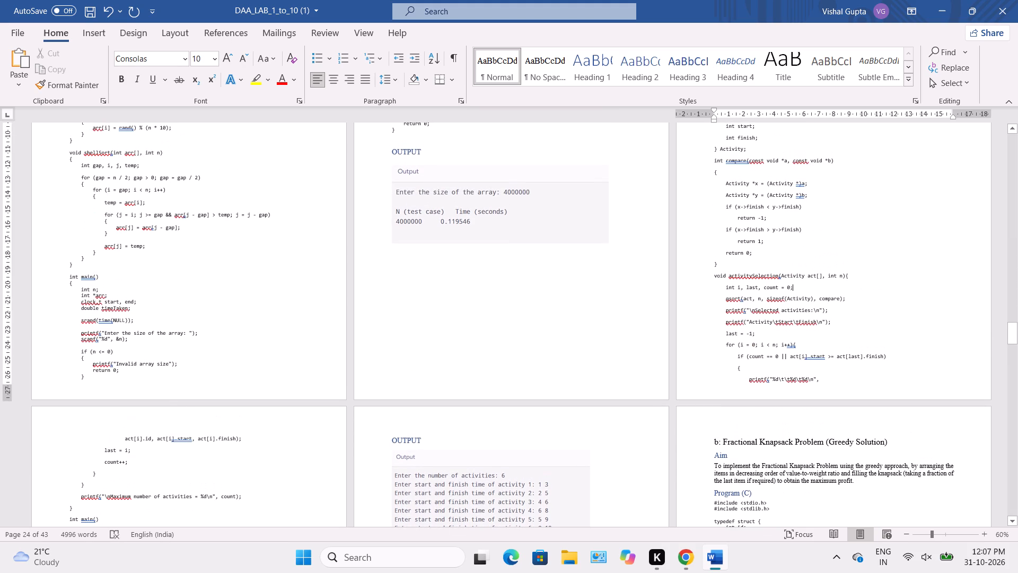
{"action": "left_click", "coordinate": [728, 172]}
{"action": "key", "text": "Left"}
{"action": "key", "text": "BackSpace"}
{"action": "key", "text": "Down"}
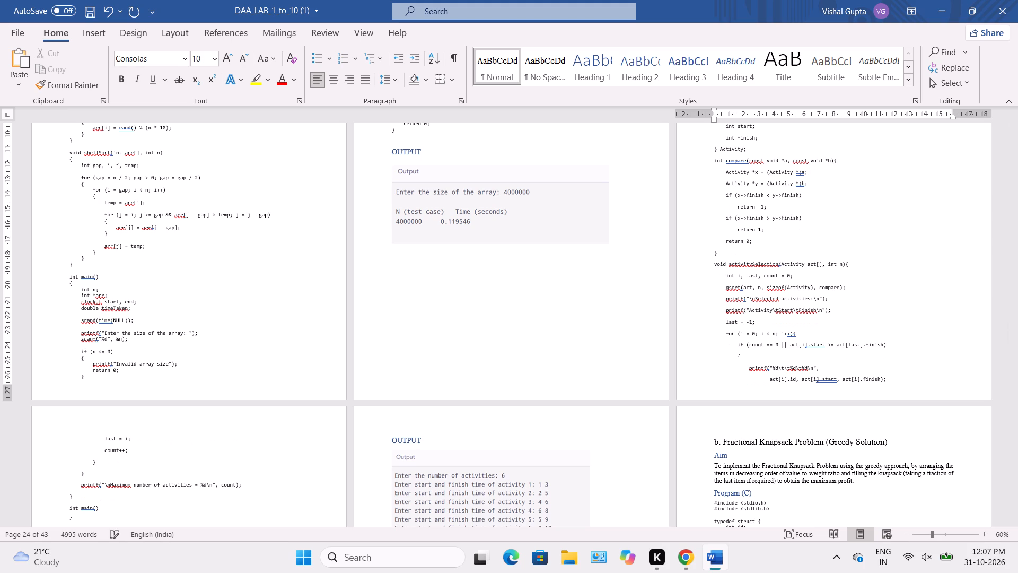
{"action": "key", "text": "Down"}
Join the opening brace of the Activity structure to the end of the typedef struct line.
{"action": "key", "text": "Up"}
{"action": "key", "text": "Up"}
{"action": "key", "text": "Up"}
{"action": "key", "text": "Up"}
{"action": "key", "text": "Up"}
{"action": "key", "text": "Up"}
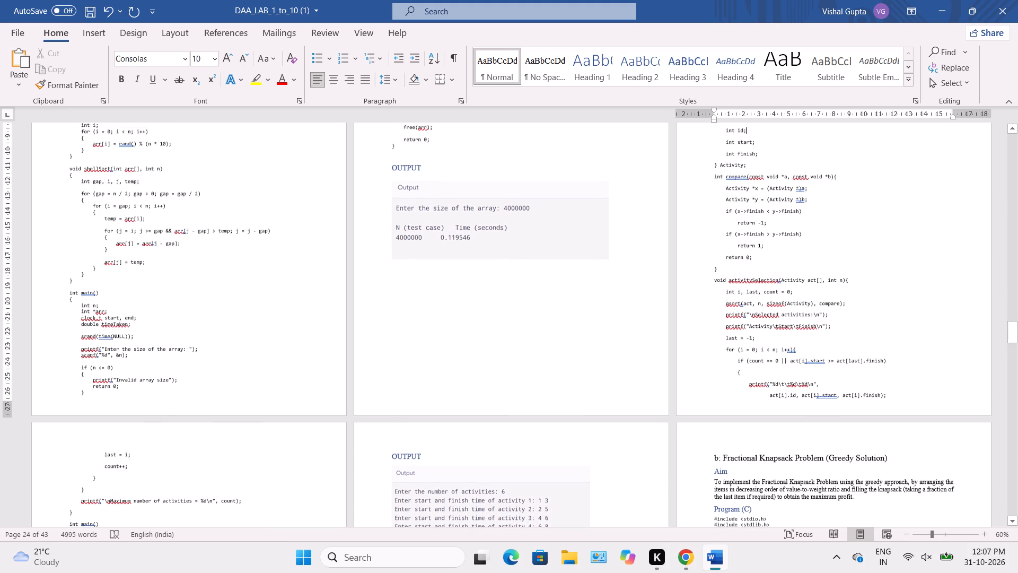
{"action": "key", "text": "Up"}
{"action": "key", "text": "Up"}
{"action": "key", "text": "Up"}
{"action": "key", "text": "Down"}
{"action": "key", "text": "Down"}
{"action": "key", "text": "Down"}
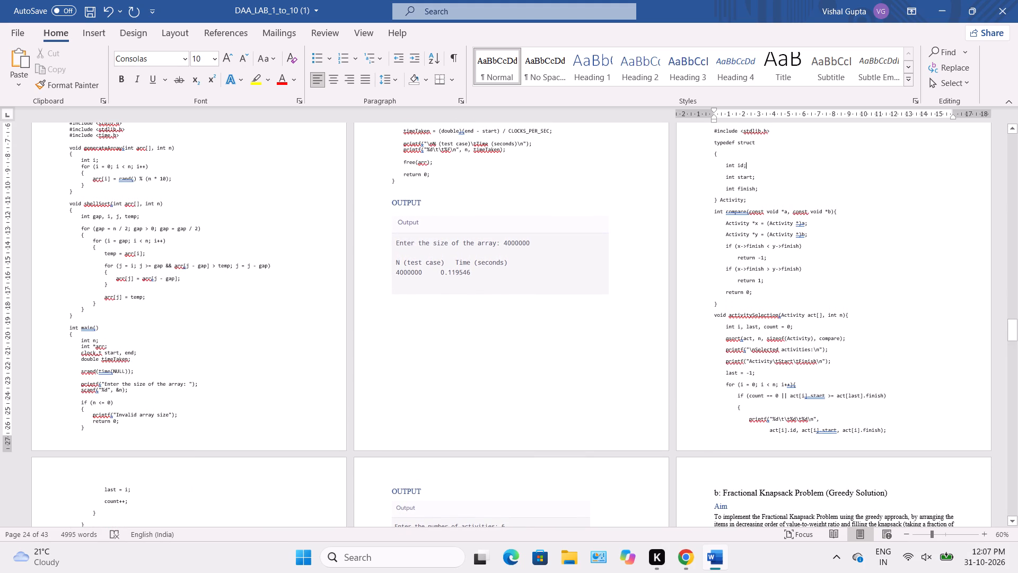
{"action": "key", "text": "Up"}
{"action": "key", "text": "Left"}
{"action": "key", "text": "BackSpace"}
{"action": "key", "text": "Down"}
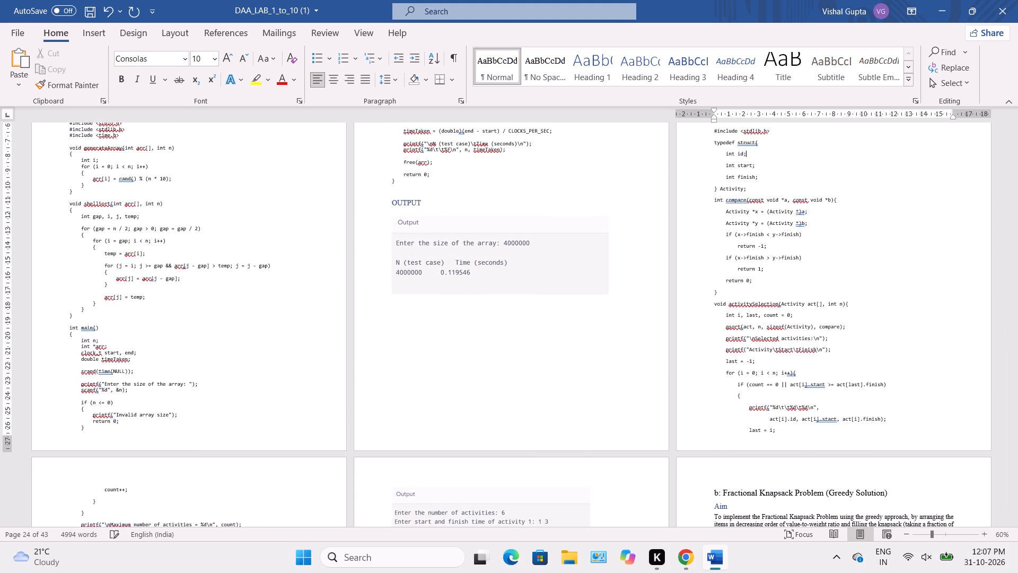
Review the Activity Selection code line by line from the Program (C) heading down to the for loop in activitySelection().
{"action": "key", "text": "Left"}
{"action": "key", "text": "Up"}
{"action": "key", "text": "Up"}
{"action": "key", "text": "Up"}
{"action": "key", "text": "Up"}
{"action": "key", "text": "Up"}
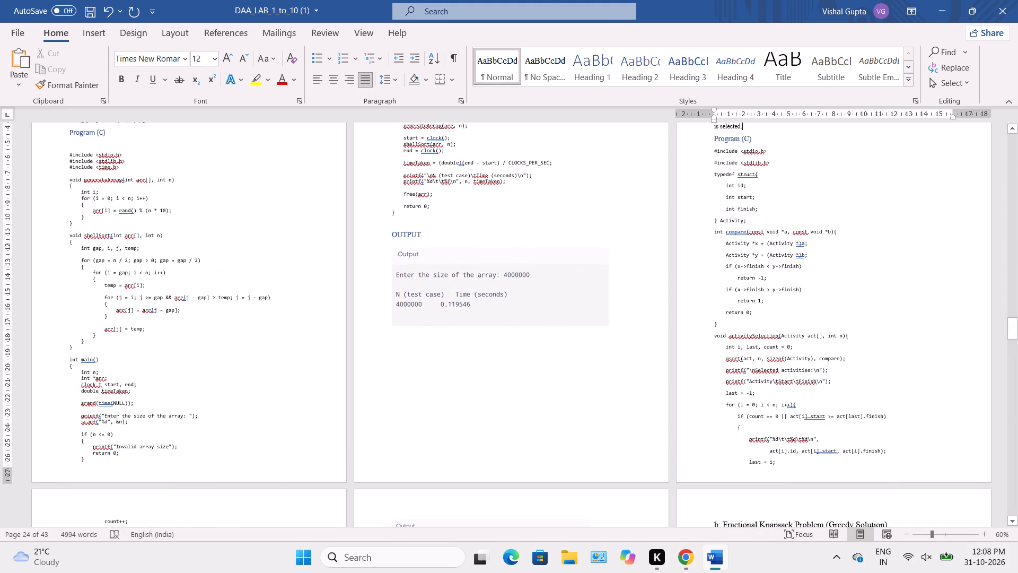
{"action": "key", "text": "Down"}
{"action": "key", "text": "Down"}
{"action": "key", "text": "Down"}
{"action": "key", "text": "Down"}
{"action": "key", "text": "Down"}
{"action": "key", "text": "Down"}
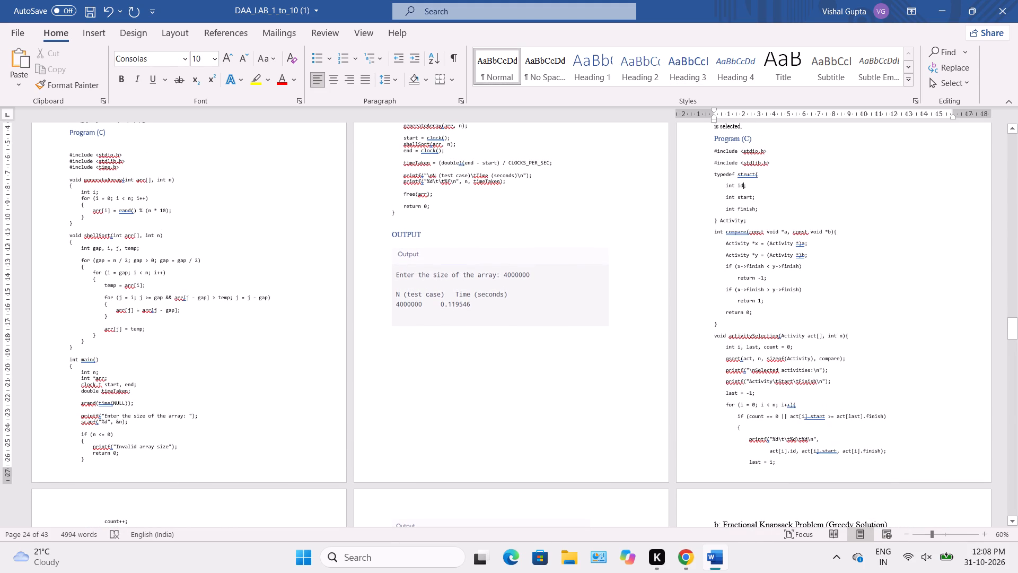
{"action": "key", "text": "Down"}
{"action": "key", "text": "Down"}
{"action": "key", "text": "Down"}
{"action": "key", "text": "Down"}
{"action": "key", "text": "Down"}
{"action": "key", "text": "Down"}
{"action": "key", "text": "Down"}
{"action": "key", "text": "Down"}
{"action": "key", "text": "Down"}
{"action": "key", "text": "Down"}
{"action": "key", "text": "Down"}
{"action": "key", "text": "Down"}
{"action": "key", "text": "Down"}
{"action": "key", "text": "Down"}
{"action": "key", "text": "Down"}
{"action": "key", "text": "Down"}
{"action": "key", "text": "Down"}
{"action": "key", "text": "Down"}
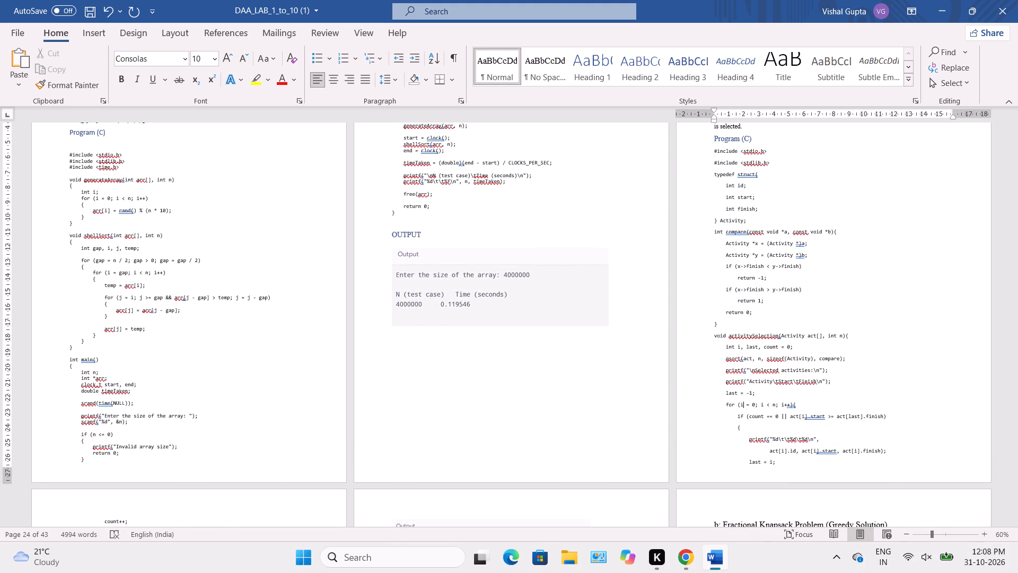
In main() of Activity Selection, join the for loop's opening brace to the end of the for (i = 0; i < n; i++) line.
{"action": "scroll", "coordinate": [726, 172], "scroll_direction": "down", "scroll_amount": 7}
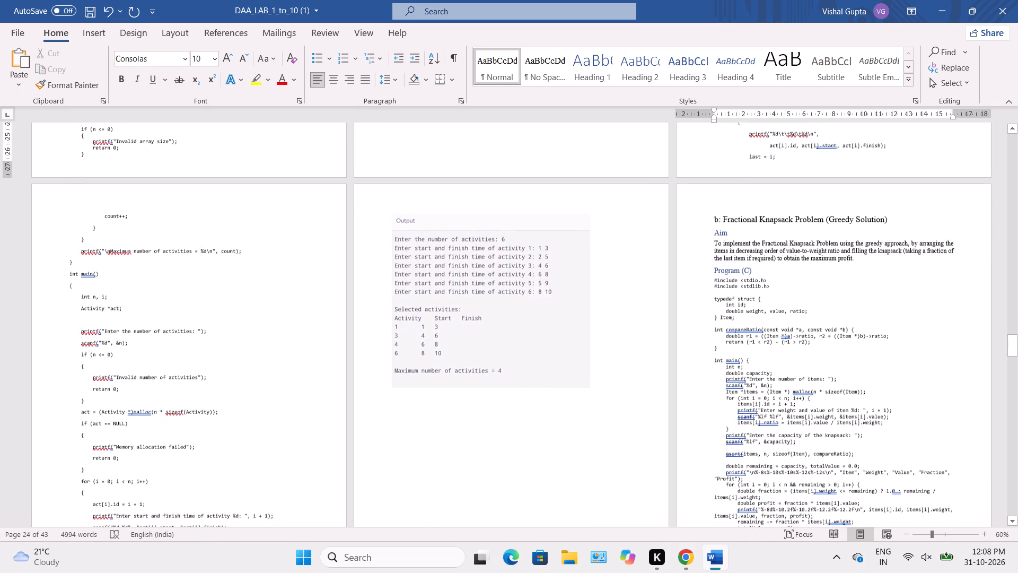
{"action": "scroll", "coordinate": [726, 172], "scroll_direction": "down", "scroll_amount": 3}
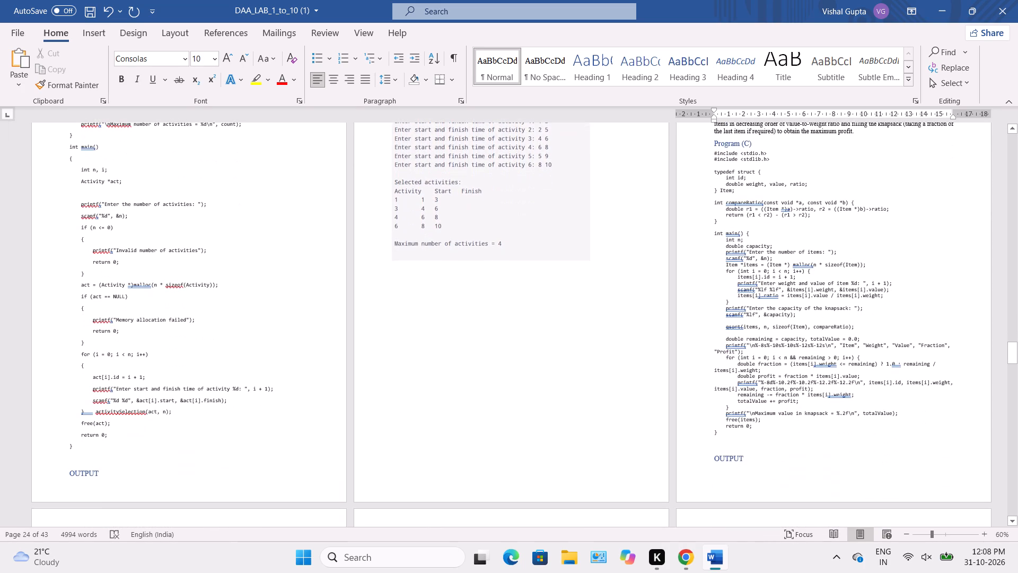
{"action": "left_click", "coordinate": [84, 366]}
{"action": "key", "text": "Left"}
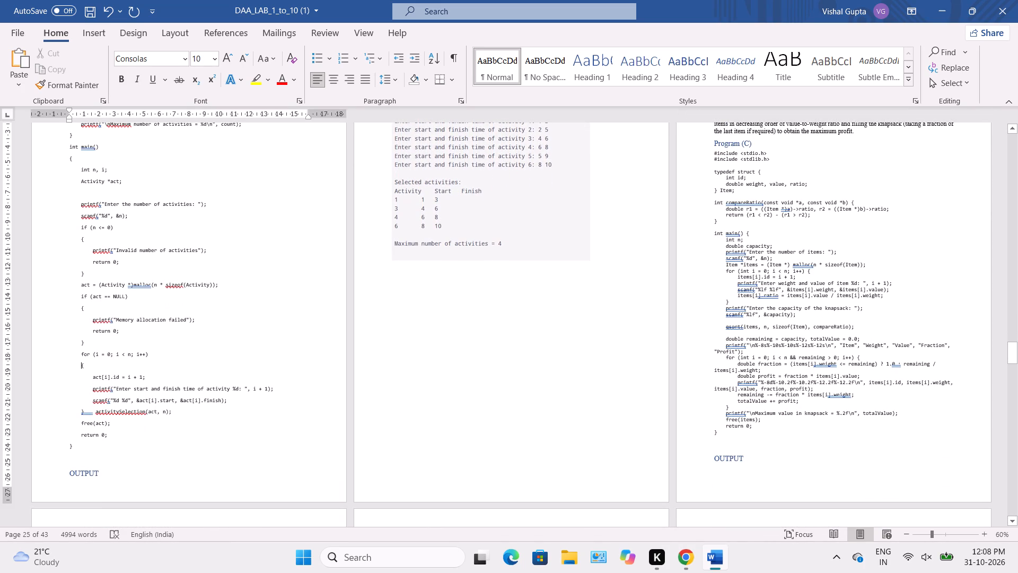
{"action": "key", "text": "BackSpace"}
{"action": "key", "text": "BackSpace"}
{"action": "key", "text": "BackSpace"}
{"action": "key", "text": "BackSpace"}
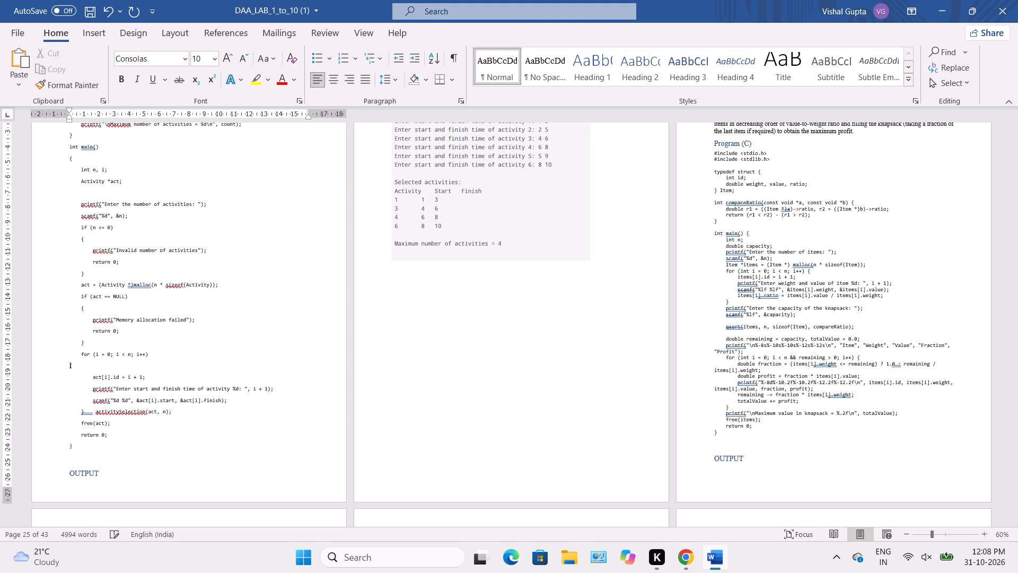
{"action": "key", "text": "BackSpace"}
Join the opening brace of the memory allocation check to the end of the if (act == NULL) line.
{"action": "key", "text": "Up"}
{"action": "key", "text": "Up"}
{"action": "key", "text": "Up"}
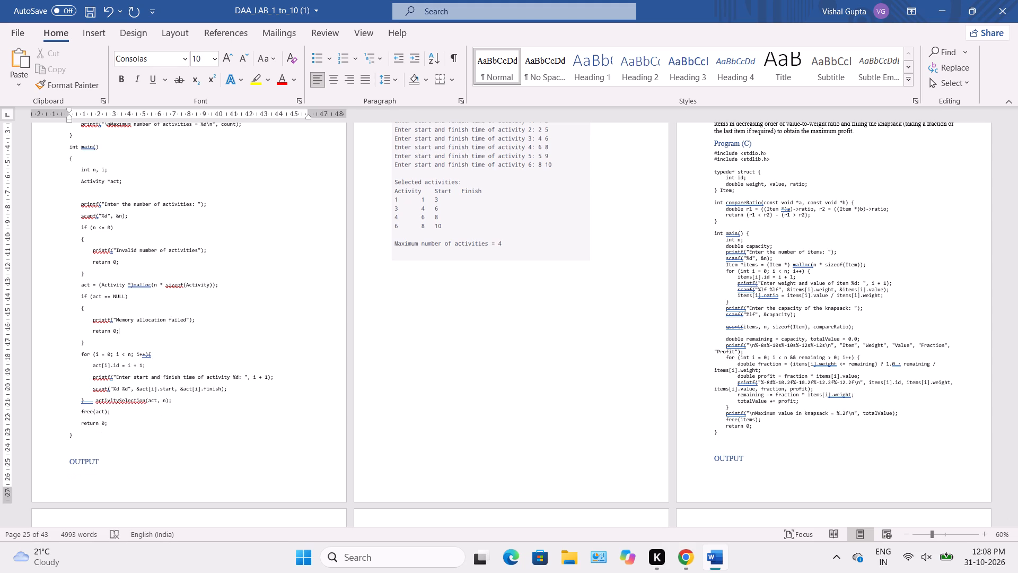
{"action": "key", "text": "Up"}
{"action": "key", "text": "Left"}
{"action": "key", "text": "BackSpace"}
{"action": "key", "text": "BackSpace"}
{"action": "key", "text": "BackSpace"}
{"action": "key", "text": "BackSpace"}
{"action": "key", "text": "BackSpace"}
Join the opening brace of the input check in main() to the end of the if (n <= 0) line.
{"action": "key", "text": "Up"}
{"action": "key", "text": "Up"}
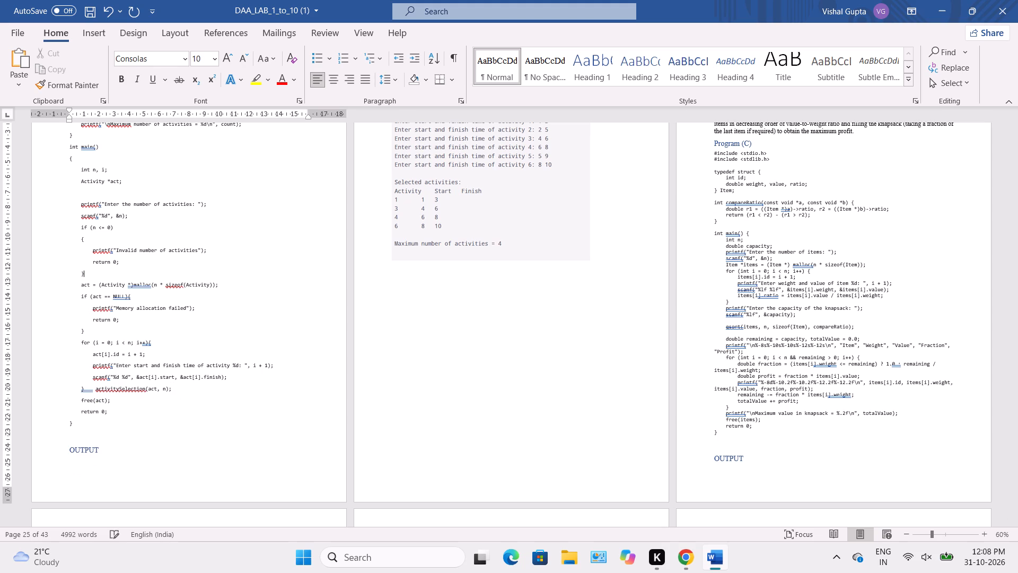
{"action": "key", "text": "Up"}
{"action": "key", "text": "Up"}
{"action": "key", "text": "Up"}
{"action": "key", "text": "Left"}
{"action": "key", "text": "BackSpace"}
{"action": "key", "text": "BackSpace"}
{"action": "key", "text": "BackSpace"}
{"action": "key", "text": "BackSpace"}
{"action": "key", "text": "BackSpace"}
Remove the empty line between the Activity *act; declaration and the "Enter the number of activities" printf line.
{"action": "key", "text": "Up"}
{"action": "key", "text": "Up"}
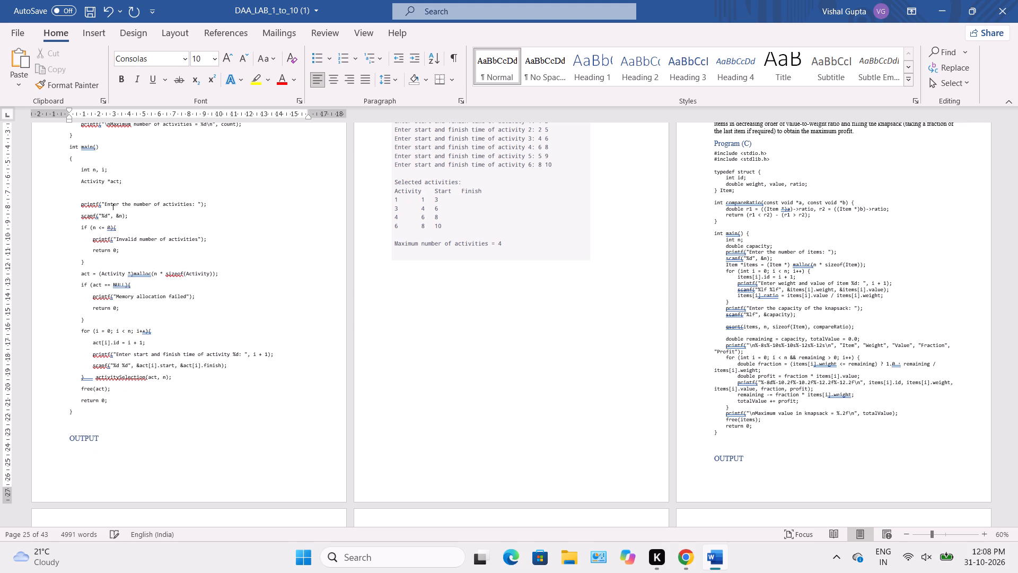
{"action": "key", "text": "Up"}
{"action": "key", "text": "BackSpace"}
Join the opening brace of main() to the end of its function header line.
{"action": "key", "text": "Up"}
{"action": "key", "text": "Up"}
{"action": "key", "text": "Up"}
{"action": "key", "text": "Left"}
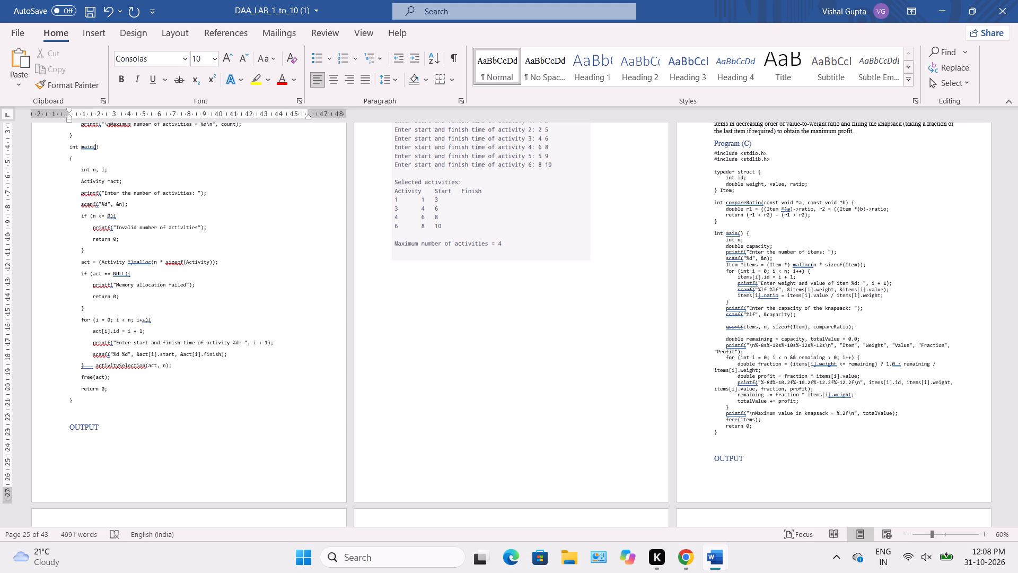
{"action": "key", "text": "Down"}
{"action": "key", "text": "Left"}
{"action": "key", "text": "BackSpace"}
Review the rest of the Activity Selection main() function and how its code, OUTPUT heading and output image fall across the pages.
{"action": "key", "text": "Down"}
{"action": "key", "text": "Down"}
{"action": "key", "text": "Down"}
{"action": "key", "text": "Down"}
{"action": "key", "text": "Down"}
{"action": "key", "text": "Down"}
{"action": "key", "text": "Down"}
{"action": "key", "text": "Down"}
{"action": "key", "text": "Down"}
{"action": "key", "text": "Down"}
{"action": "key", "text": "Down"}
{"action": "key", "text": "Down"}
{"action": "key", "text": "Down"}
{"action": "key", "text": "Down"}
{"action": "key", "text": "Down"}
{"action": "key", "text": "Down"}
{"action": "key", "text": "Down"}
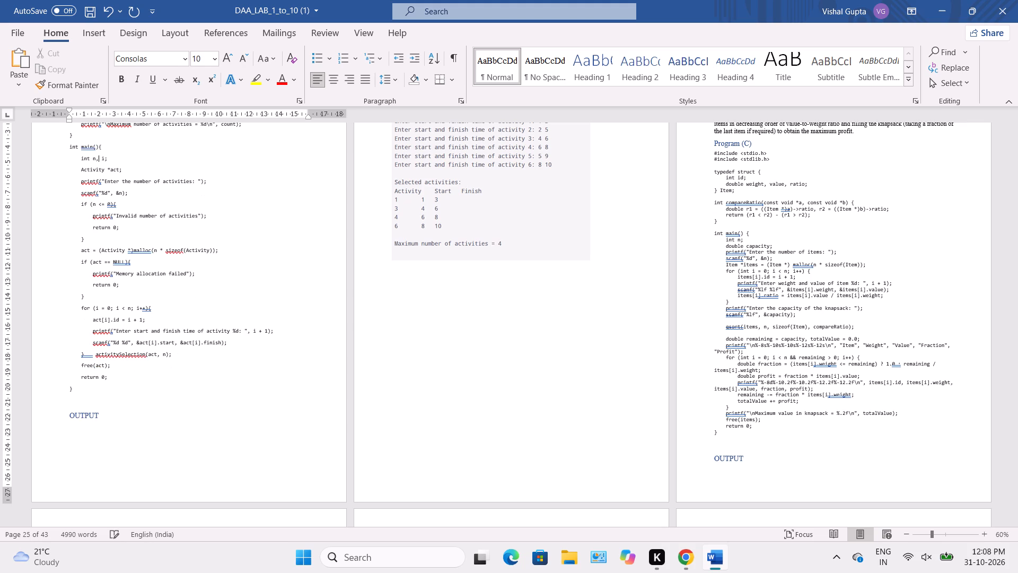
{"action": "key", "text": "Up"}
{"action": "key", "text": "Up"}
{"action": "key", "text": "Down"}
{"action": "key", "text": "Down"}
{"action": "key", "text": "Up"}
{"action": "key", "text": "Up"}
{"action": "key", "text": "Up"}
{"action": "key", "text": "Up"}
{"action": "key", "text": "Up"}
{"action": "key", "text": "Up"}
{"action": "key", "text": "Up"}
{"action": "key", "text": "Up"}
{"action": "key", "text": "Up"}
{"action": "key", "text": "Up"}
{"action": "key", "text": "Up"}
{"action": "key", "text": "Up"}
{"action": "key", "text": "Up"}
{"action": "key", "text": "Up"}
{"action": "key", "text": "Up"}
{"action": "key", "text": "Up"}
{"action": "key", "text": "Up"}
{"action": "key", "text": "Up"}
{"action": "scroll", "coordinate": [84, 366], "scroll_direction": "up", "scroll_amount": 1}
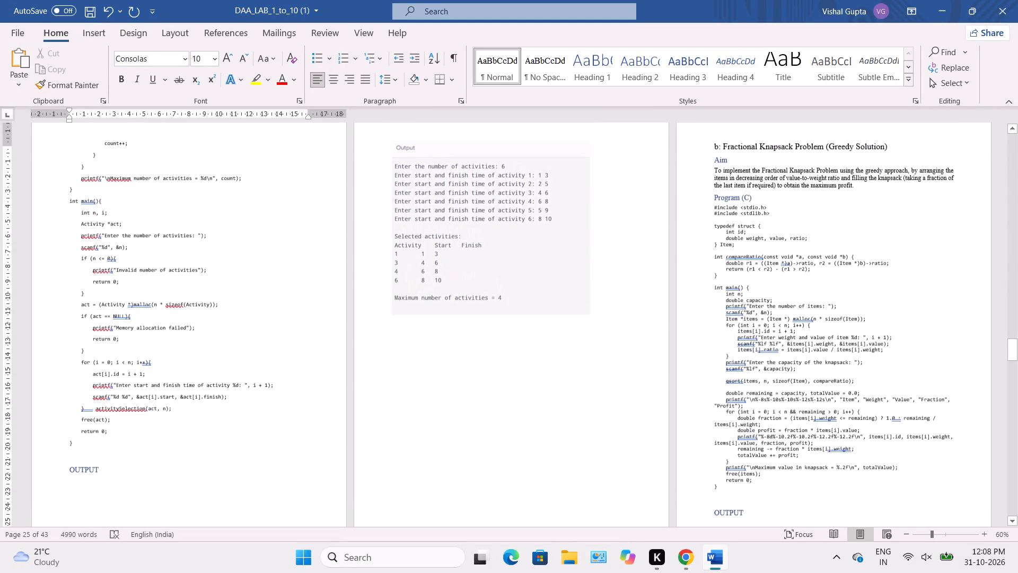
{"action": "scroll", "coordinate": [84, 366], "scroll_direction": "up", "scroll_amount": 1}
{"action": "scroll", "coordinate": [84, 366], "scroll_direction": "down", "scroll_amount": 1}
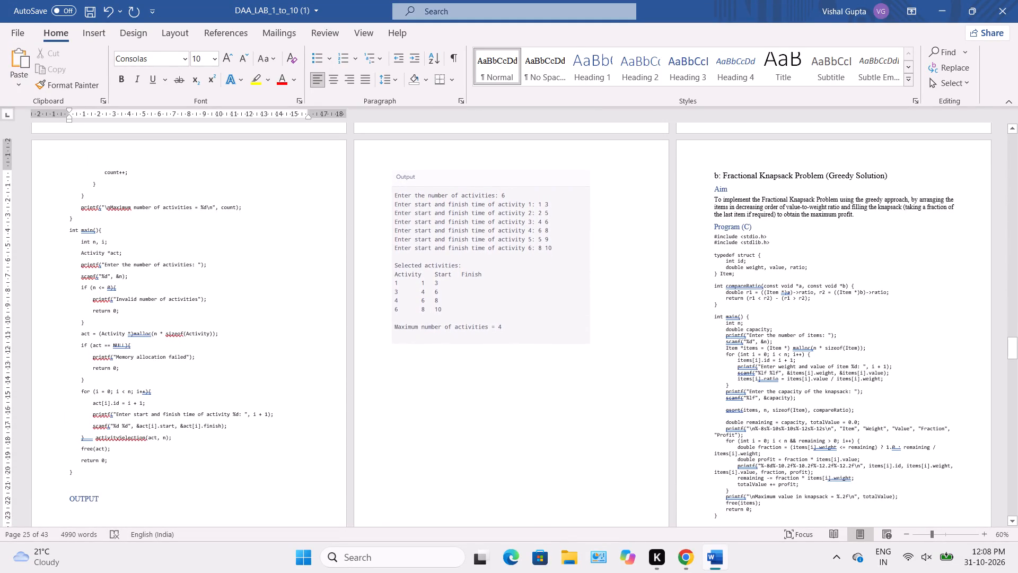
{"action": "scroll", "coordinate": [84, 366], "scroll_direction": "down", "scroll_amount": 1}
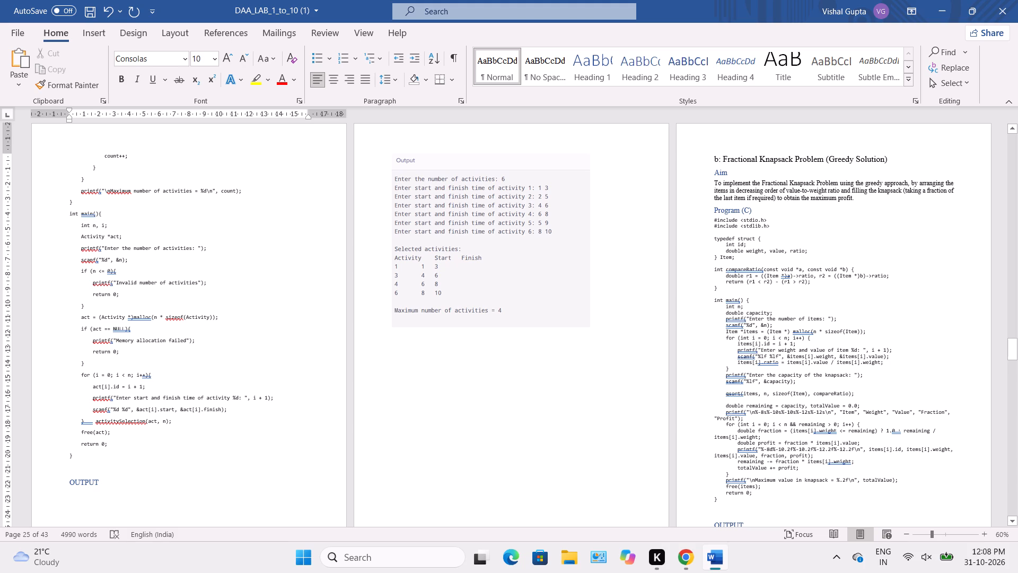
{"action": "scroll", "coordinate": [225, 419], "scroll_direction": "up", "scroll_amount": 3}
{"action": "scroll", "coordinate": [225, 419], "scroll_direction": "down", "scroll_amount": 1}
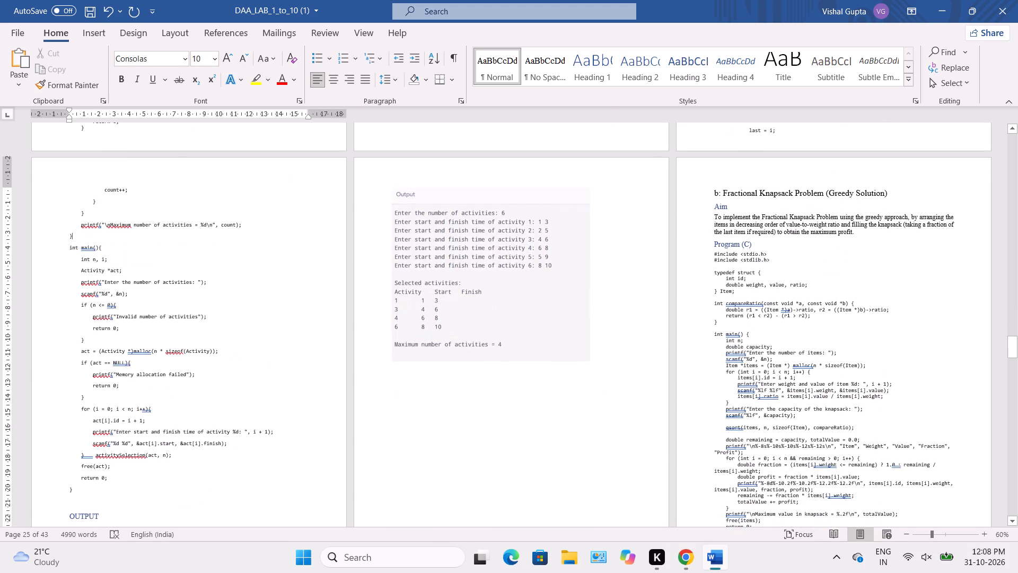
{"action": "scroll", "coordinate": [112, 497], "scroll_direction": "down", "scroll_amount": 1}
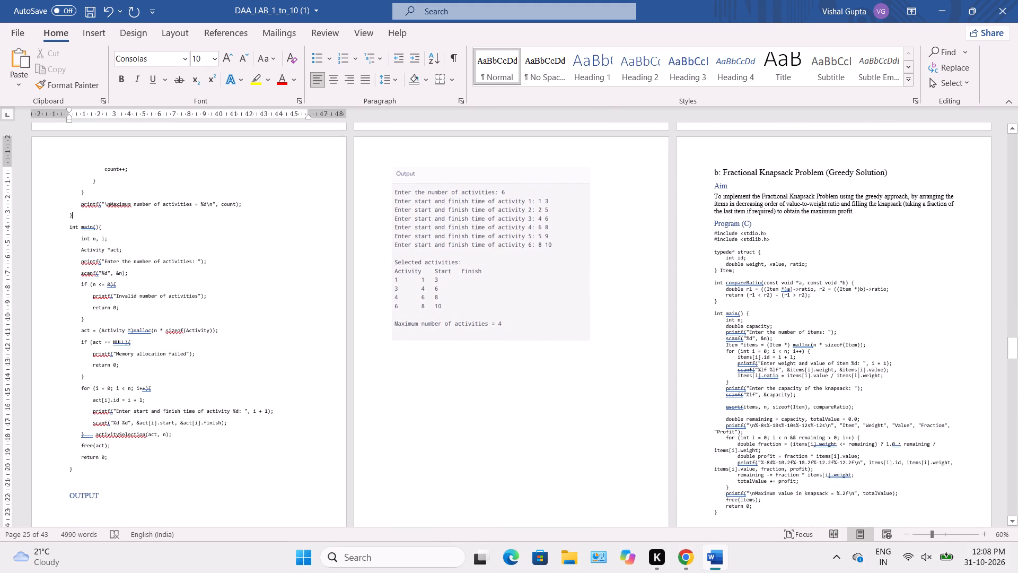
Insert empty lines before Activity Selection's OUTPUT heading to move it onto the next page with its output image.
{"action": "left_click", "coordinate": [92, 475]}
{"action": "key", "text": "Return"}
{"action": "key", "text": "Return"}
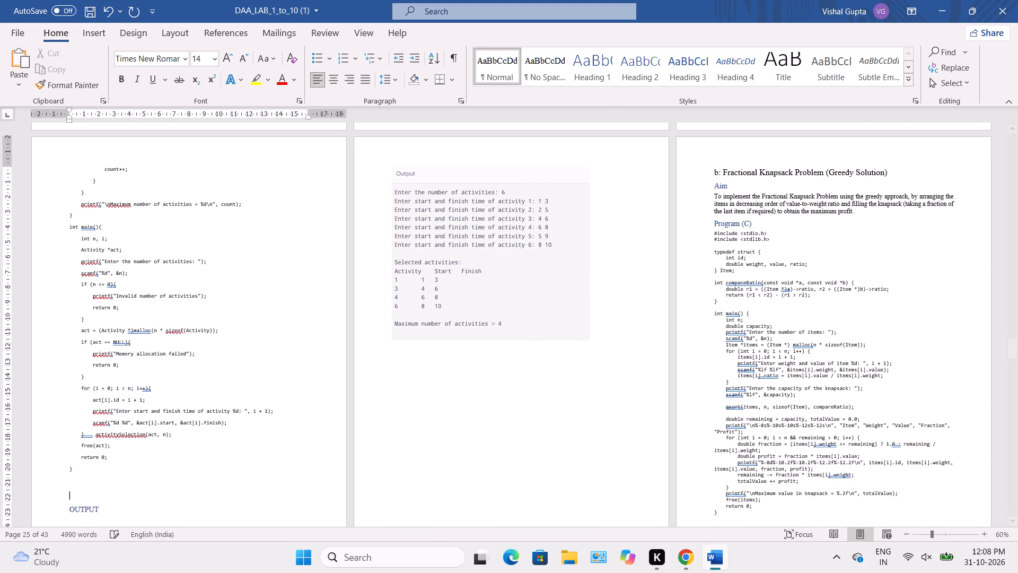
{"action": "key", "text": "Return"}
{"action": "key", "text": "Return"}
{"action": "key", "text": "Return"}
{"action": "key", "text": "Return"}
{"action": "key", "text": "Return"}
{"action": "key", "text": "Return"}
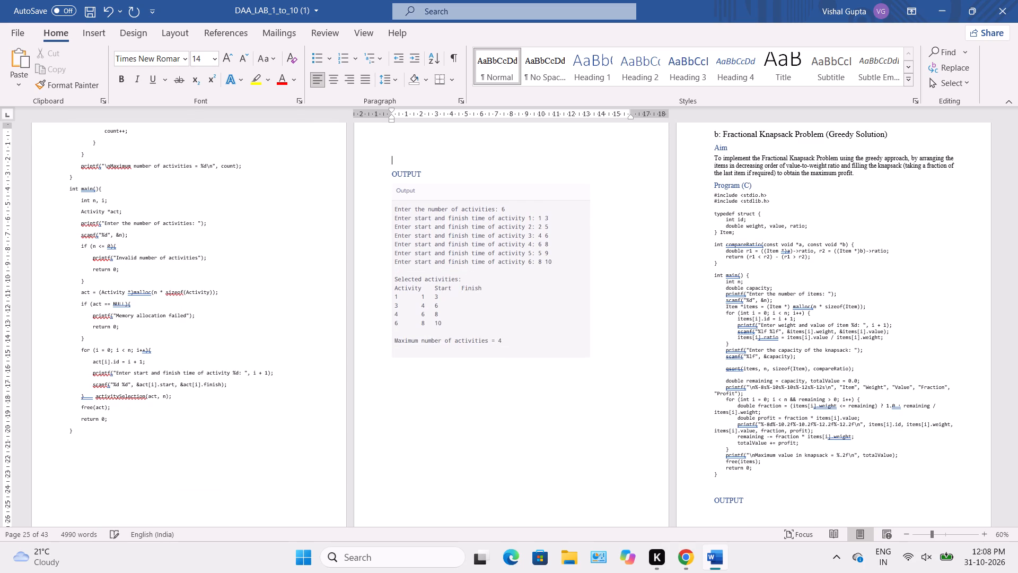
Insert an empty line between Activity Selection's OUTPUT heading and its output image.
{"action": "left_click", "coordinate": [449, 294]}
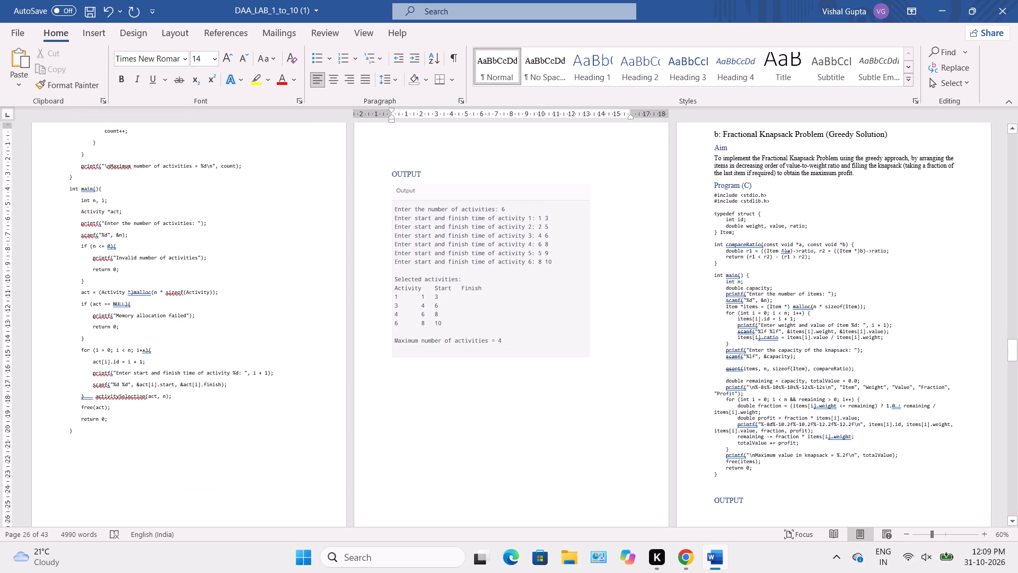
{"action": "left_click_drag", "start_coordinate": [449, 294], "coordinate": [456, 308]}
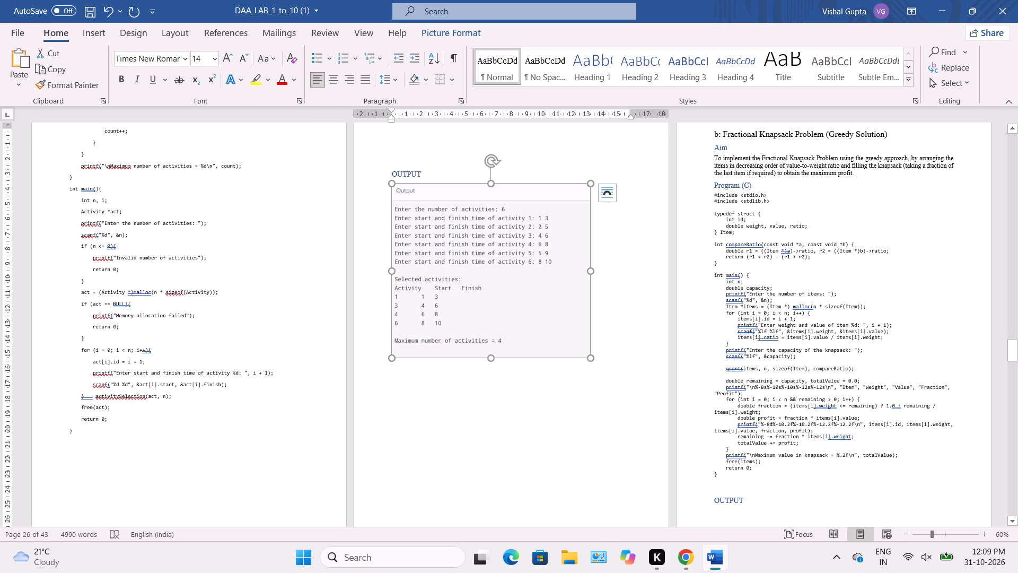
{"action": "left_click", "coordinate": [463, 173]}
{"action": "key", "text": "Return"}
{"action": "left_click", "coordinate": [313, 262]}
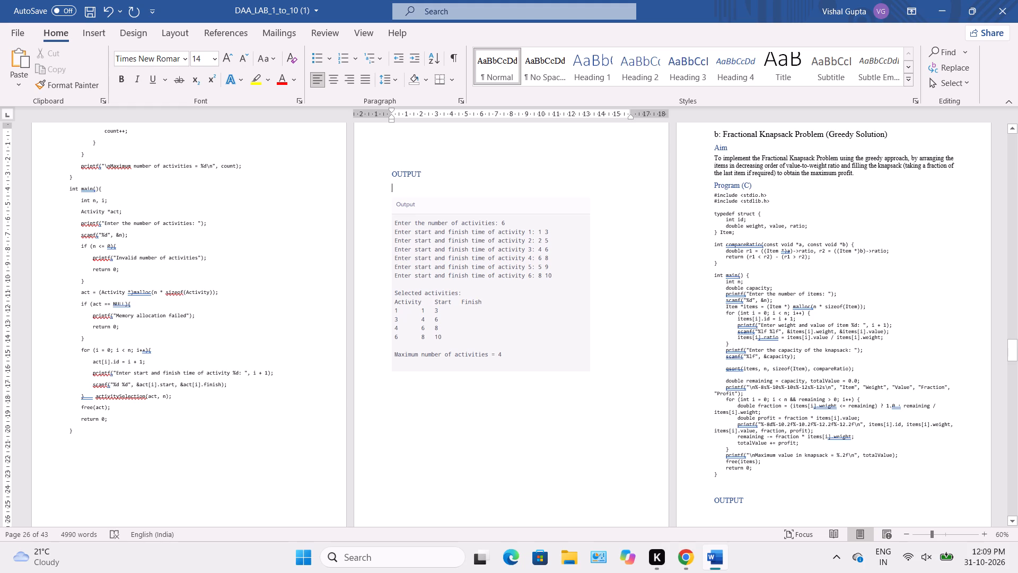
Look over the page layout of the Lab 5 Shell Sort and Lab 6 Activity Selection pages.
{"action": "scroll", "coordinate": [313, 262], "scroll_direction": "up", "scroll_amount": 5}
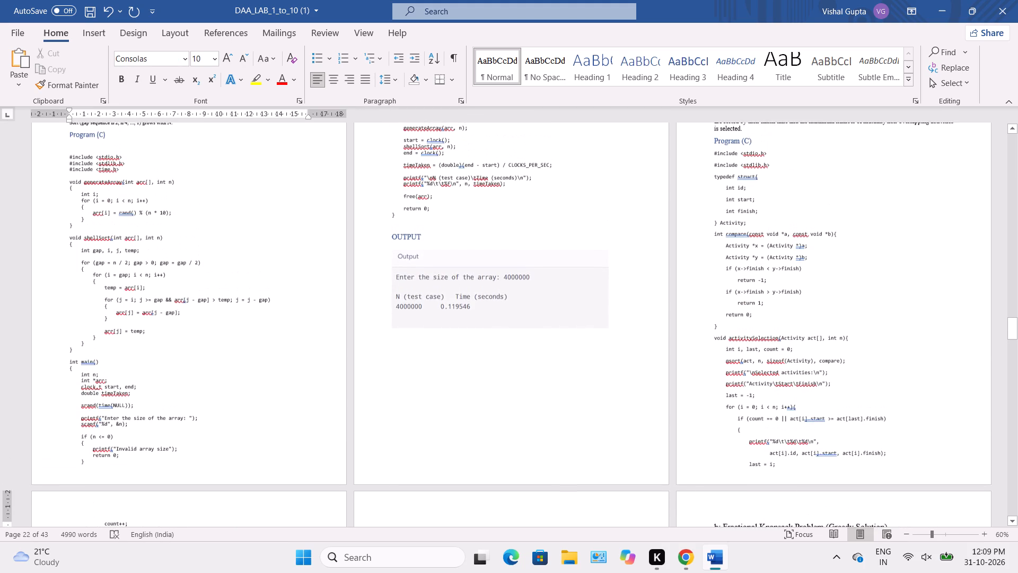
{"action": "scroll", "coordinate": [313, 262], "scroll_direction": "up", "scroll_amount": 2}
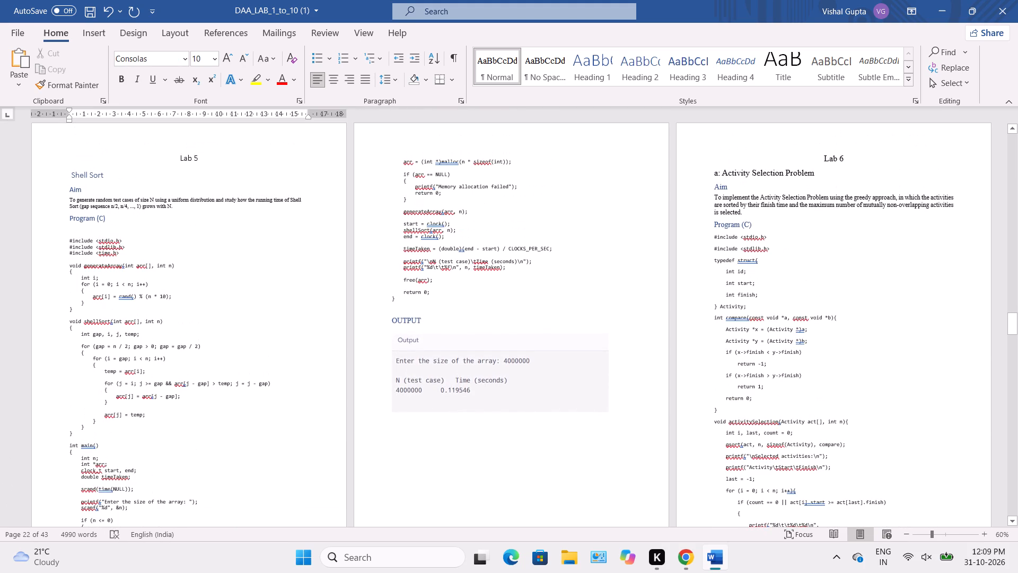
{"action": "scroll", "coordinate": [313, 262], "scroll_direction": "up", "scroll_amount": 1}
{"action": "scroll", "coordinate": [313, 262], "scroll_direction": "down", "scroll_amount": 1}
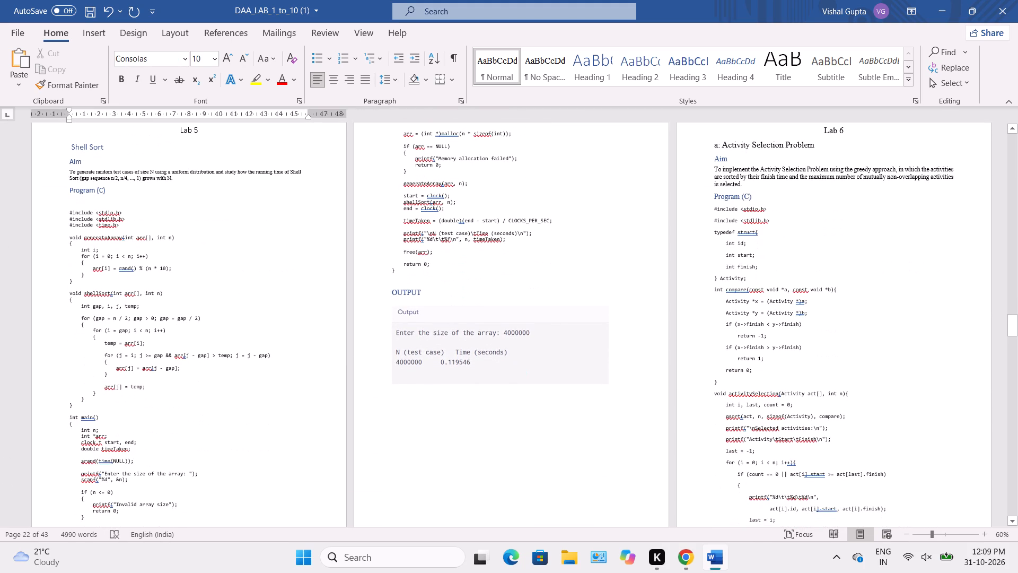
{"action": "scroll", "coordinate": [313, 262], "scroll_direction": "down", "scroll_amount": 1}
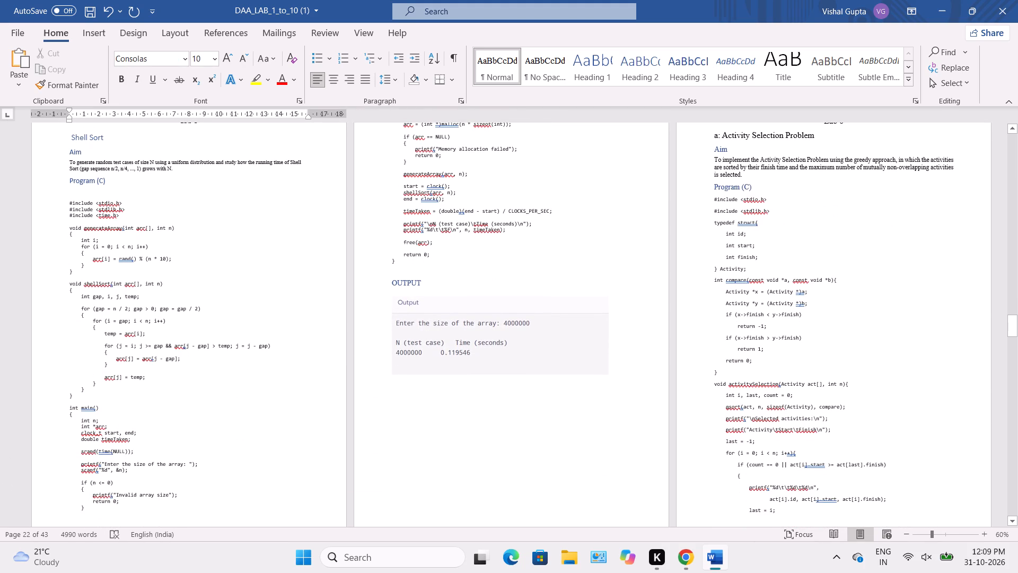
In Radix Sort's main(), join the opening brace of the if (n <= 0) check onto the condition's line.
{"action": "scroll", "coordinate": [313, 262], "scroll_direction": "up", "scroll_amount": 1}
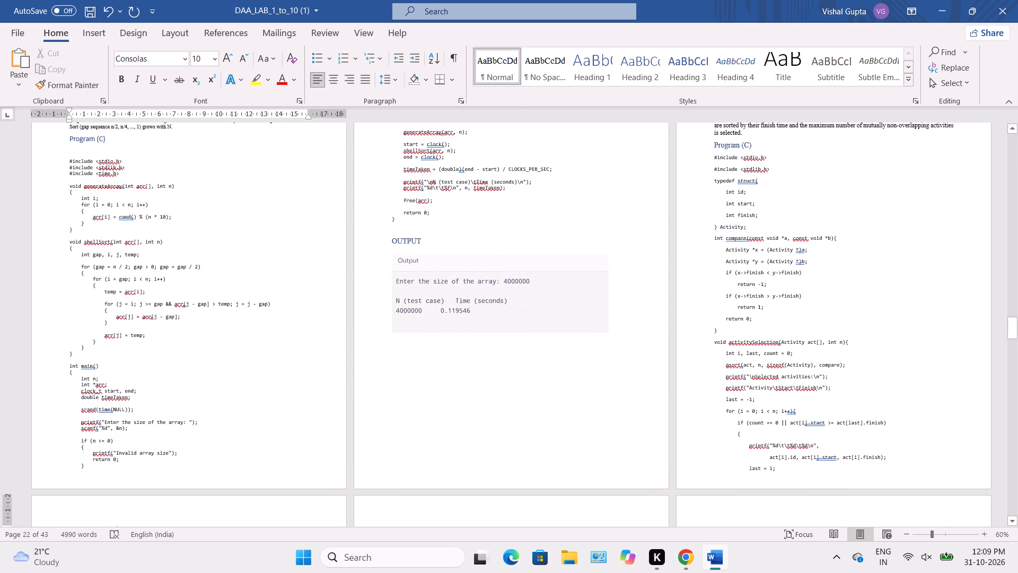
{"action": "scroll", "coordinate": [313, 262], "scroll_direction": "up", "scroll_amount": 5}
{"action": "scroll", "coordinate": [313, 262], "scroll_direction": "right", "scroll_amount": 1}
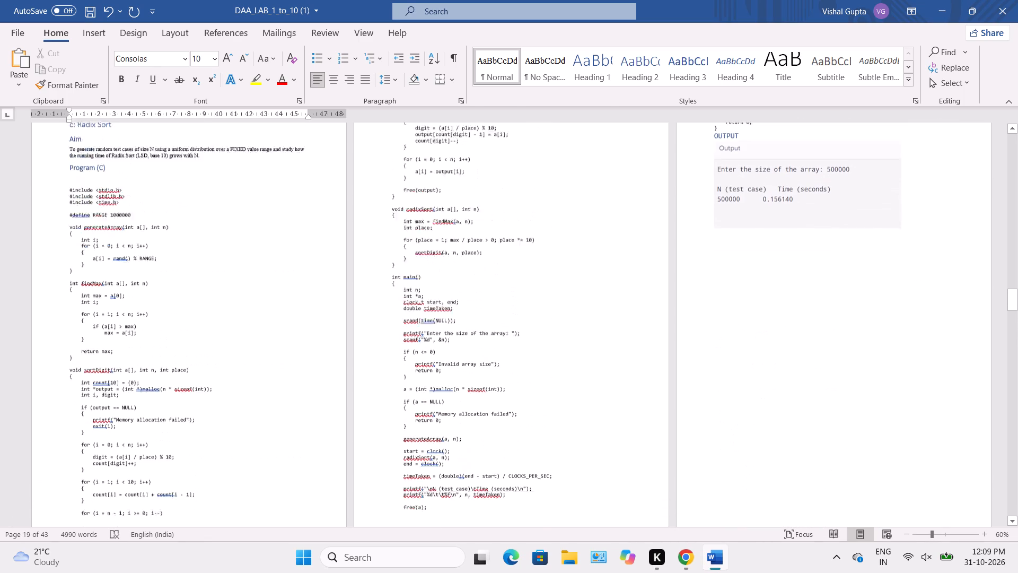
{"action": "scroll", "coordinate": [313, 262], "scroll_direction": "right", "scroll_amount": 1}
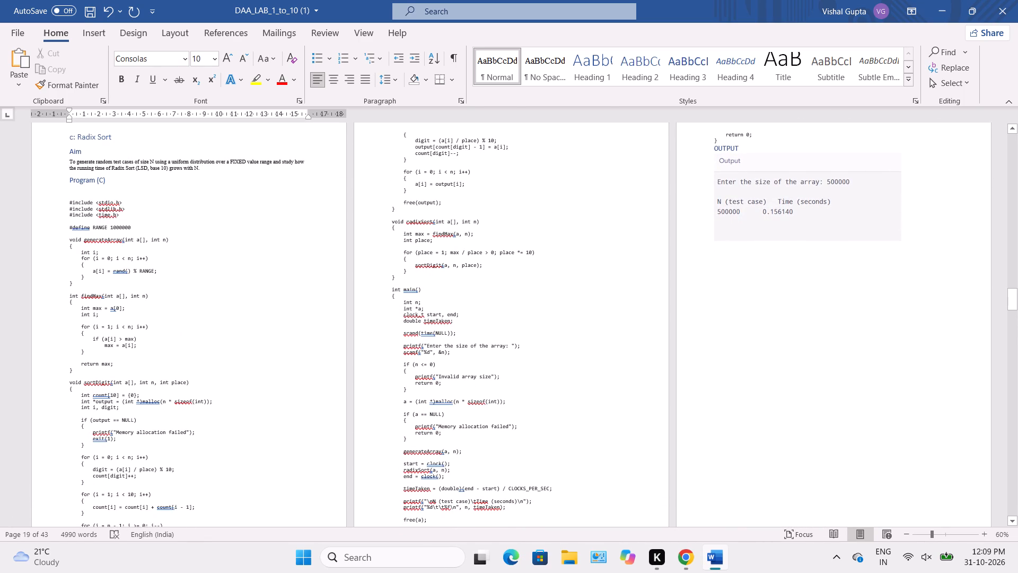
{"action": "left_click", "coordinate": [412, 369]}
{"action": "key", "text": "Left"}
{"action": "type", "text": "=="}
{"action": "key", "text": "BackSpace"}
{"action": "key", "text": "BackSpace"}
{"action": "key", "text": "BackSpace"}
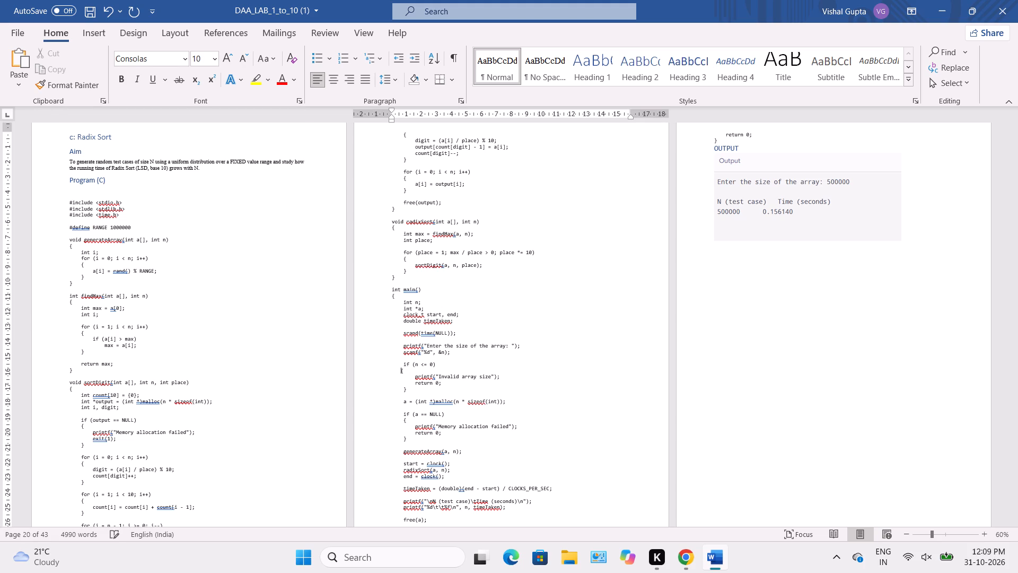
{"action": "key", "text": "BackSpace"}
{"action": "key", "text": "BackSpace"}
{"action": "key", "text": "BackSpace"}
{"action": "key", "text": "BackSpace"}
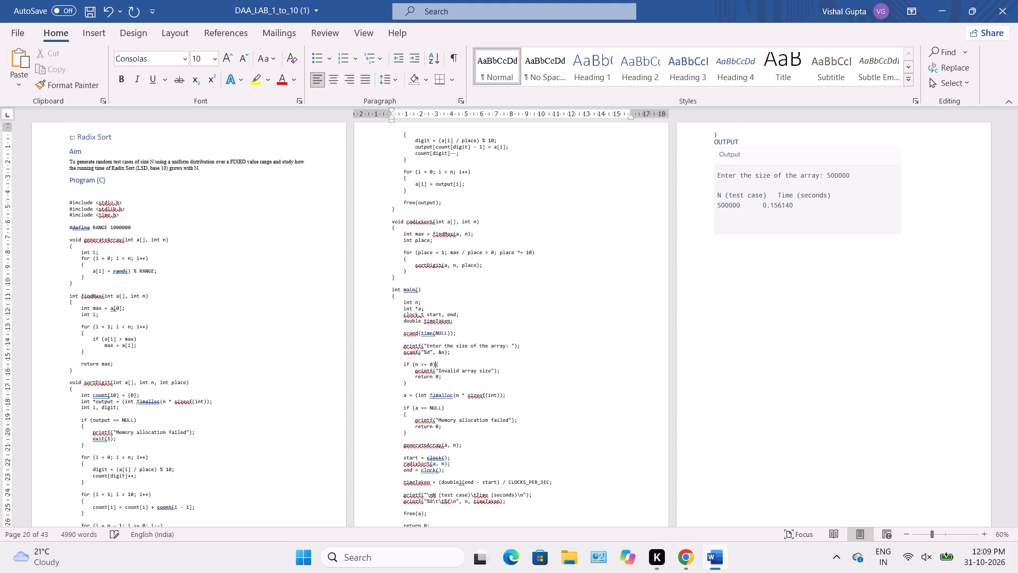
Delete the empty lines above the if (n <= 0) check, the array-size prompt and the srand call in Radix Sort's main().
{"action": "key", "text": "Up"}
{"action": "key", "text": "BackSpace"}
{"action": "key", "text": "Up"}
{"action": "key", "text": "Up"}
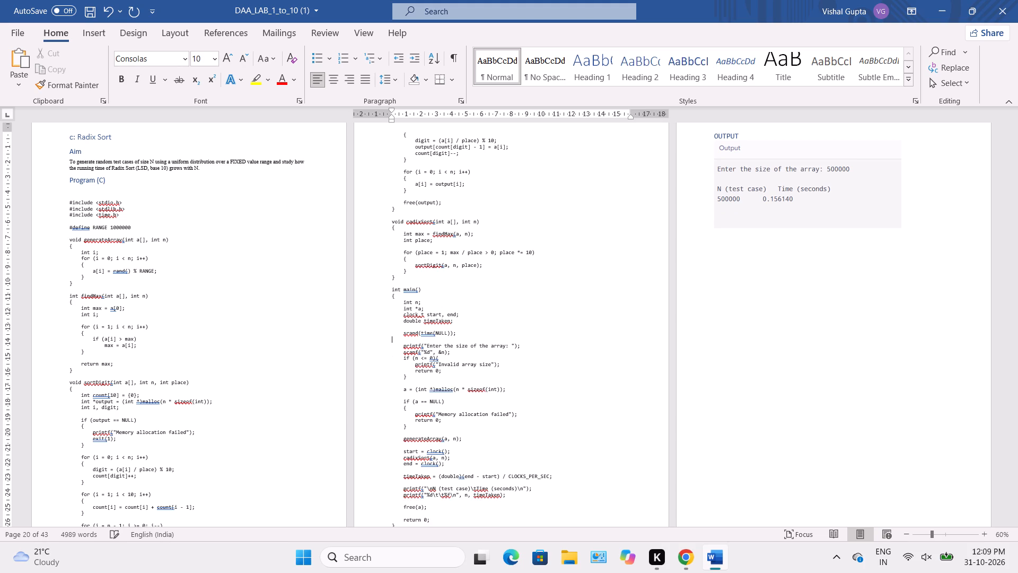
{"action": "key", "text": "BackSpace"}
{"action": "key", "text": "Up"}
{"action": "key", "text": "BackSpace"}
Join the opening brace of Radix Sort's main() function onto its int main() line.
{"action": "key", "text": "Up"}
{"action": "key", "text": "Up"}
{"action": "key", "text": "Up"}
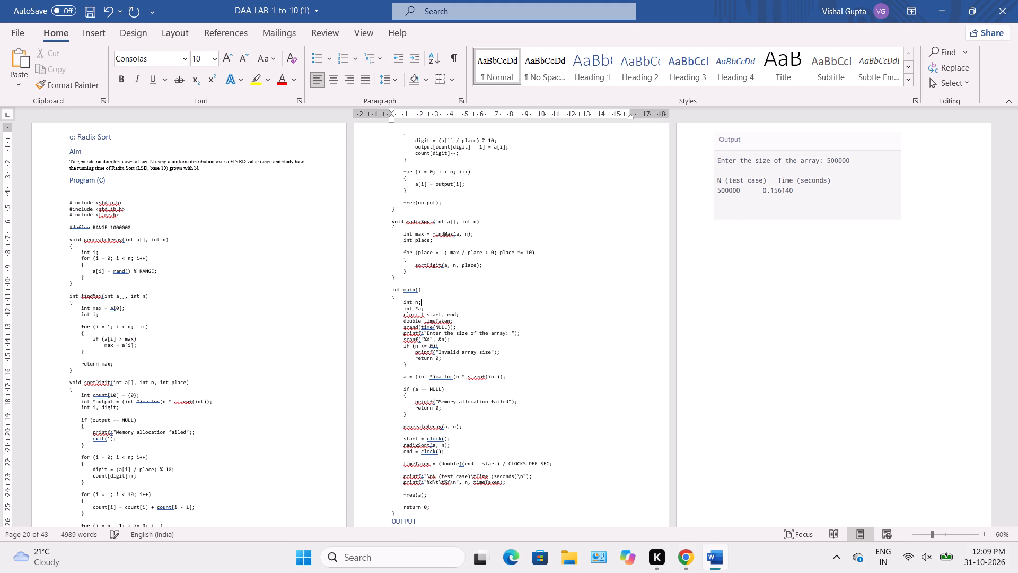
{"action": "key", "text": "Up"}
{"action": "key", "text": "Left"}
{"action": "key", "text": "BackSpace"}
Join the opening brace of the place loop in radixSort() onto its for line.
{"action": "key", "text": "Up"}
{"action": "key", "text": "Up"}
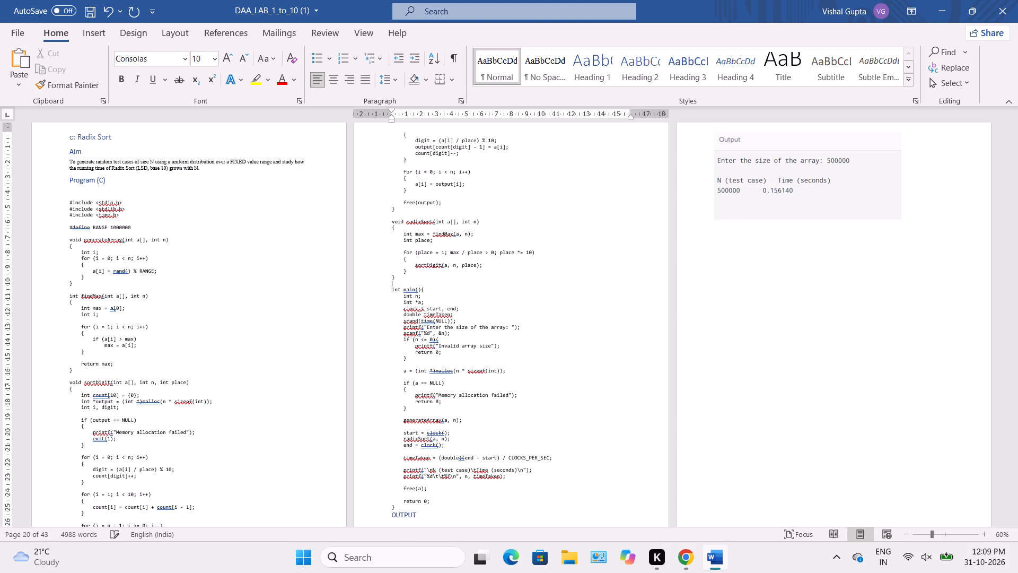
{"action": "key", "text": "Up"}
{"action": "key", "text": "Up"}
{"action": "key", "text": "Up"}
{"action": "key", "text": "Left"}
{"action": "key", "text": "BackSpace"}
{"action": "key", "text": "BackSpace"}
{"action": "key", "text": "BackSpace"}
{"action": "key", "text": "BackSpace"}
{"action": "key", "text": "BackSpace"}
Join radixSort()'s opening brace onto the function's header line.
{"action": "key", "text": "Up"}
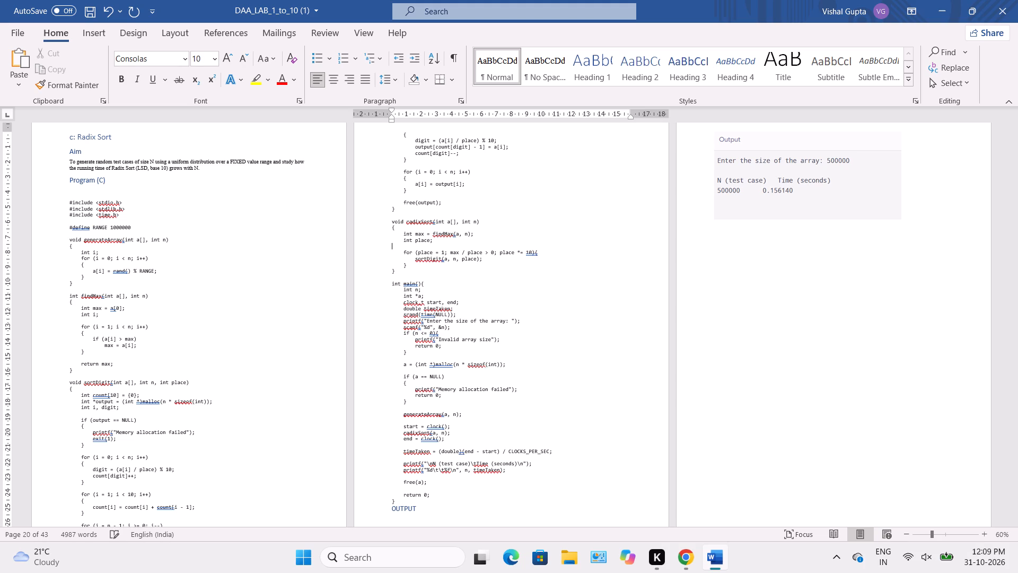
{"action": "key", "text": "Up"}
{"action": "key", "text": "Up"}
{"action": "key", "text": "Left"}
{"action": "key", "text": "Left"}
{"action": "key", "text": "Up"}
{"action": "key", "text": "Left"}
{"action": "key", "text": "BackSpace"}
In sortDigit(), join the opening brace of the loop that copies output[i] into a[i] onto its for line.
{"action": "key", "text": "Up"}
{"action": "key", "text": "Up"}
{"action": "key", "text": "Up"}
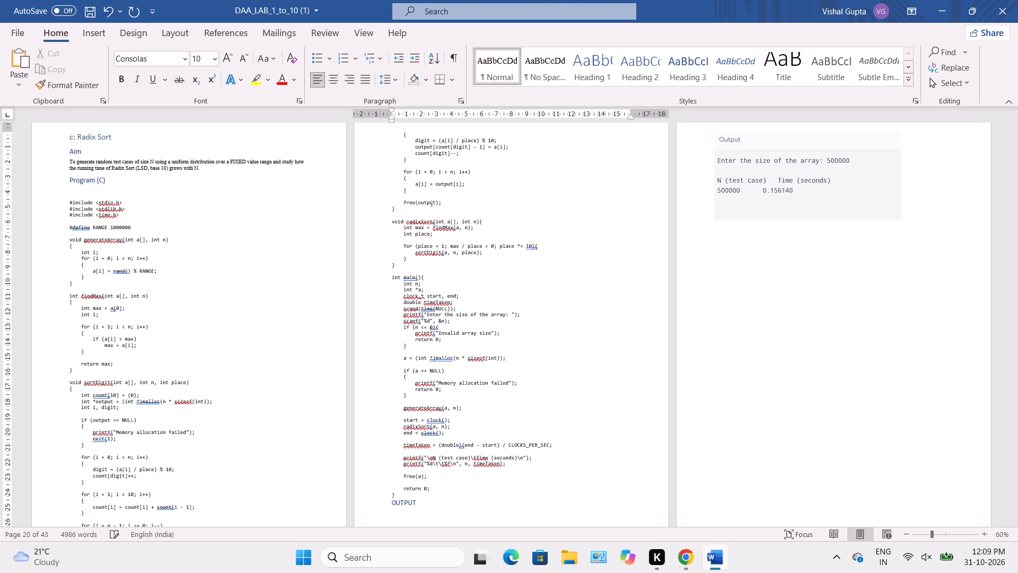
{"action": "key", "text": "Up"}
{"action": "key", "text": "Up"}
{"action": "key", "text": "Up"}
{"action": "key", "text": "Left"}
{"action": "key", "text": "Up"}
{"action": "key", "text": "Left"}
{"action": "key", "text": "BackSpace"}
{"action": "key", "text": "BackSpace"}
{"action": "key", "text": "BackSpace"}
{"action": "key", "text": "BackSpace"}
{"action": "key", "text": "BackSpace"}
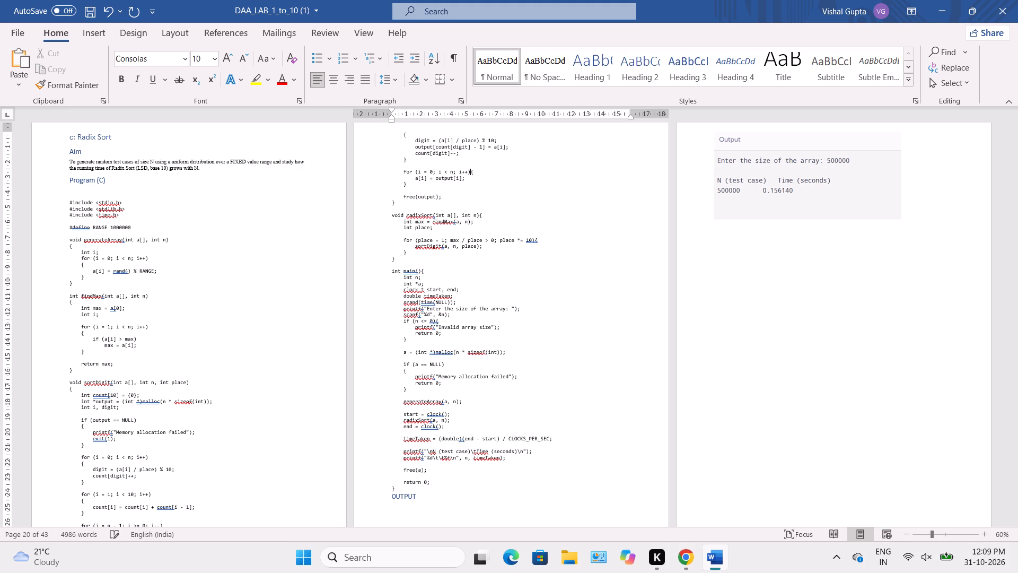
In sortDigit(), join the opening brace split across the page break onto the for (i = n - 1; i >= 0; i--) line.
{"action": "key", "text": "Up"}
{"action": "key", "text": "Up"}
{"action": "key", "text": "Up"}
{"action": "key", "text": "Up"}
{"action": "key", "text": "Up"}
{"action": "key", "text": "Up"}
{"action": "key", "text": "Up"}
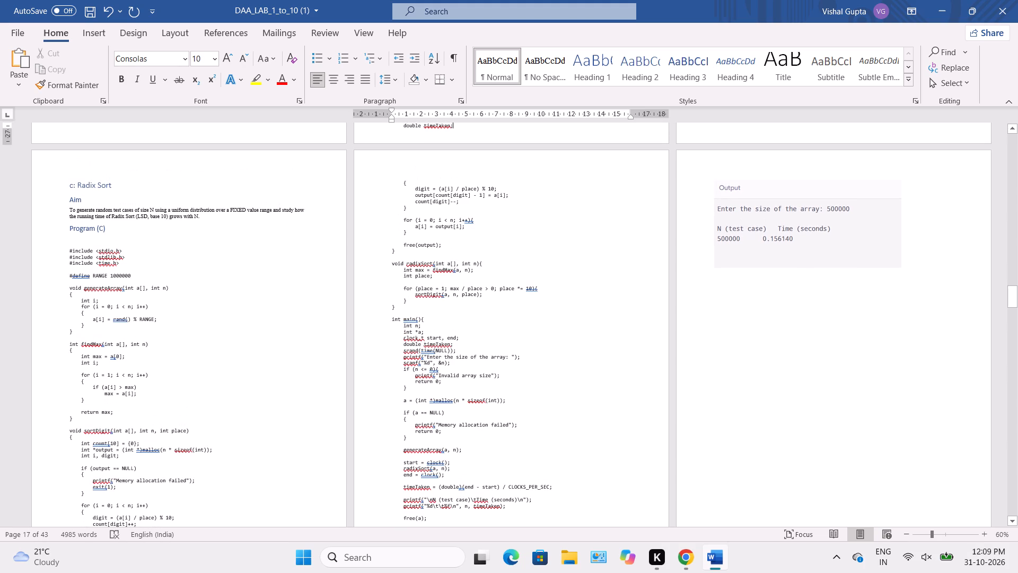
{"action": "key", "text": "Down"}
{"action": "key", "text": "Left"}
{"action": "key", "text": "BackSpace"}
{"action": "key", "text": "BackSpace"}
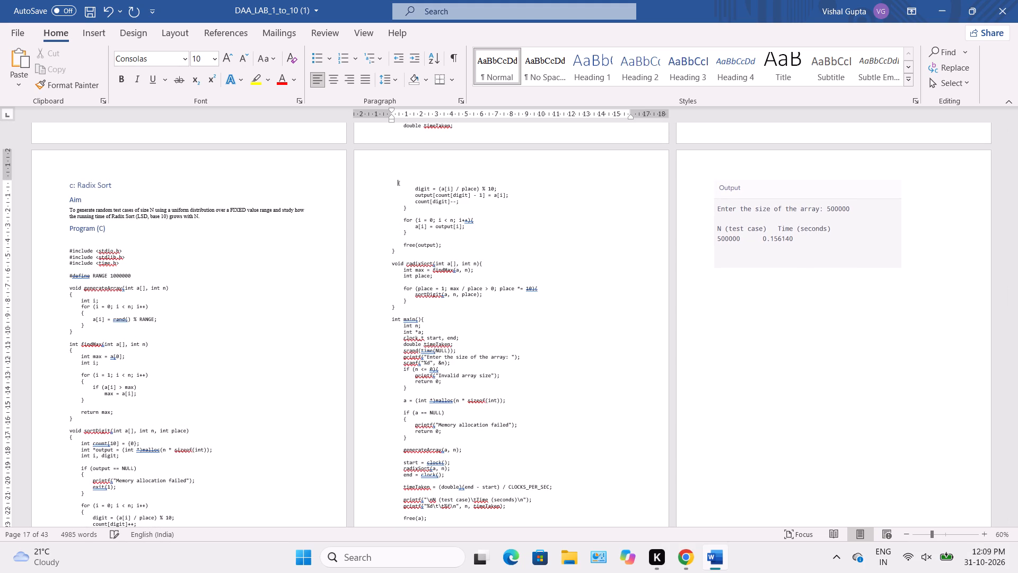
{"action": "key", "text": "BackSpace"}
{"action": "key", "text": "BackSpace"}
{"action": "key", "text": "BackSpace"}
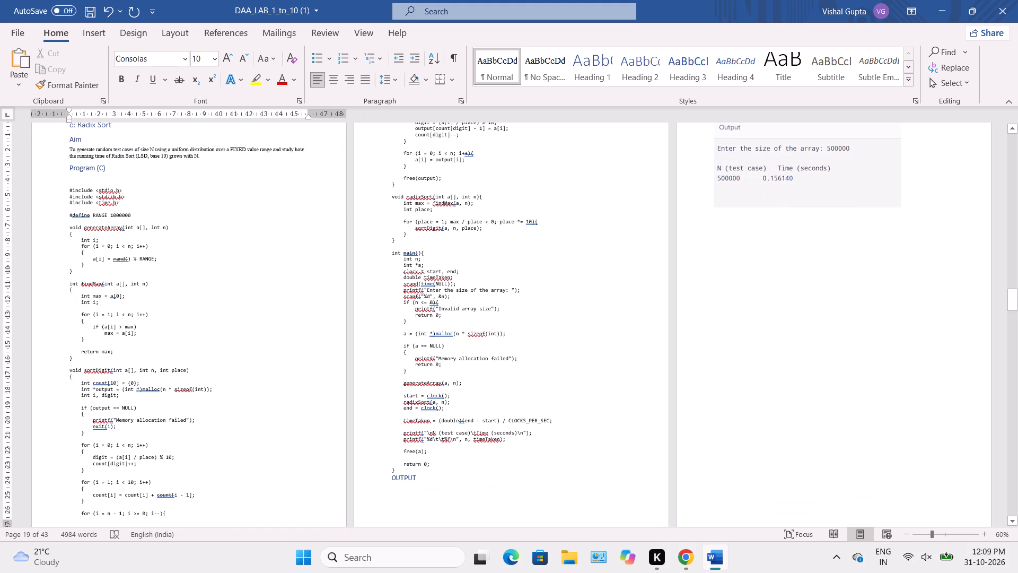
Join the opening brace of sortDigit()'s for (i = 1; i < 10; i++) loop onto its for line.
{"action": "key", "text": "Up"}
{"action": "key", "text": "Up"}
{"action": "key", "text": "Up"}
{"action": "key", "text": "Left"}
{"action": "key", "text": "Up"}
{"action": "key", "text": "Left"}
{"action": "key", "text": "BackSpace"}
{"action": "key", "text": "BackSpace"}
{"action": "key", "text": "BackSpace"}
{"action": "key", "text": "BackSpace"}
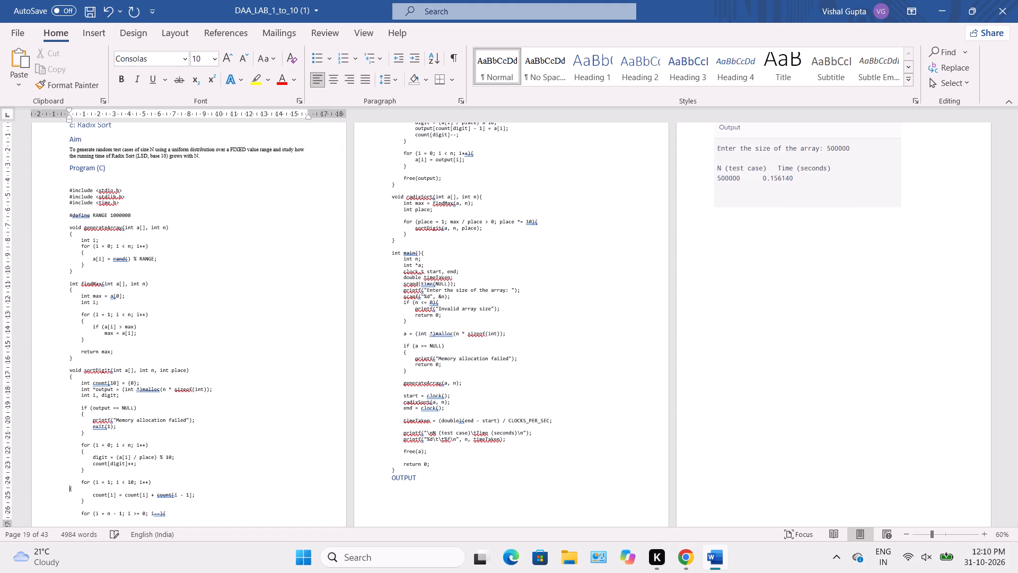
{"action": "key", "text": "BackSpace"}
Join the opening brace of sortDigit()'s digit-counting loop, the one with count[digit]++, onto its for line.
{"action": "key", "text": "Up"}
{"action": "key", "text": "Up"}
{"action": "key", "text": "Up"}
{"action": "key", "text": "Up"}
{"action": "key", "text": "Up"}
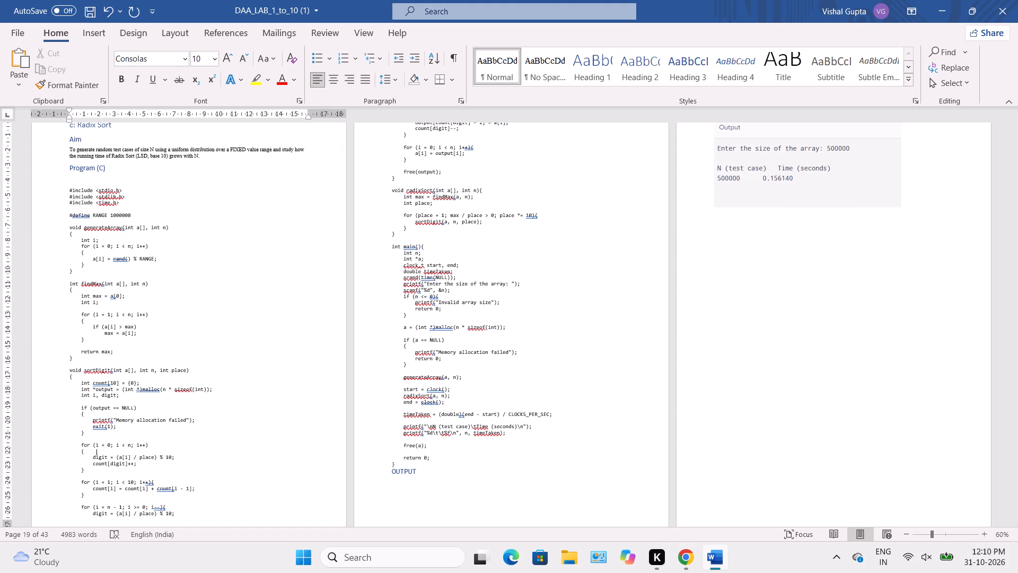
{"action": "key", "text": "Left"}
{"action": "key", "text": "BackSpace"}
{"action": "key", "text": "BackSpace"}
{"action": "key", "text": "BackSpace"}
{"action": "key", "text": "BackSpace"}
{"action": "key", "text": "BackSpace"}
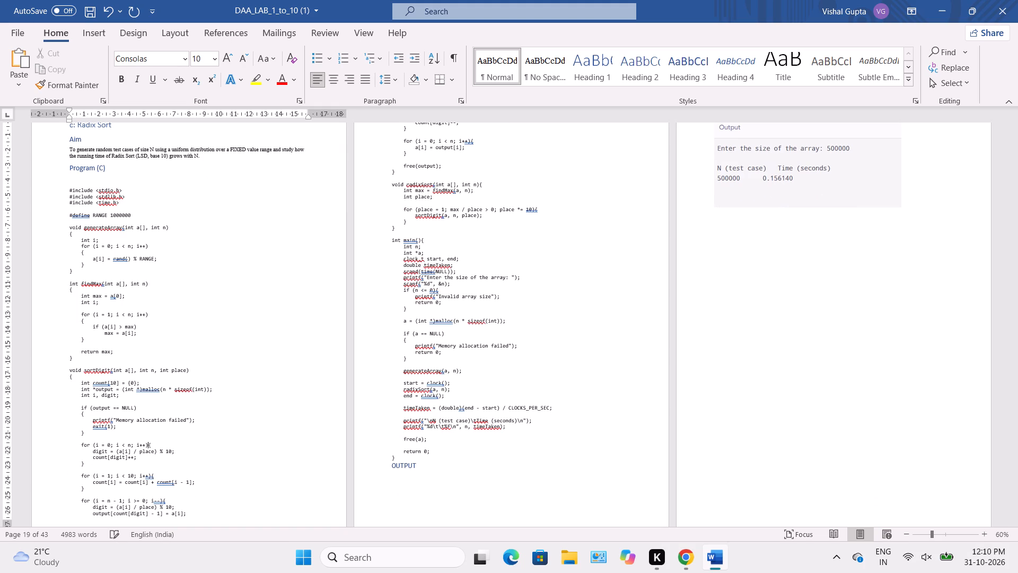
Join the opening brace of sortDigit()'s if (output == NULL) check onto the condition's line.
{"action": "key", "text": "Up"}
{"action": "key", "text": "Up"}
{"action": "key", "text": "Up"}
{"action": "key", "text": "Up"}
{"action": "key", "text": "Up"}
{"action": "key", "text": "Left"}
{"action": "key", "text": "BackSpace"}
{"action": "key", "text": "BackSpace"}
{"action": "key", "text": "BackSpace"}
{"action": "key", "text": "BackSpace"}
{"action": "key", "text": "BackSpace"}
Join sortDigit()'s opening brace onto its header line, keeping the closing parenthesis after int place.
{"action": "key", "text": "Up"}
{"action": "key", "text": "Up"}
{"action": "key", "text": "Up"}
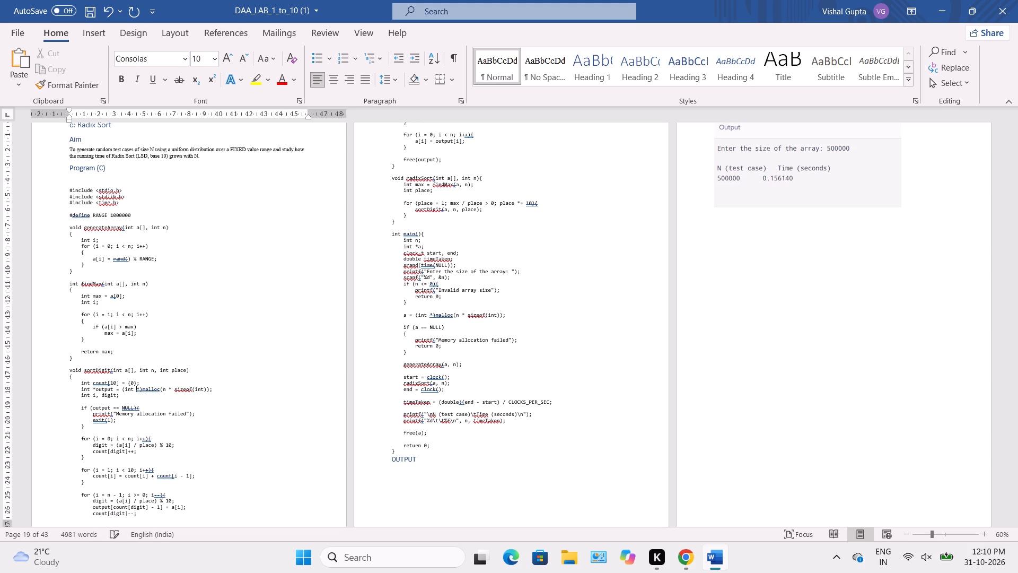
{"action": "key", "text": "Up"}
{"action": "key", "text": "Up"}
{"action": "key", "text": "Left"}
{"action": "key", "text": "BackSpace"}
{"action": "key", "text": "BackSpace"}
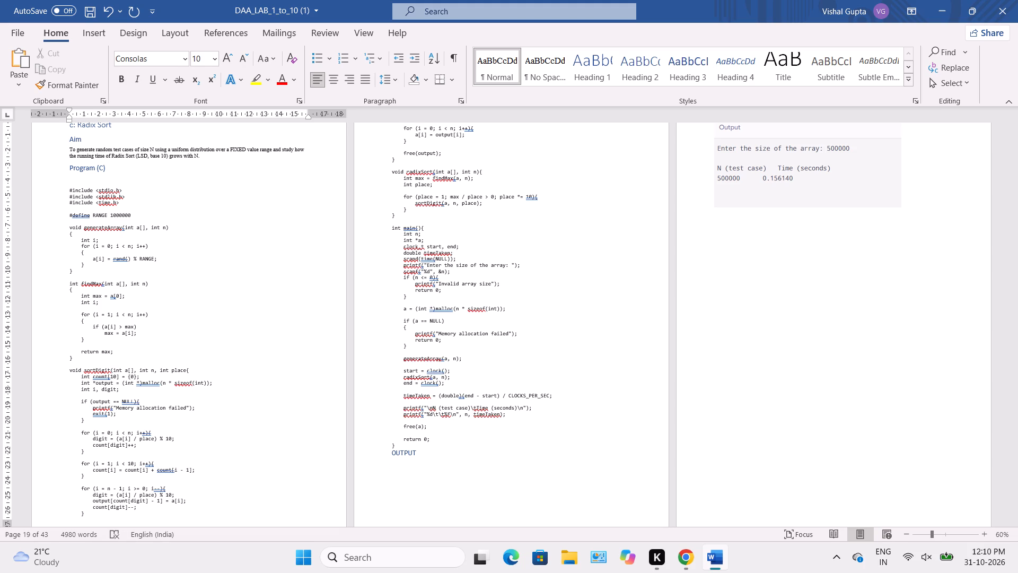
{"action": "key", "text": "shift+parenright"}
{"action": "key", "text": "Down"}
{"action": "key", "text": "Down"}
{"action": "key", "text": "Up"}
{"action": "key", "text": "Up"}
Join the opening brace of findMax()'s for (i = 1; i < n; i++) loop onto its for line.
{"action": "key", "text": "Up"}
{"action": "key", "text": "Up"}
{"action": "key", "text": "Up"}
{"action": "key", "text": "Up"}
{"action": "key", "text": "Up"}
{"action": "key", "text": "Up"}
{"action": "key", "text": "Up"}
{"action": "key", "text": "Up"}
{"action": "key", "text": "Left"}
{"action": "key", "text": "BackSpace"}
{"action": "key", "text": "BackSpace"}
{"action": "key", "text": "BackSpace"}
{"action": "key", "text": "BackSpace"}
{"action": "key", "text": "BackSpace"}
Join findMax()'s opening brace onto the function's header line.
{"action": "key", "text": "Up"}
{"action": "key", "text": "Up"}
{"action": "key", "text": "Up"}
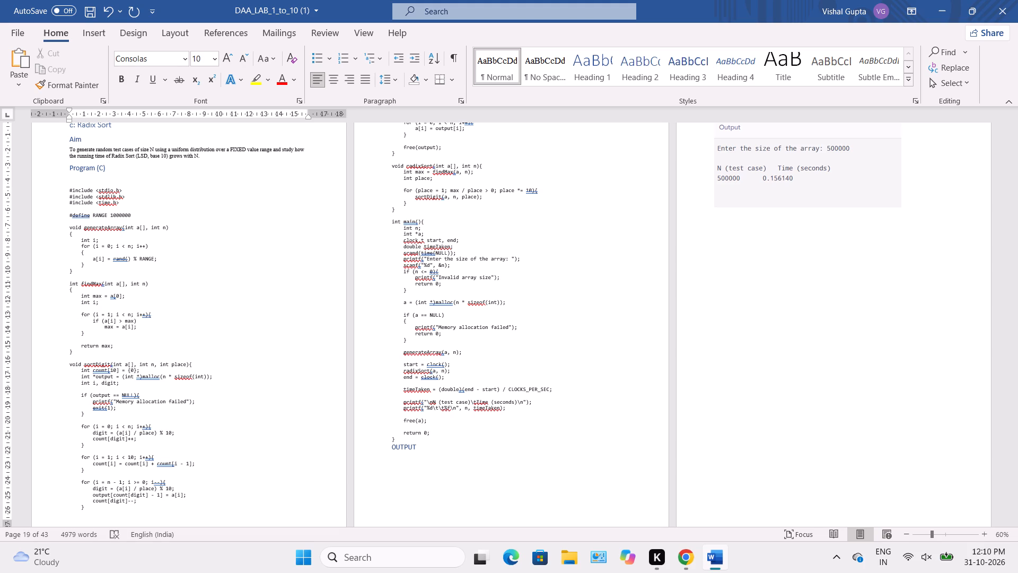
{"action": "key", "text": "Left"}
{"action": "key", "text": "Left"}
{"action": "key", "text": "Up"}
{"action": "key", "text": "Left"}
{"action": "key", "text": "BackSpace"}
Join the opening brace of the for loop in Radix Sort's generateArray() onto its for line.
{"action": "key", "text": "Up"}
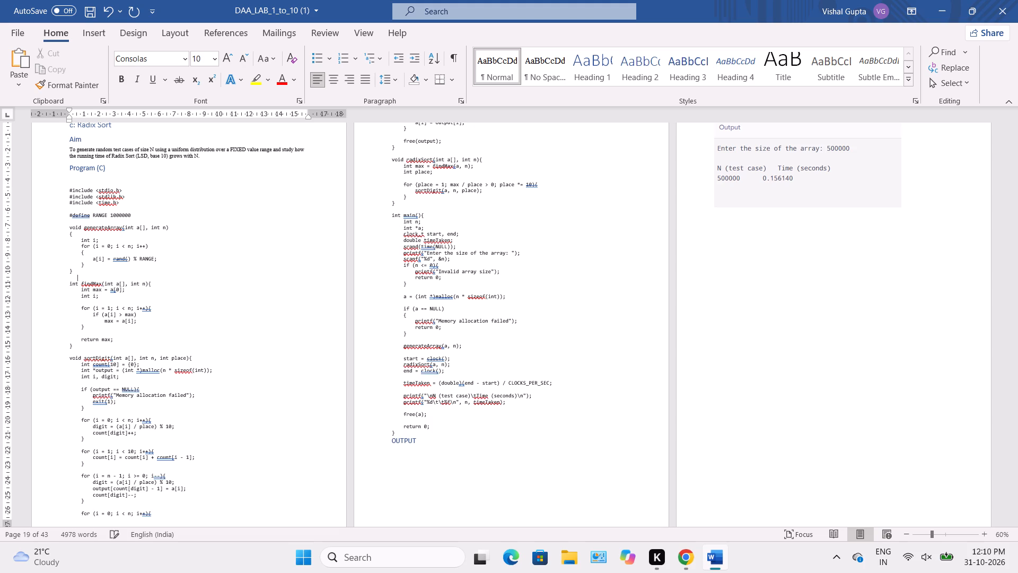
{"action": "key", "text": "Up"}
{"action": "key", "text": "Up"}
{"action": "key", "text": "Up"}
{"action": "key", "text": "Up"}
{"action": "key", "text": "Left"}
{"action": "key", "text": "BackSpace"}
{"action": "key", "text": "BackSpace"}
{"action": "key", "text": "BackSpace"}
{"action": "key", "text": "BackSpace"}
{"action": "key", "text": "BackSpace"}
Join the opening brace of Radix Sort's generateArray() onto the function's header line.
{"action": "key", "text": "Up"}
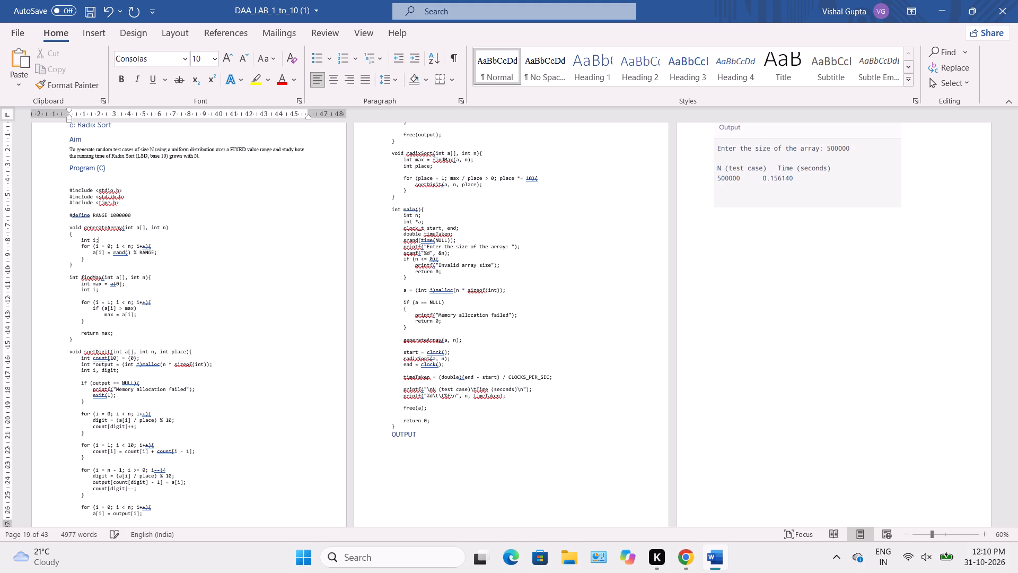
{"action": "key", "text": "Up"}
{"action": "key", "text": "Left"}
{"action": "key", "text": "BackSpace"}
{"action": "key", "text": "Up"}
{"action": "key", "text": "Up"}
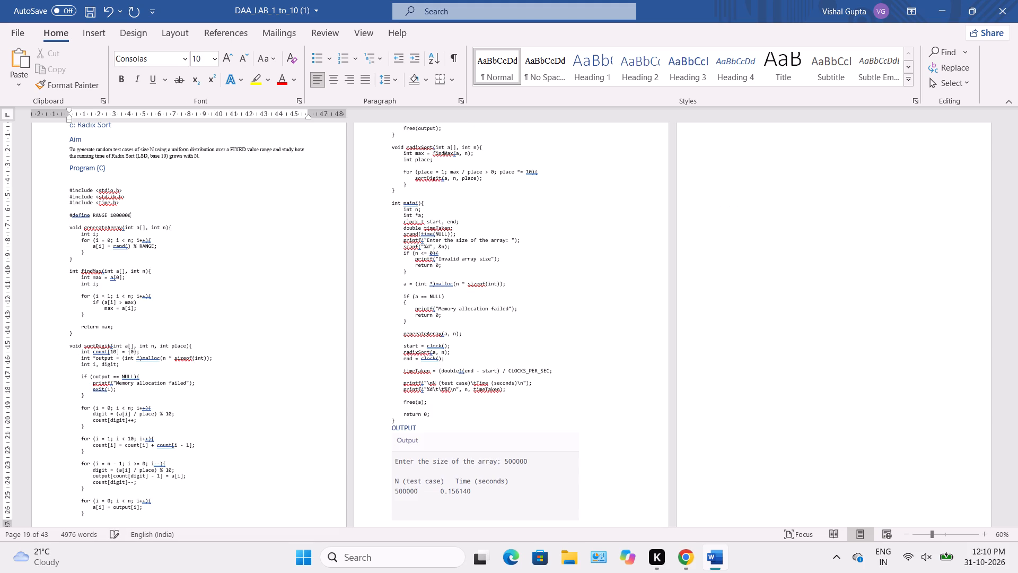
Remove the blank line above #define RANGE 1000000 in the Radix Sort program.
{"action": "key", "text": "Up"}
{"action": "key", "text": "BackSpace"}
Reduce the gap between Radix Sort's Program (C) heading and its #include lines to a single blank line.
{"action": "key", "text": "Up"}
{"action": "key", "text": "Up"}
{"action": "key", "text": "Up"}
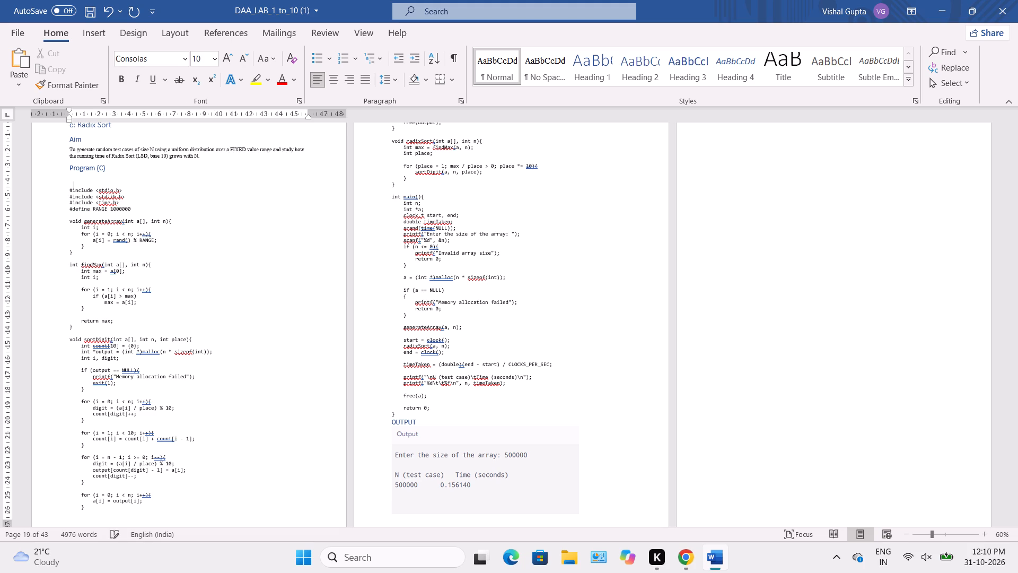
{"action": "key", "text": "BackSpace"}
{"action": "key", "text": "BackSpace"}
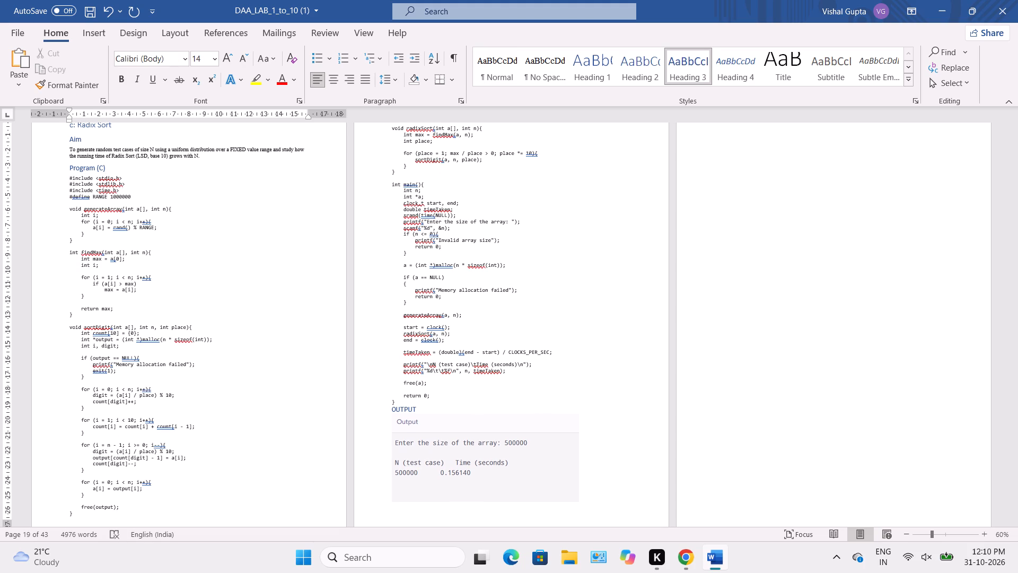
{"action": "key", "text": "Return"}
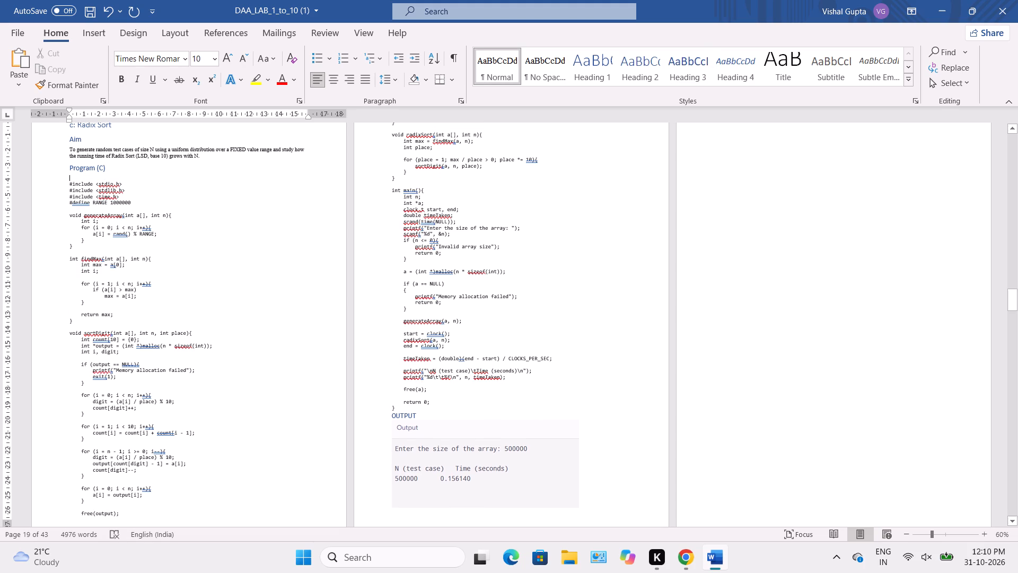
Insert a blank line between the closing brace of Radix Sort's main() and the OUTPUT heading.
{"action": "scroll", "coordinate": [463, 338], "scroll_direction": "down", "scroll_amount": 1}
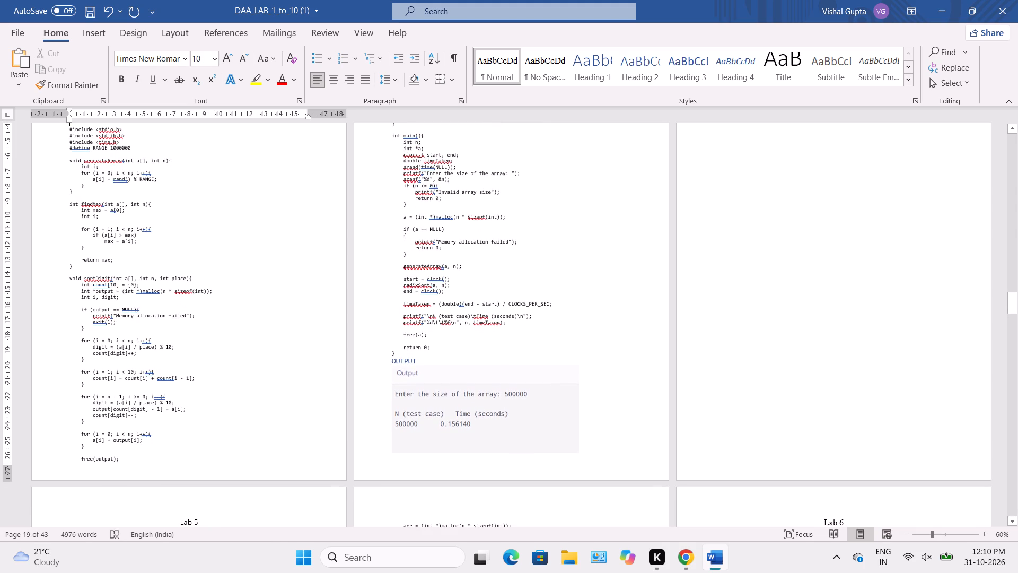
{"action": "left_click", "coordinate": [427, 354]}
{"action": "key", "text": "Return"}
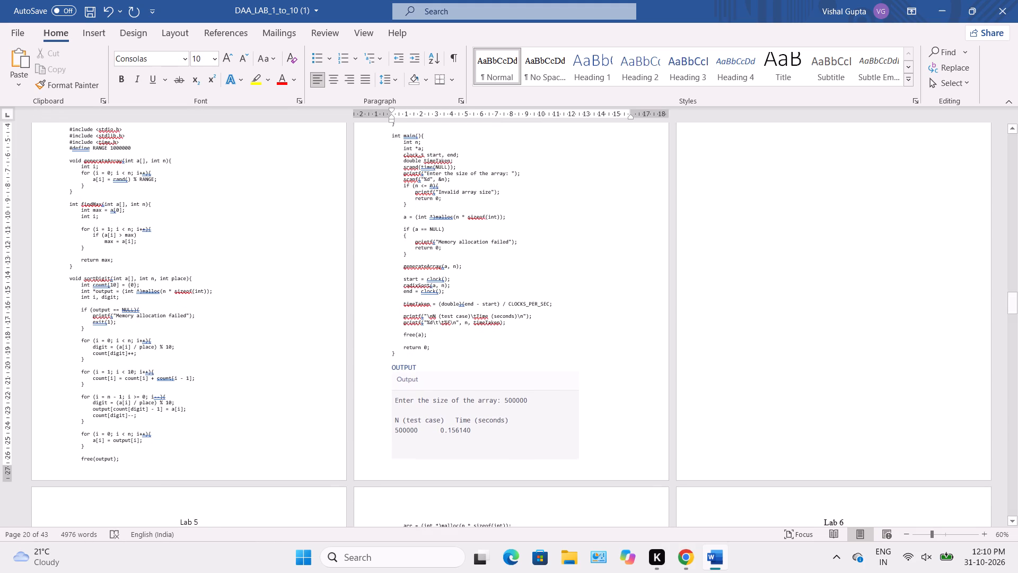
Set the Radix Sort output image's text wrapping to Tight.
{"action": "left_click", "coordinate": [485, 412]}
{"action": "left_click_drag", "start_coordinate": [485, 412], "coordinate": [504, 418]}
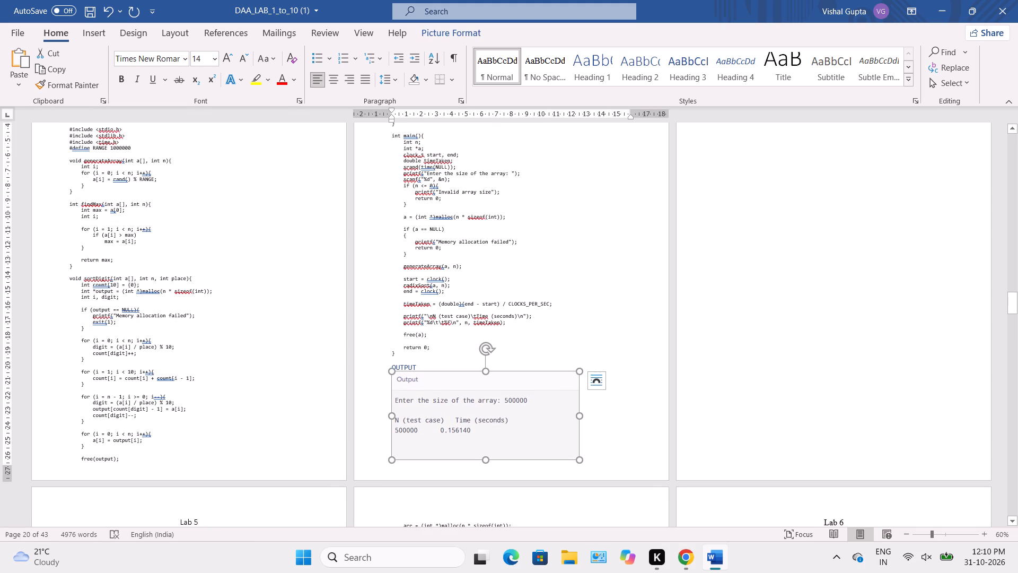
{"action": "left_click", "coordinate": [593, 379]}
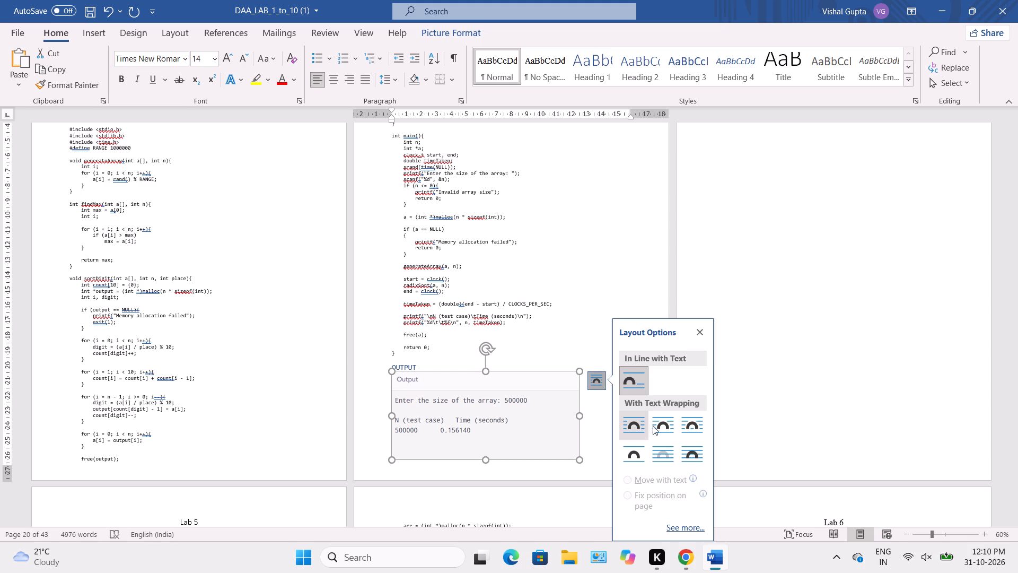
{"action": "left_click", "coordinate": [654, 426]}
{"action": "left_click", "coordinate": [500, 429]}
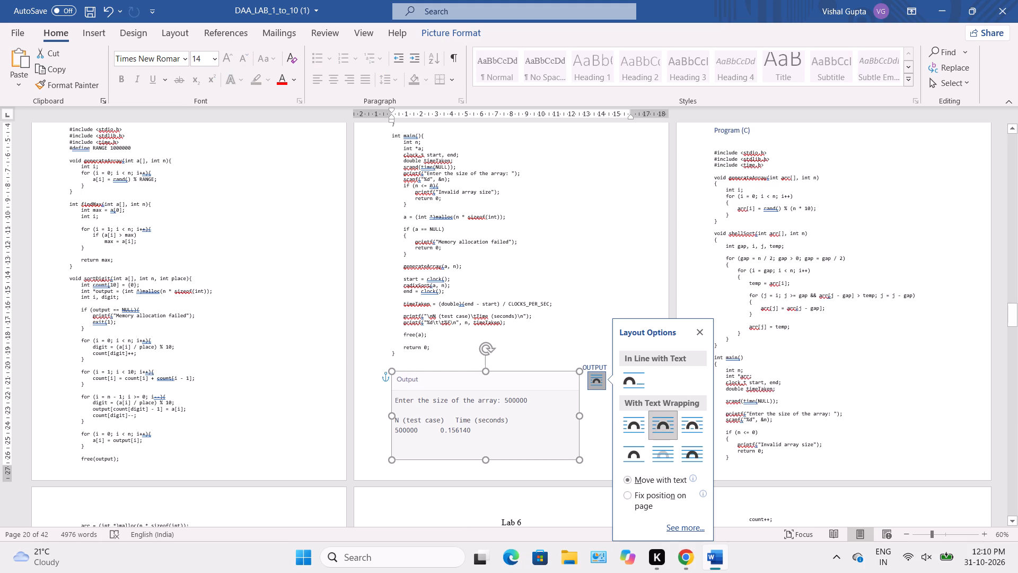
{"action": "left_click", "coordinate": [552, 330]}
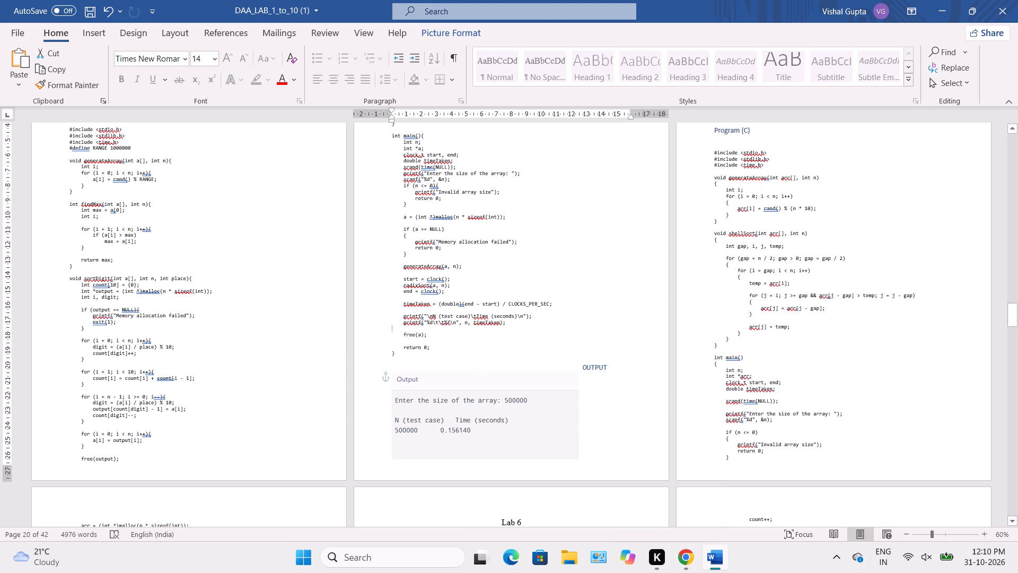
Move the Radix Sort output image slightly down and to the right, clear of the OUTPUT heading.
{"action": "left_click", "coordinate": [521, 413]}
{"action": "left_click_drag", "start_coordinate": [521, 413], "coordinate": [548, 416]}
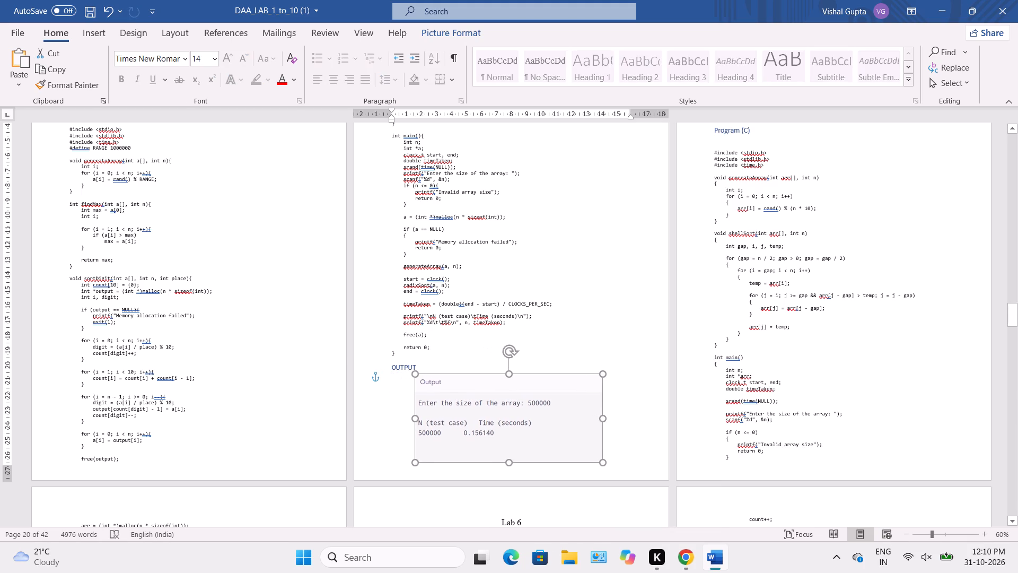
{"action": "left_click_drag", "start_coordinate": [548, 416], "coordinate": [576, 423]}
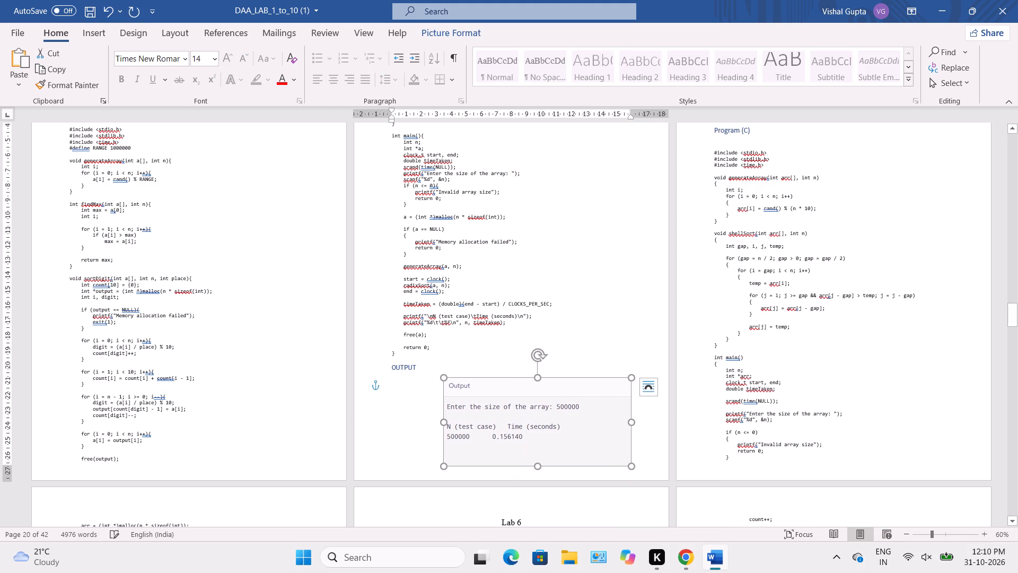
Insert one more blank line after the closing brace of Radix Sort's main(), above the OUTPUT heading.
{"action": "left_click", "coordinate": [413, 355]}
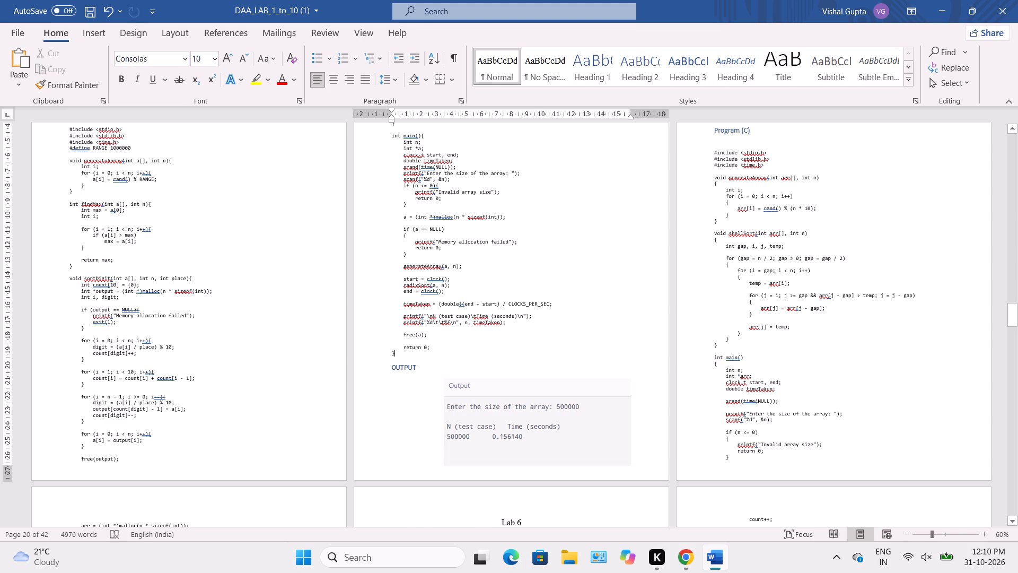
{"action": "key", "text": "Return"}
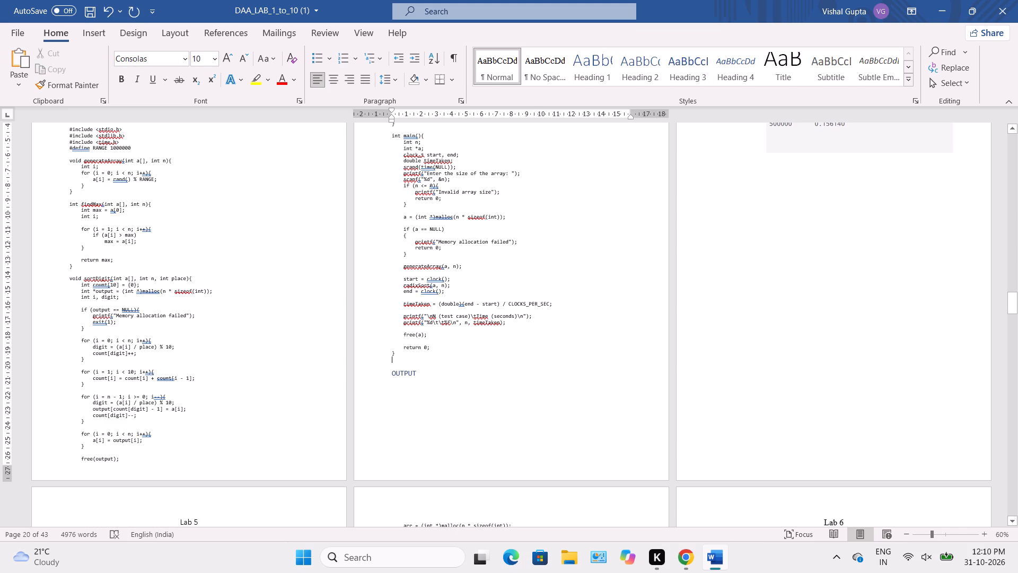
Delete the surplus paragraph break just below Radix Sort's OUTPUT heading.
{"action": "left_click", "coordinate": [472, 388]}
{"action": "key", "text": "Delete"}
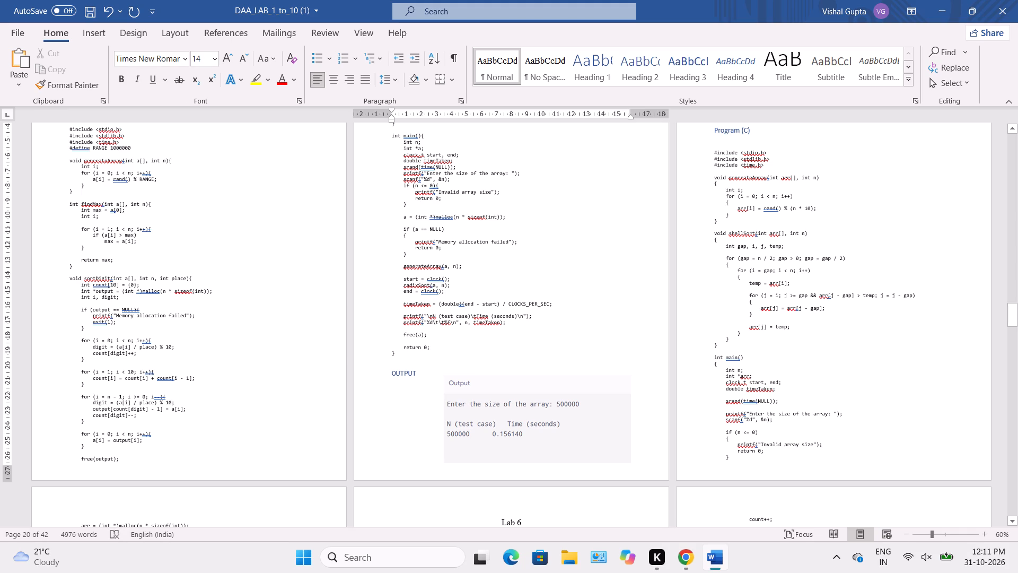
Save the document.
{"action": "key", "text": "ctrl+s"}
{"action": "key", "text": "ctrl+s"}
{"action": "key", "text": "ctrl+s"}
{"action": "key", "text": "ctrl+s"}
{"action": "key", "text": "ctrl+s"}
{"action": "key", "text": "ctrl+s"}
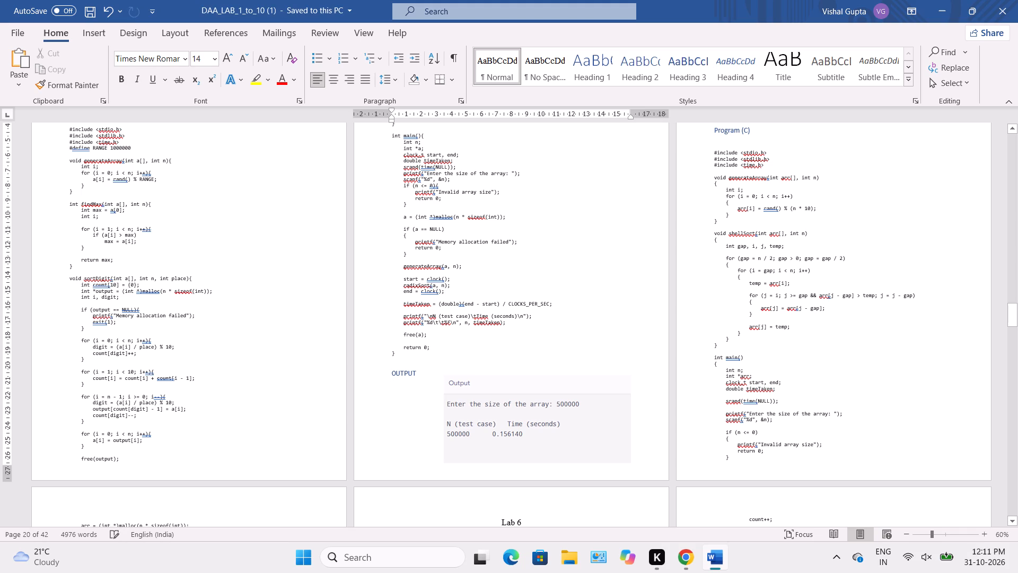
{"action": "key", "text": "ctrl+s"}
{"action": "key", "text": "ctrl+s"}
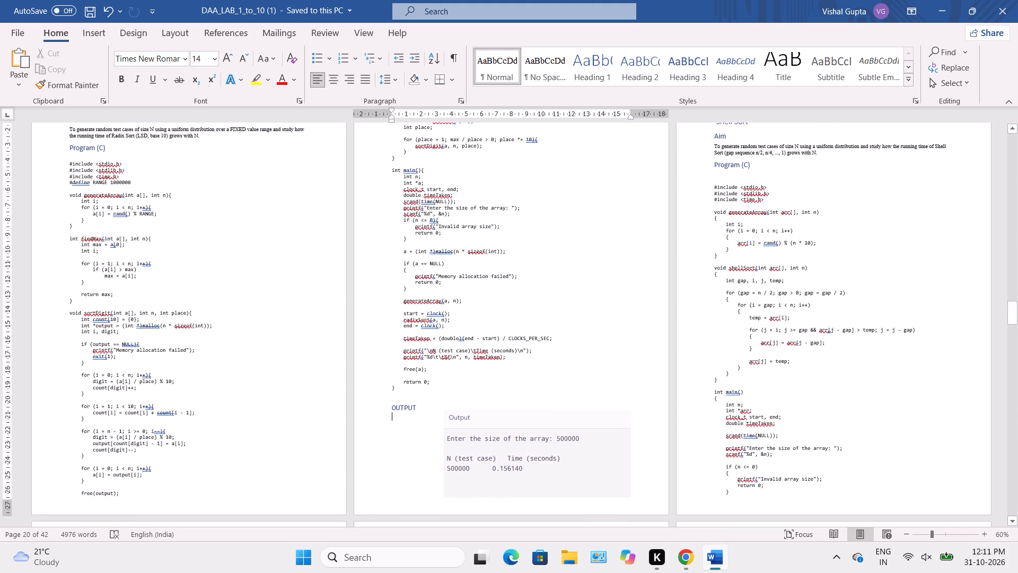
Examine the page layout from Radix Sort through Fractional Knapsack, and back through Counting Sort to Quick Sort.
{"action": "scroll", "coordinate": [581, 344], "scroll_direction": "down", "scroll_amount": 6}
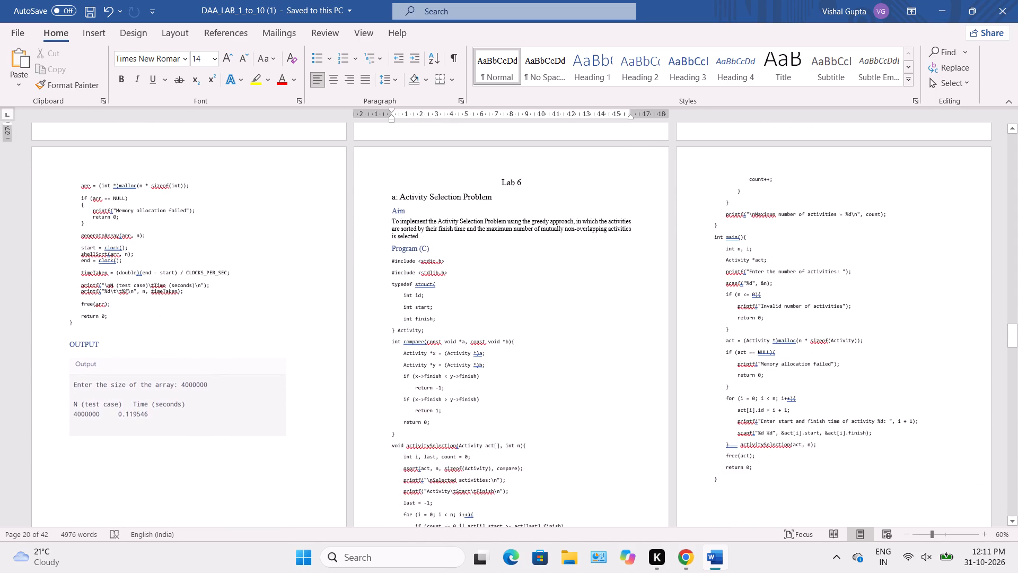
{"action": "scroll", "coordinate": [581, 344], "scroll_direction": "down", "scroll_amount": 5}
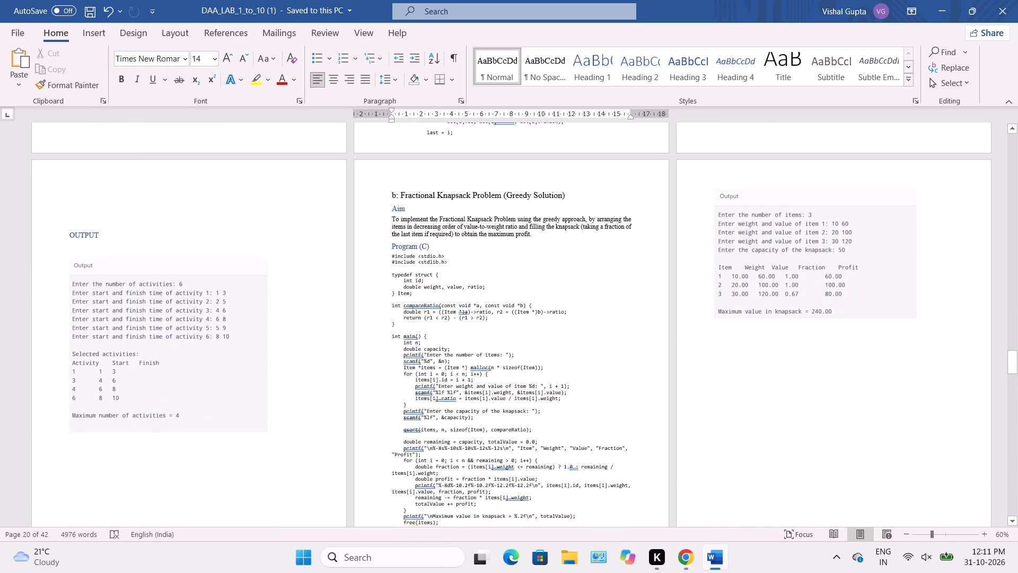
{"action": "scroll", "coordinate": [581, 344], "scroll_direction": "up", "scroll_amount": 6}
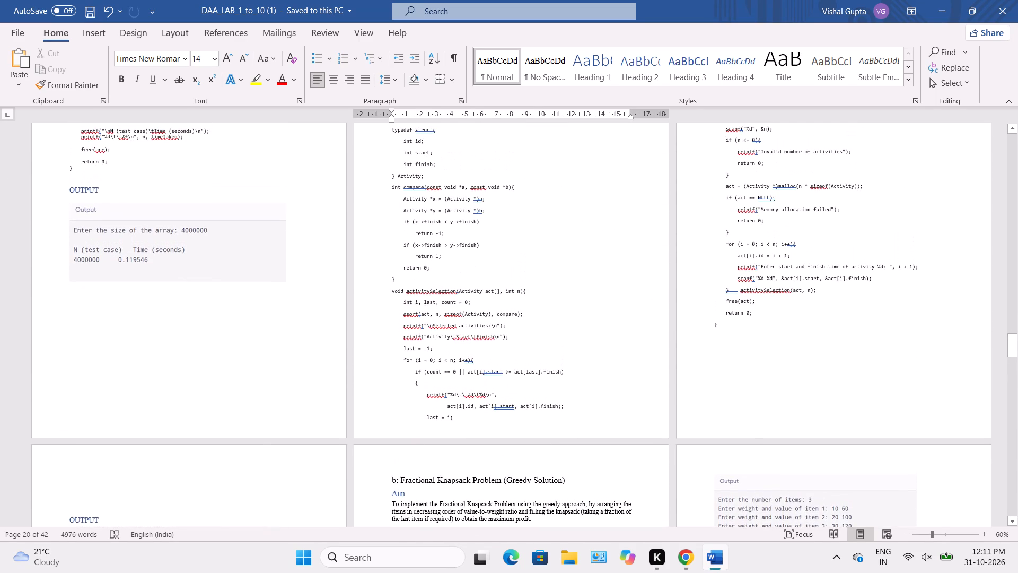
{"action": "scroll", "coordinate": [581, 344], "scroll_direction": "up", "scroll_amount": 1}
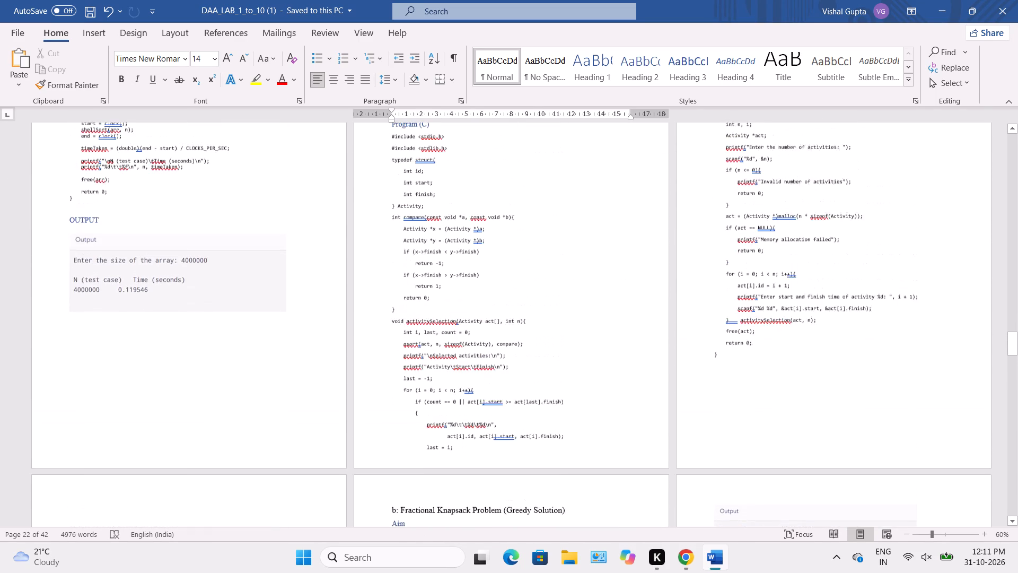
{"action": "scroll", "coordinate": [581, 344], "scroll_direction": "up", "scroll_amount": 5}
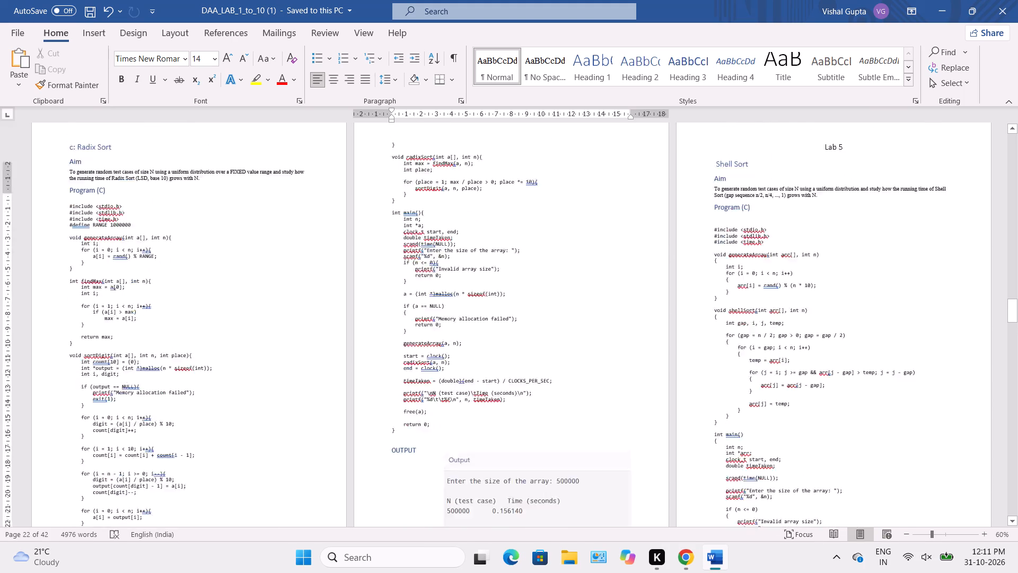
{"action": "scroll", "coordinate": [581, 344], "scroll_direction": "up", "scroll_amount": 1}
{"action": "scroll", "coordinate": [581, 344], "scroll_direction": "down", "scroll_amount": 4}
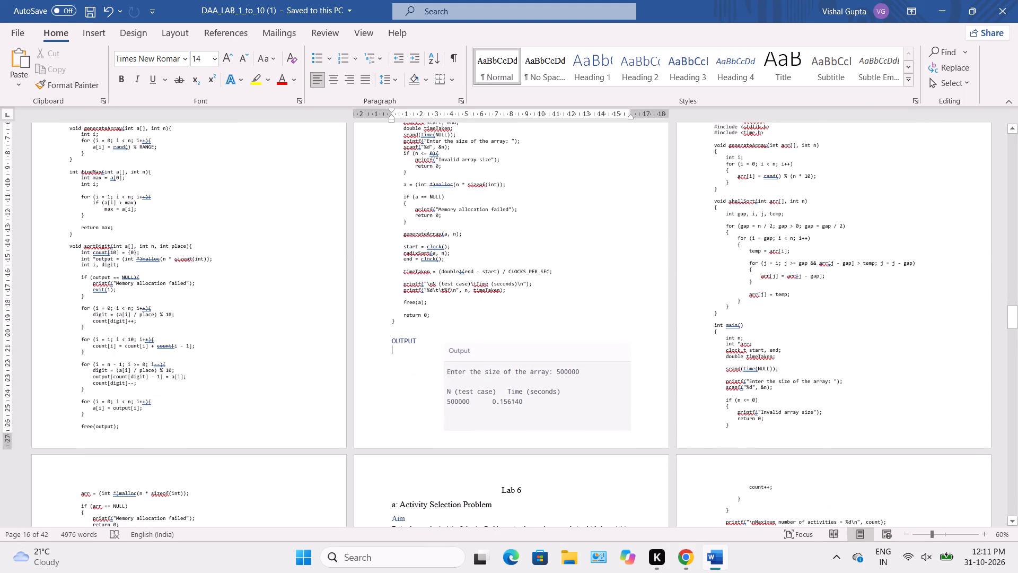
{"action": "scroll", "coordinate": [581, 344], "scroll_direction": "down", "scroll_amount": 3}
{"action": "scroll", "coordinate": [581, 344], "scroll_direction": "up", "scroll_amount": 1}
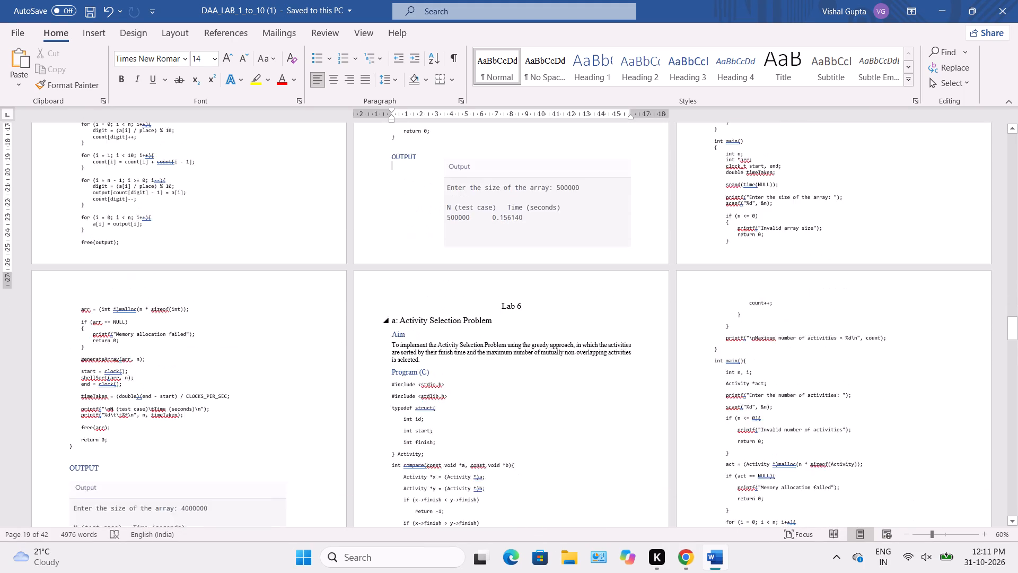
{"action": "scroll", "coordinate": [581, 344], "scroll_direction": "up", "scroll_amount": 2}
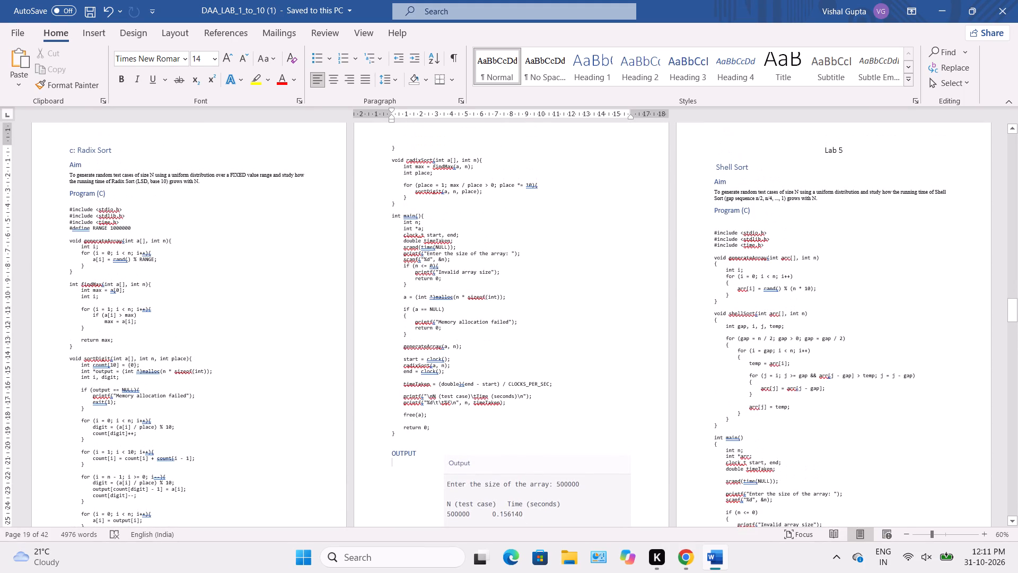
{"action": "scroll", "coordinate": [581, 344], "scroll_direction": "up", "scroll_amount": 1}
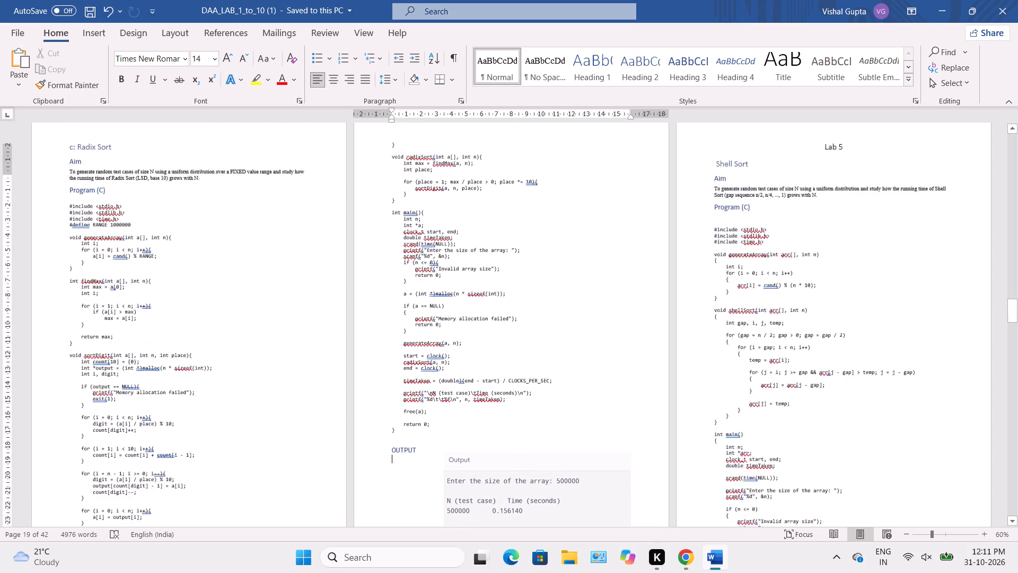
{"action": "scroll", "coordinate": [581, 344], "scroll_direction": "up", "scroll_amount": 5}
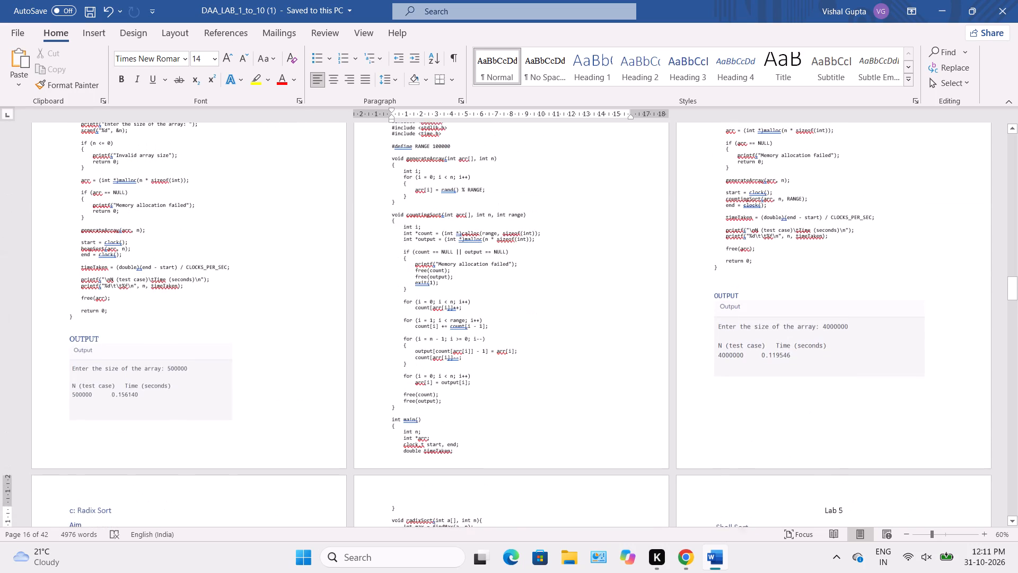
{"action": "scroll", "coordinate": [581, 344], "scroll_direction": "up", "scroll_amount": 2}
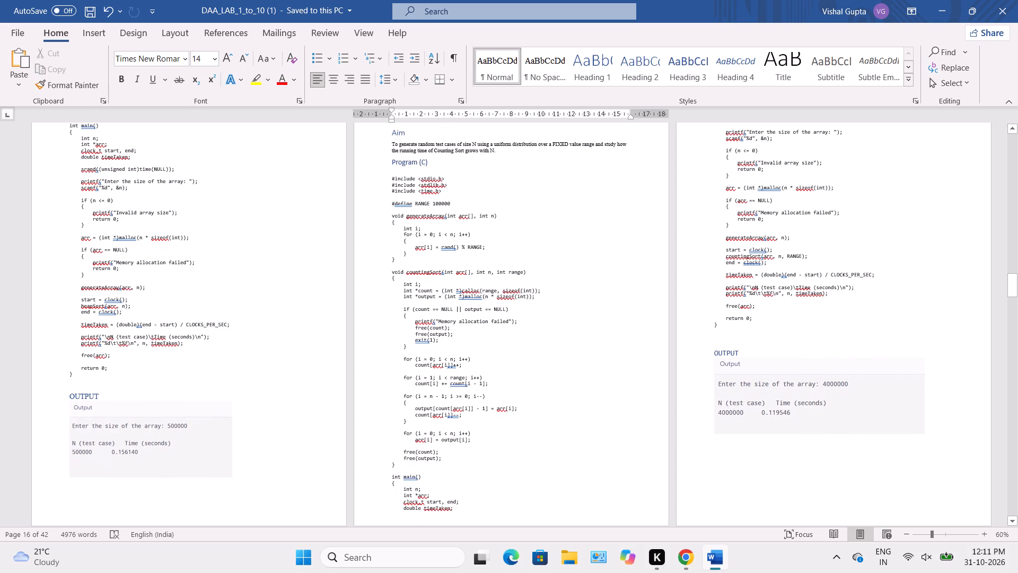
{"action": "scroll", "coordinate": [581, 344], "scroll_direction": "up", "scroll_amount": 7}
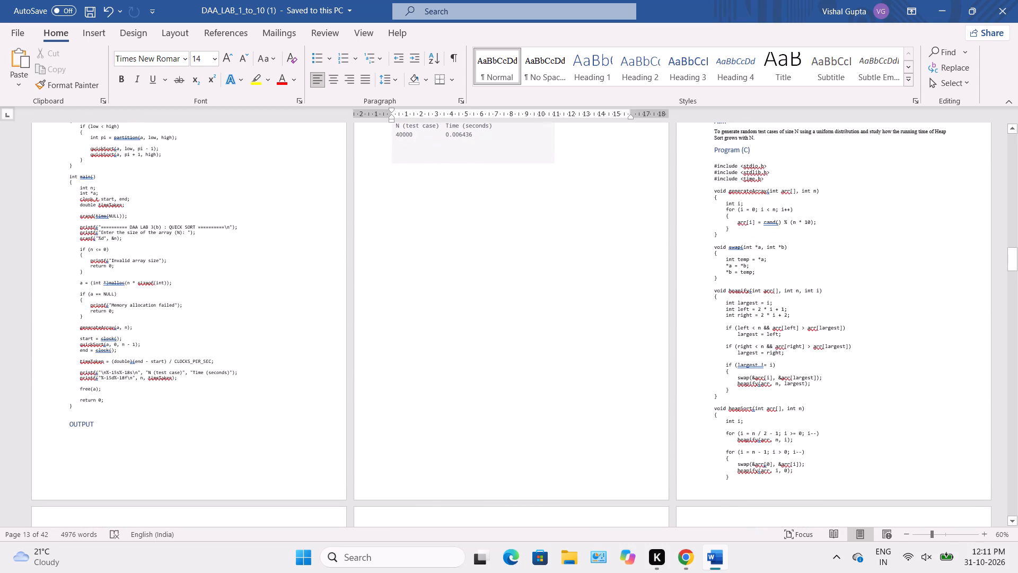
{"action": "scroll", "coordinate": [581, 344], "scroll_direction": "down", "scroll_amount": 4}
{"action": "scroll", "coordinate": [581, 344], "scroll_direction": "up", "scroll_amount": 1}
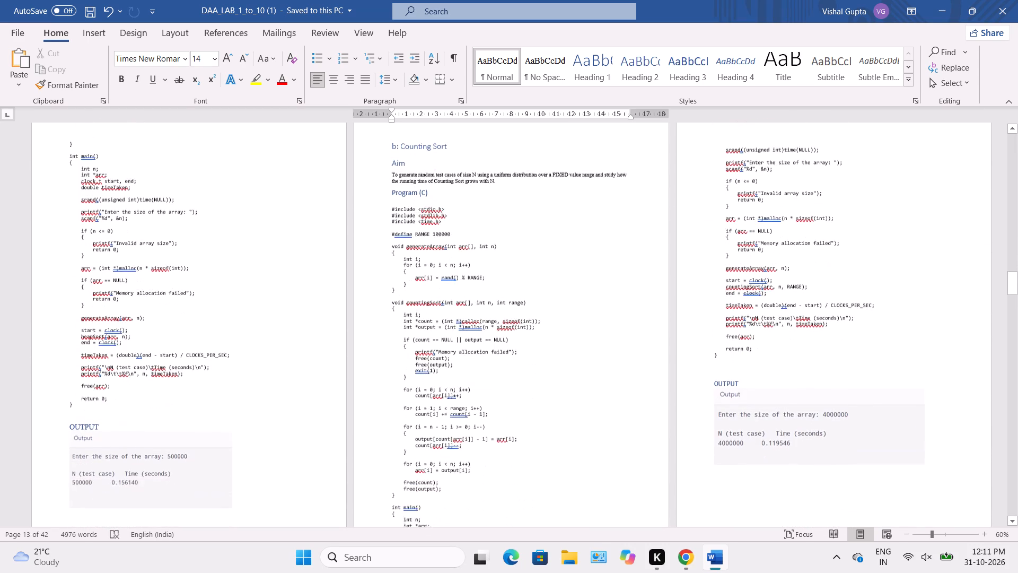
{"action": "scroll", "coordinate": [581, 344], "scroll_direction": "up", "scroll_amount": 2}
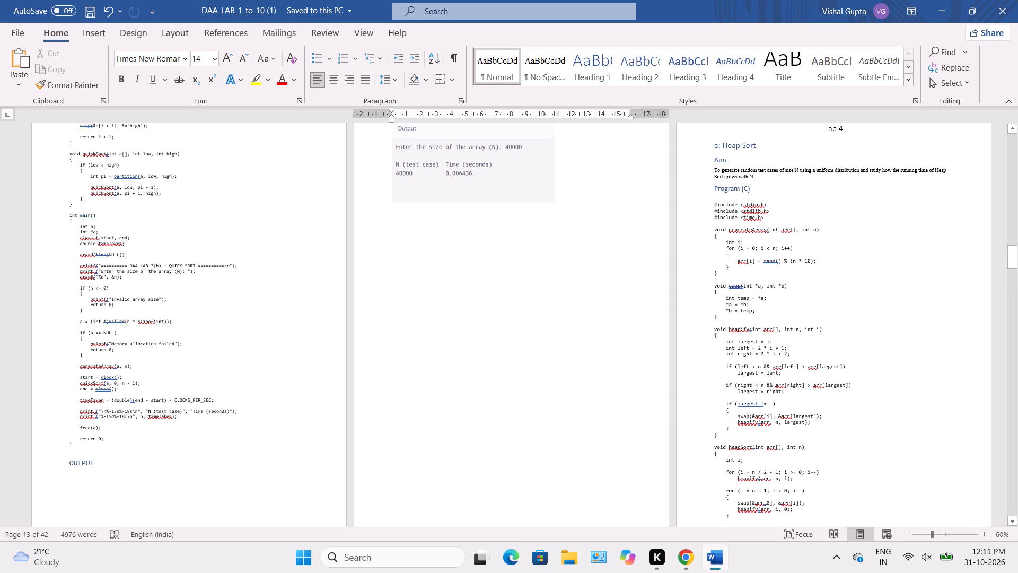
Delete the "DAA LAB 3(b) : QUICK SORT" banner printf line and the blank line above it in Quick Sort's main().
{"action": "left_click_drag", "start_coordinate": [240, 264], "coordinate": [134, 254]}
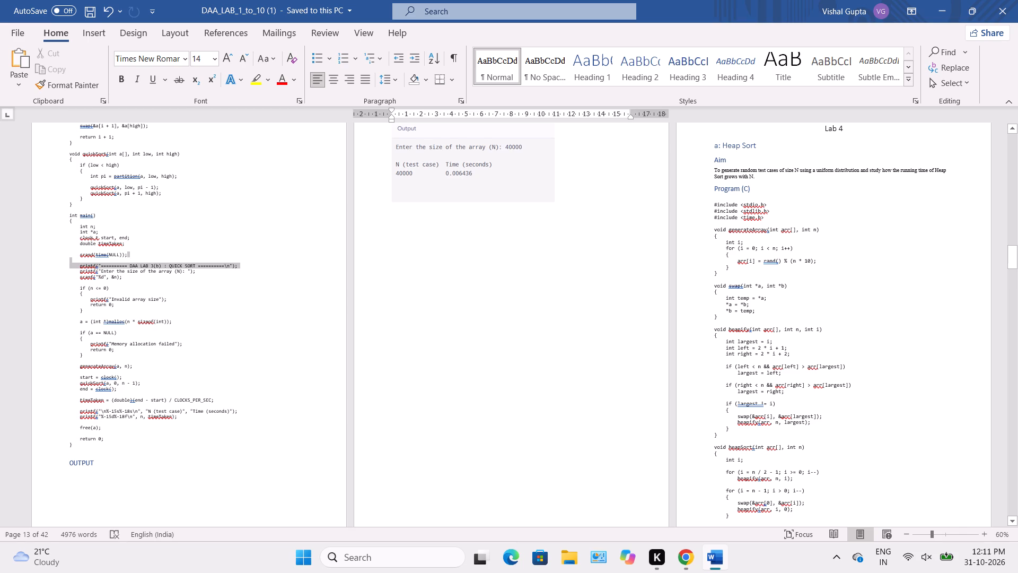
{"action": "left_click_drag", "start_coordinate": [134, 254], "coordinate": [134, 254]}
{"action": "key", "text": "Delete"}
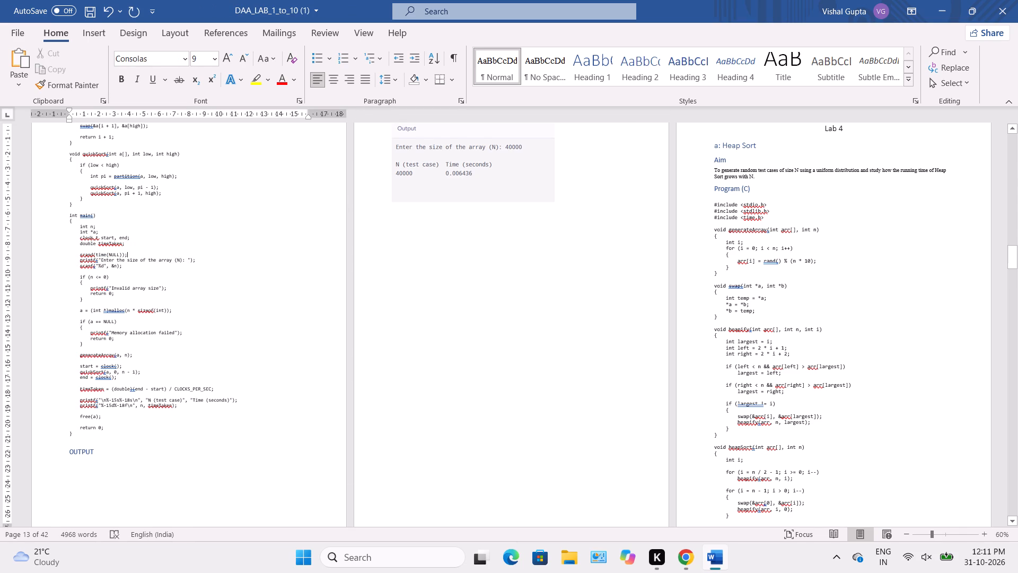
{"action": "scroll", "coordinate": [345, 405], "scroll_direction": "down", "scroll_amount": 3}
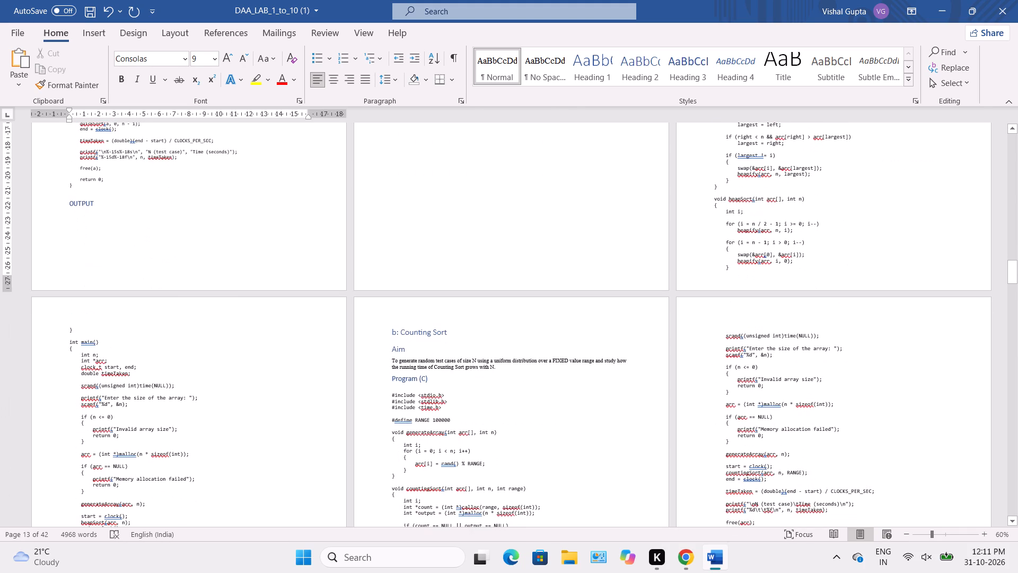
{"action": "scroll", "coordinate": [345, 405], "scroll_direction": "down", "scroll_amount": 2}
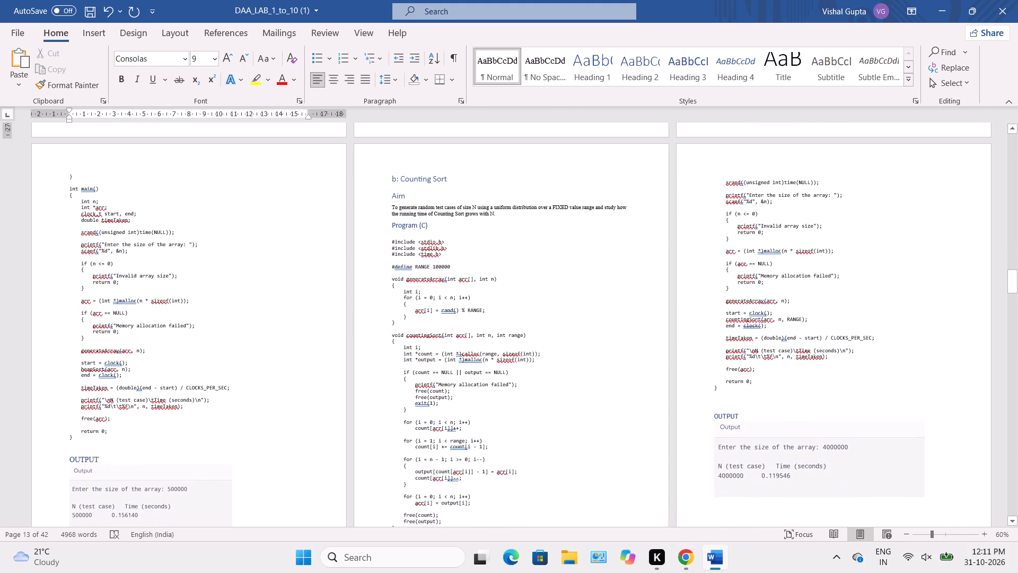
Delete the paragraph break after Quick Sort's OUTPUT heading so the output image joins the heading's line.
{"action": "scroll", "coordinate": [345, 405], "scroll_direction": "down", "scroll_amount": 2}
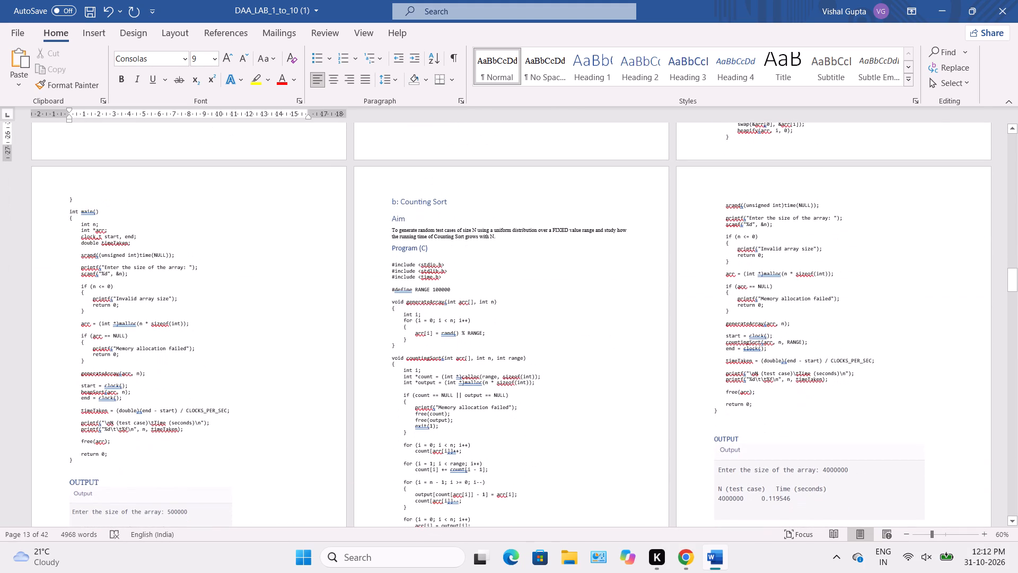
{"action": "scroll", "coordinate": [340, 360], "scroll_direction": "up", "scroll_amount": 3}
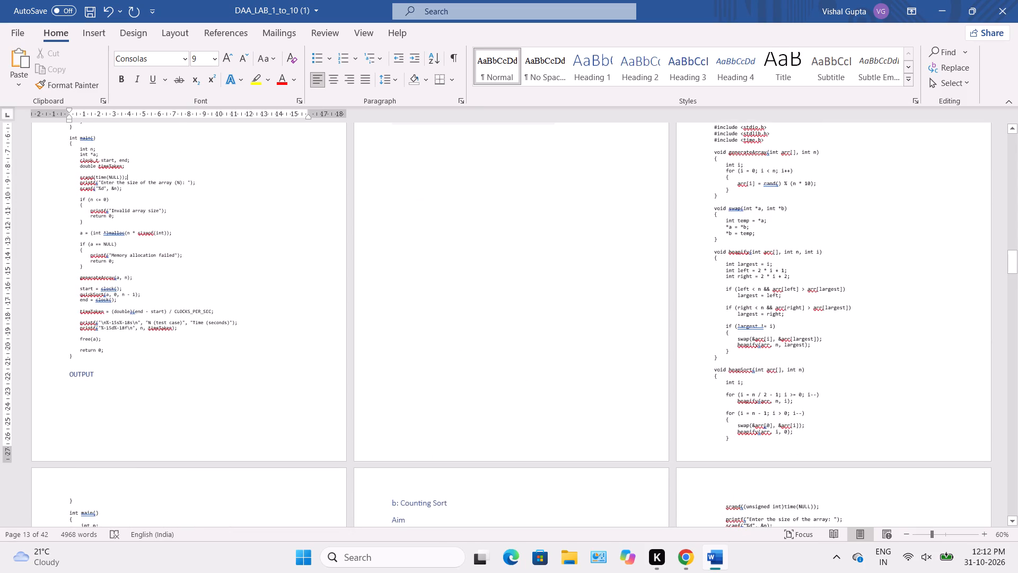
{"action": "scroll", "coordinate": [340, 360], "scroll_direction": "up", "scroll_amount": 1}
{"action": "left_click", "coordinate": [122, 437]}
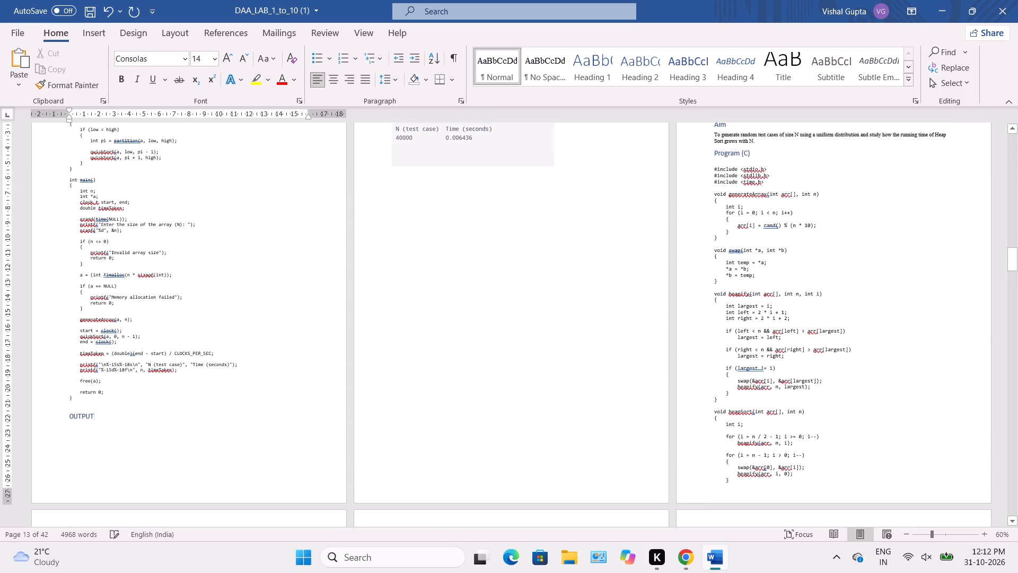
{"action": "key", "text": "Delete"}
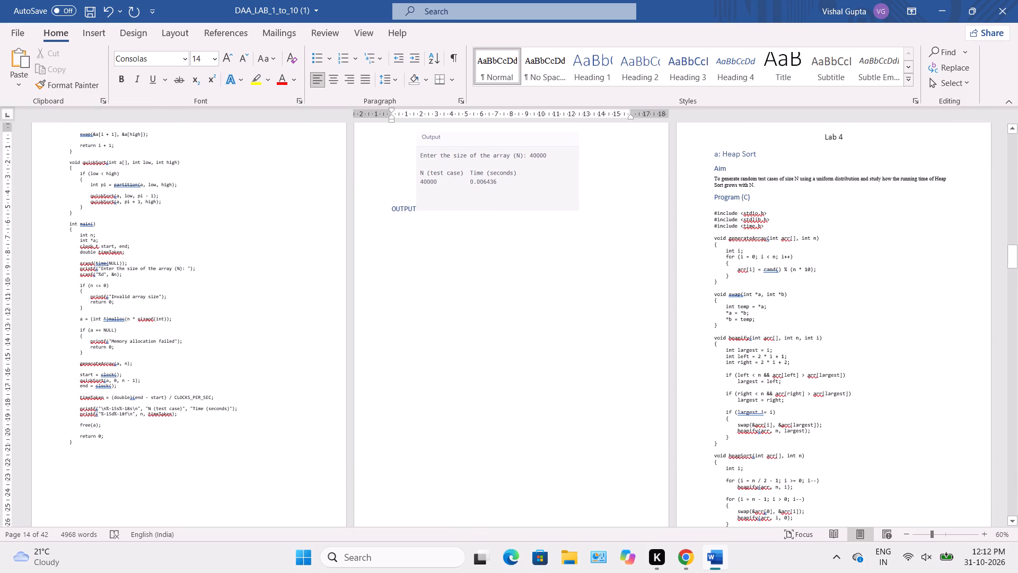
Pull the opening brace of Quick Sort's main() up onto the function's declaration line.
{"action": "left_click", "coordinate": [78, 237]}
{"action": "key", "text": "Up"}
{"action": "key", "text": "Left"}
{"action": "key", "text": "BackSpace"}
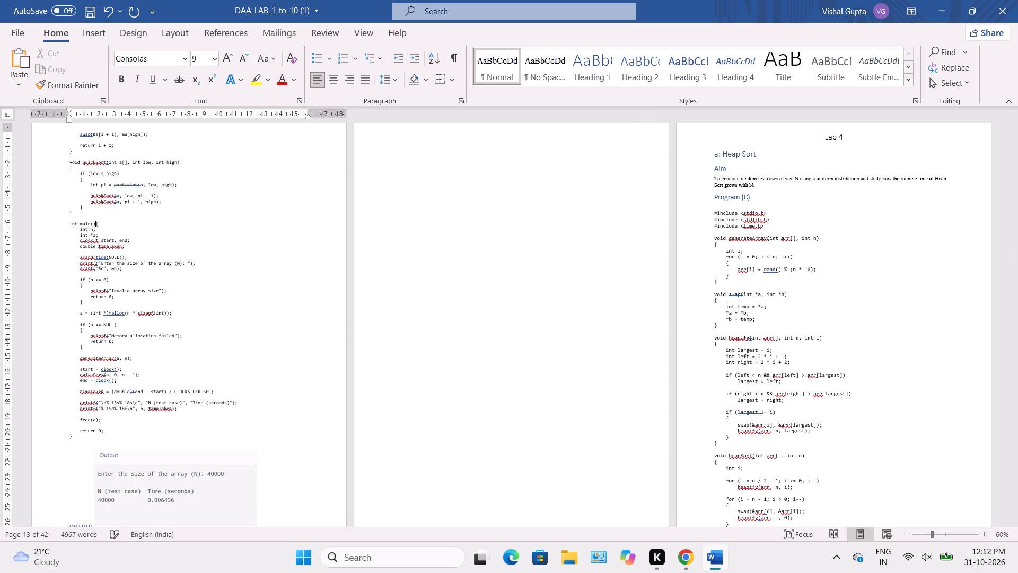
Pull the opening brace of the "if (n <= 0)" block in Quick Sort's main() up onto the condition line.
{"action": "key", "text": "Down"}
{"action": "key", "text": "Down"}
{"action": "key", "text": "Down"}
{"action": "key", "text": "Down"}
{"action": "key", "text": "Down"}
{"action": "key", "text": "Down"}
{"action": "key", "text": "Down"}
{"action": "key", "text": "Down"}
{"action": "key", "text": "Down"}
{"action": "key", "text": "Down"}
{"action": "key", "text": "Left"}
{"action": "key", "text": "Down"}
{"action": "key", "text": "Left"}
{"action": "key", "text": "BackSpace"}
{"action": "key", "text": "BackSpace"}
{"action": "key", "text": "BackSpace"}
{"action": "key", "text": "BackSpace"}
{"action": "key", "text": "BackSpace"}
Pull the opening brace of the "if (a == NULL)" block in Quick Sort's main() up onto the condition line.
{"action": "key", "text": "Down"}
{"action": "key", "text": "Down"}
{"action": "key", "text": "Down"}
{"action": "key", "text": "Down"}
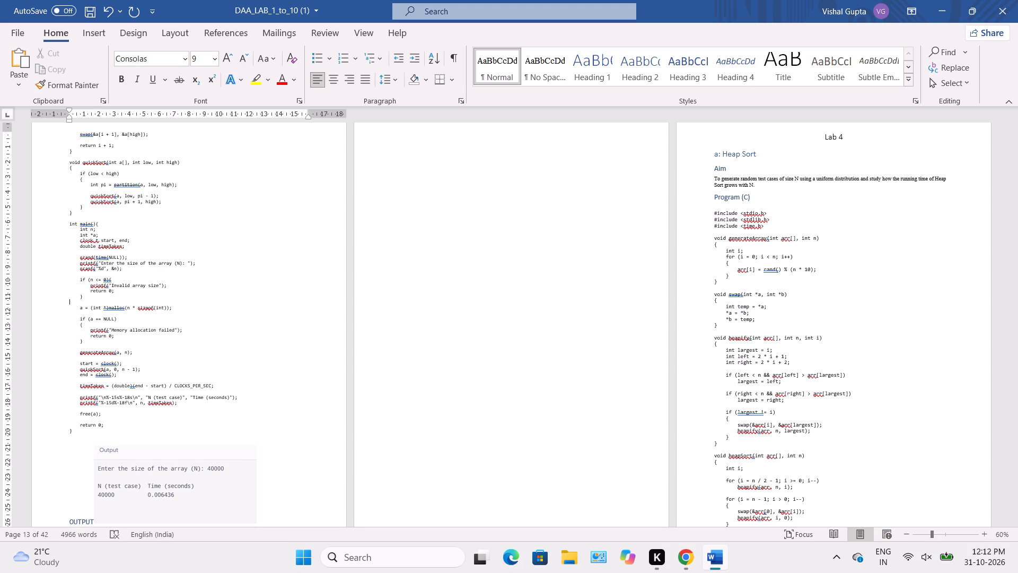
{"action": "key", "text": "Down"}
{"action": "key", "text": "Down"}
{"action": "key", "text": "Down"}
{"action": "key", "text": "Down"}
{"action": "key", "text": "Left"}
{"action": "key", "text": "BackSpace"}
{"action": "key", "text": "BackSpace"}
{"action": "key", "text": "BackSpace"}
{"action": "key", "text": "BackSpace"}
{"action": "key", "text": "BackSpace"}
Delete the blank line between generateArray(a, n) and start = clock() in Quick Sort's main().
{"action": "key", "text": "Down"}
{"action": "key", "text": "Down"}
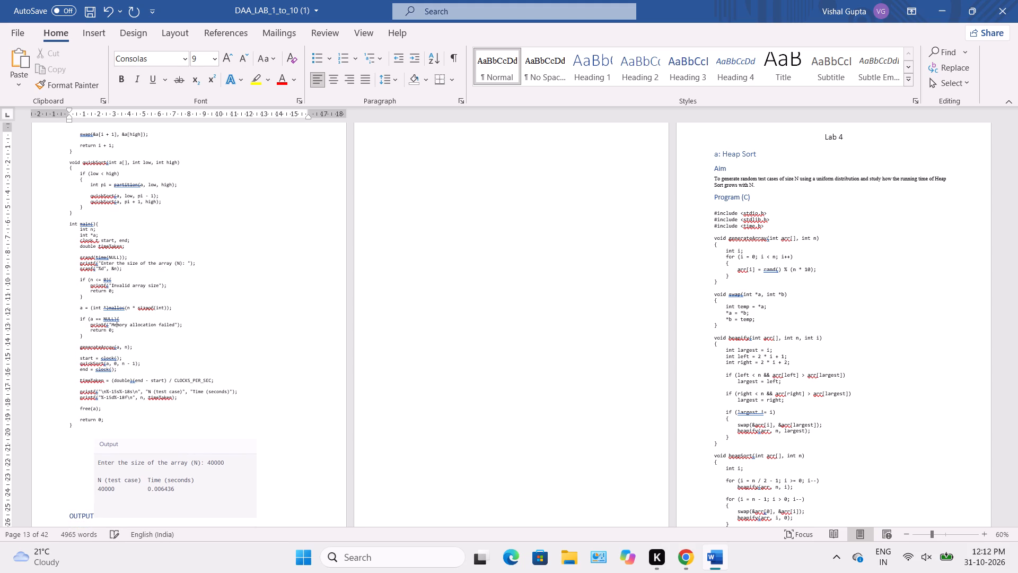
{"action": "key", "text": "Down"}
{"action": "key", "text": "Down"}
{"action": "key", "text": "Down"}
{"action": "key", "text": "Down"}
{"action": "key", "text": "BackSpace"}
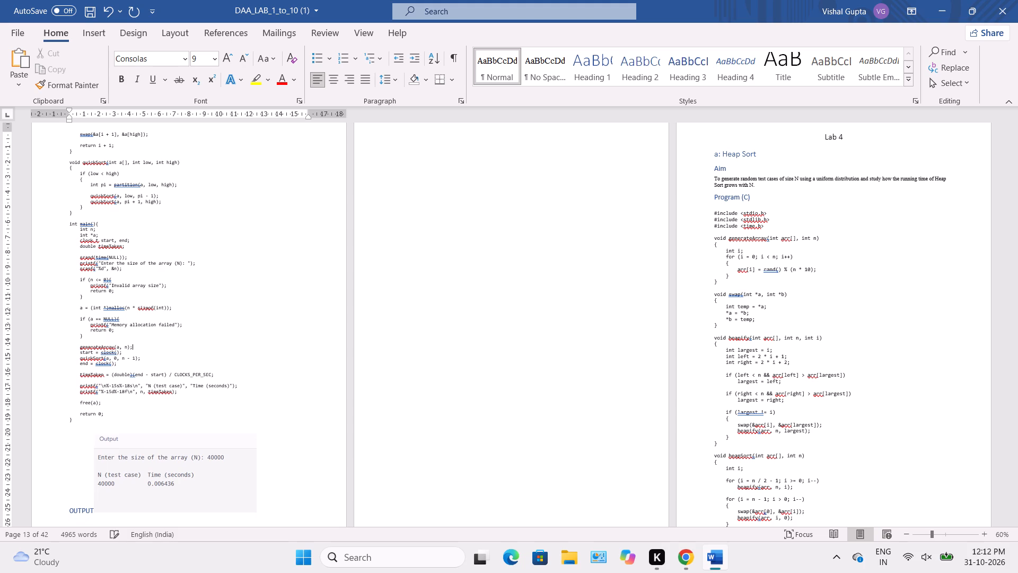
Pull the opening brace of the "if (low < high)" block in quickSort() up onto the condition line.
{"action": "key", "text": "Up"}
{"action": "key", "text": "Up"}
{"action": "key", "text": "Up"}
{"action": "key", "text": "Up"}
{"action": "key", "text": "Up"}
{"action": "key", "text": "Up"}
{"action": "key", "text": "Up"}
{"action": "key", "text": "Up"}
{"action": "key", "text": "Up"}
{"action": "key", "text": "Up"}
{"action": "key", "text": "Up"}
{"action": "key", "text": "Up"}
{"action": "key", "text": "Up"}
{"action": "key", "text": "Up"}
{"action": "key", "text": "Up"}
{"action": "key", "text": "Up"}
{"action": "key", "text": "Up"}
{"action": "key", "text": "Up"}
{"action": "key", "text": "Up"}
{"action": "key", "text": "Up"}
{"action": "key", "text": "Up"}
{"action": "key", "text": "Up"}
{"action": "key", "text": "Up"}
{"action": "key", "text": "Up"}
{"action": "key", "text": "Up"}
{"action": "key", "text": "Up"}
{"action": "key", "text": "Up"}
{"action": "key", "text": "Up"}
{"action": "key", "text": "Up"}
{"action": "key", "text": "Up"}
{"action": "key", "text": "Right"}
{"action": "key", "text": "Right"}
{"action": "key", "text": "Right"}
{"action": "key", "text": "Right"}
{"action": "key", "text": "BackSpace"}
{"action": "key", "text": "BackSpace"}
{"action": "key", "text": "BackSpace"}
{"action": "key", "text": "BackSpace"}
{"action": "key", "text": "BackSpace"}
Pull the opening brace of the quickSort() function up onto its declaration line.
{"action": "key", "text": "Up"}
{"action": "key", "text": "Left"}
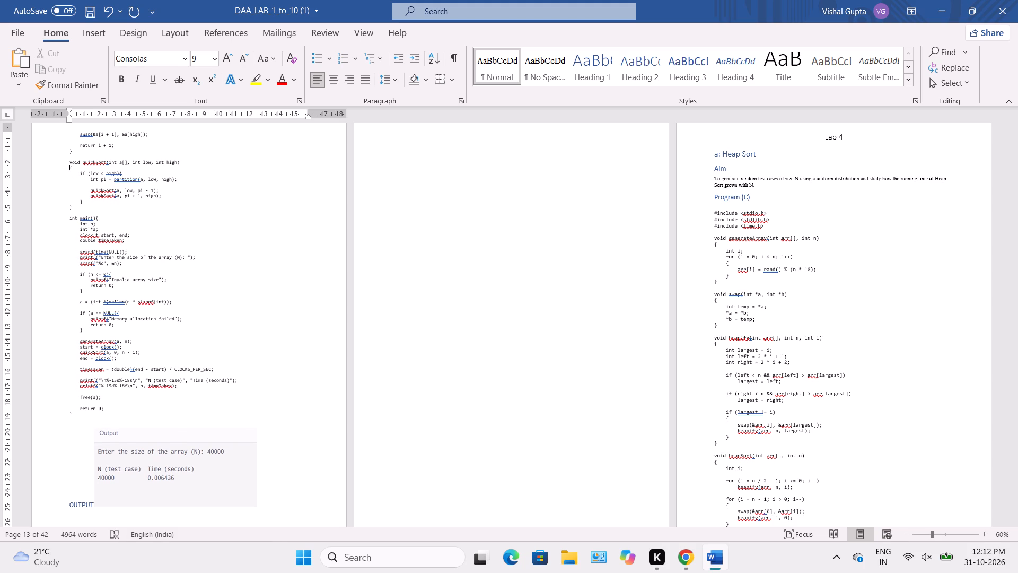
{"action": "key", "text": "BackSpace"}
Delete the blank line above "return i + 1;" in Quick Sort's partition function.
{"action": "key", "text": "Up"}
{"action": "key", "text": "Up"}
{"action": "key", "text": "Up"}
{"action": "key", "text": "Up"}
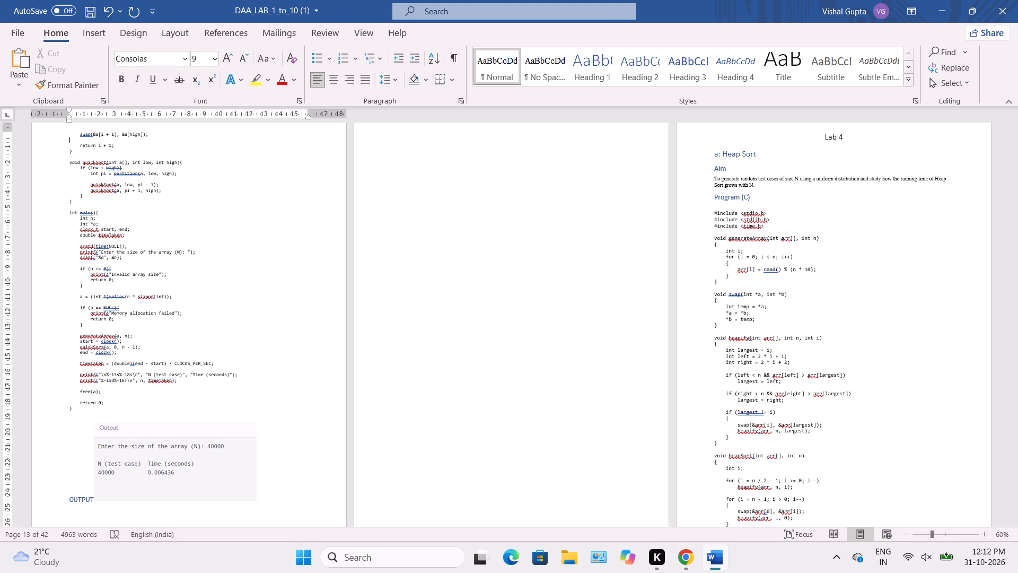
{"action": "key", "text": "BackSpace"}
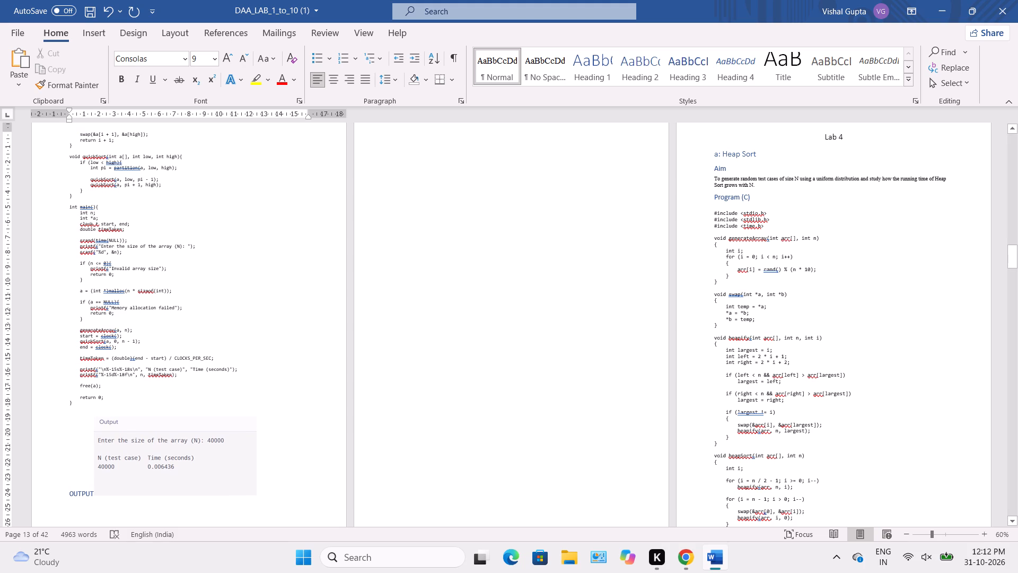
Set Quick Sort's output image to Tight text wrapping and move it just below the OUTPUT heading.
{"action": "scroll", "coordinate": [86, 375], "scroll_direction": "down", "scroll_amount": 2}
{"action": "left_click_drag", "start_coordinate": [125, 357], "coordinate": [140, 367]}
{"action": "left_click", "coordinate": [267, 325]}
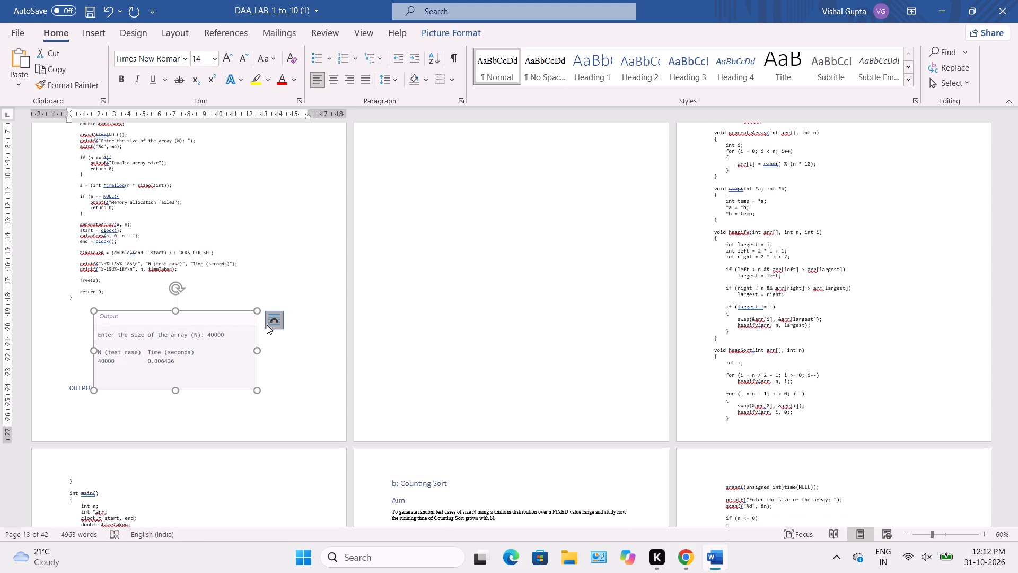
{"action": "left_click", "coordinate": [345, 406]}
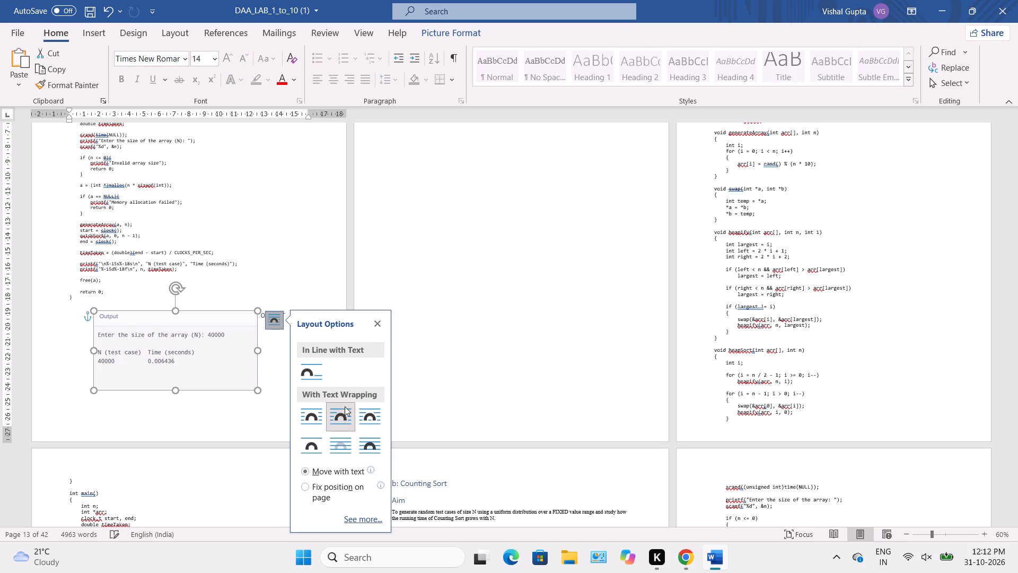
{"action": "left_click_drag", "start_coordinate": [170, 354], "coordinate": [209, 358]}
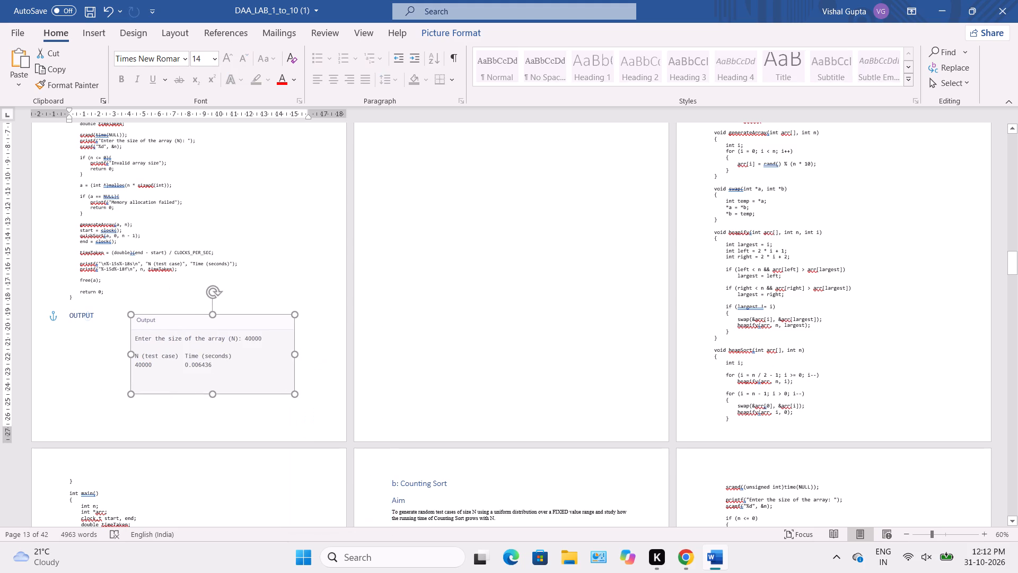
{"action": "left_click_drag", "start_coordinate": [209, 358], "coordinate": [192, 369]}
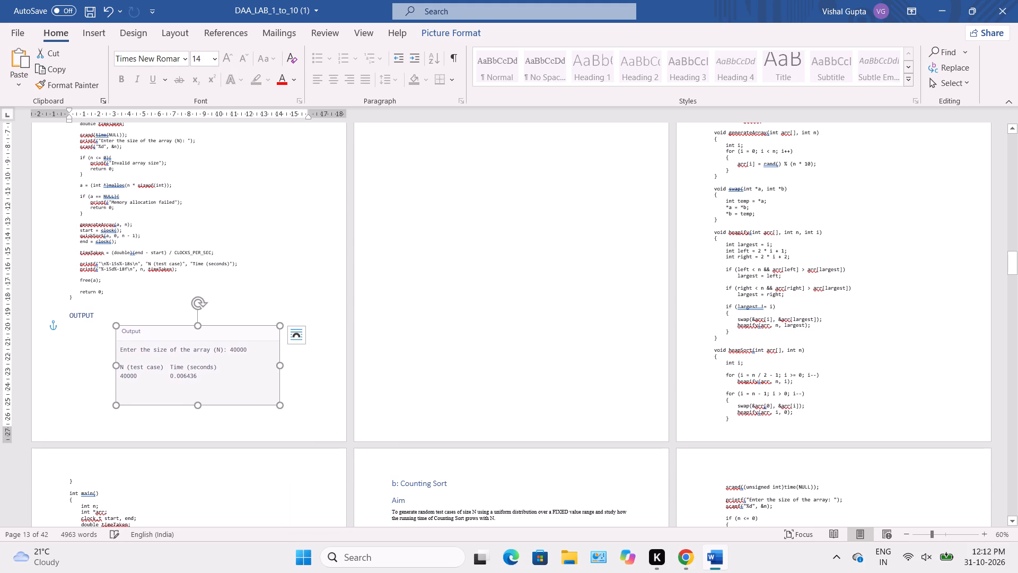
Insert a blank line between the end of Quick Sort's code and its OUTPUT heading.
{"action": "left_click", "coordinate": [93, 305]}
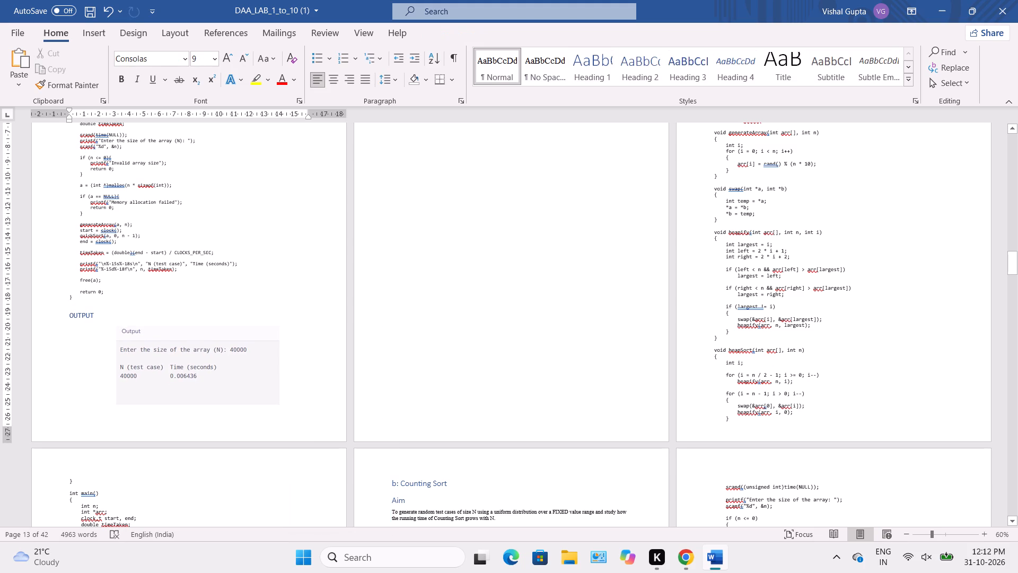
{"action": "key", "text": "Return"}
Centre Quick Sort's output image horizontally on the page, close beneath the OUTPUT heading.
{"action": "left_click", "coordinate": [156, 355]}
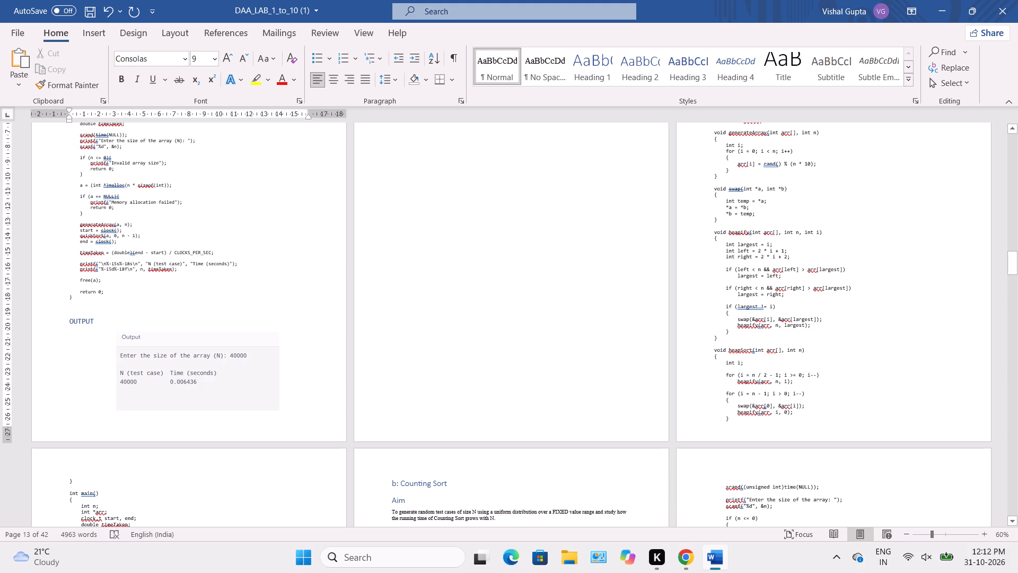
{"action": "left_click_drag", "start_coordinate": [180, 365], "coordinate": [168, 359]}
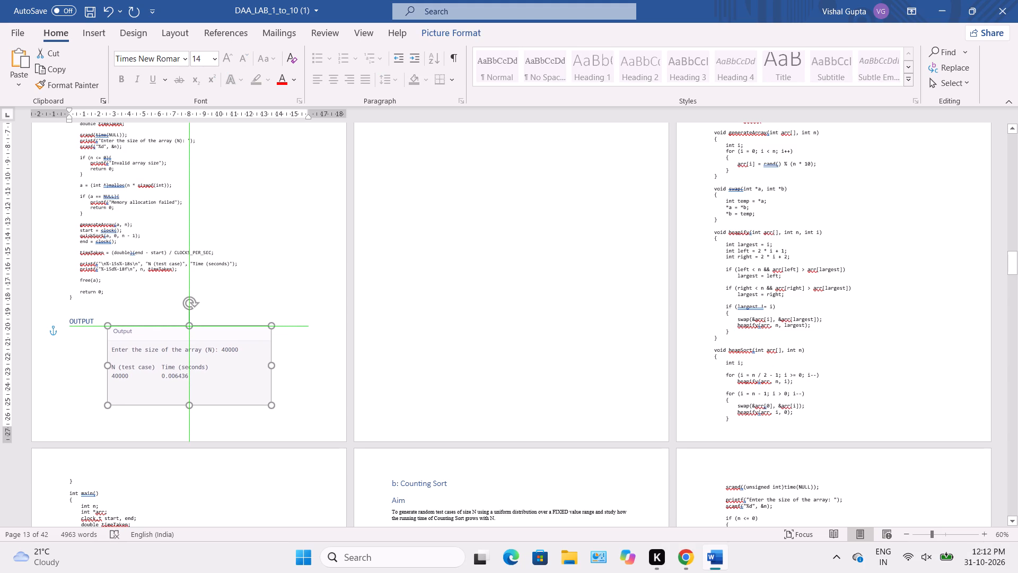
{"action": "left_click_drag", "start_coordinate": [168, 359], "coordinate": [170, 359]}
Remove the blank page between Quick Sort's output and Lab 4 by deleting the empty paragraphs and surplus break.
{"action": "left_click", "coordinate": [463, 320]}
{"action": "scroll", "coordinate": [463, 320], "scroll_direction": "up", "scroll_amount": 1}
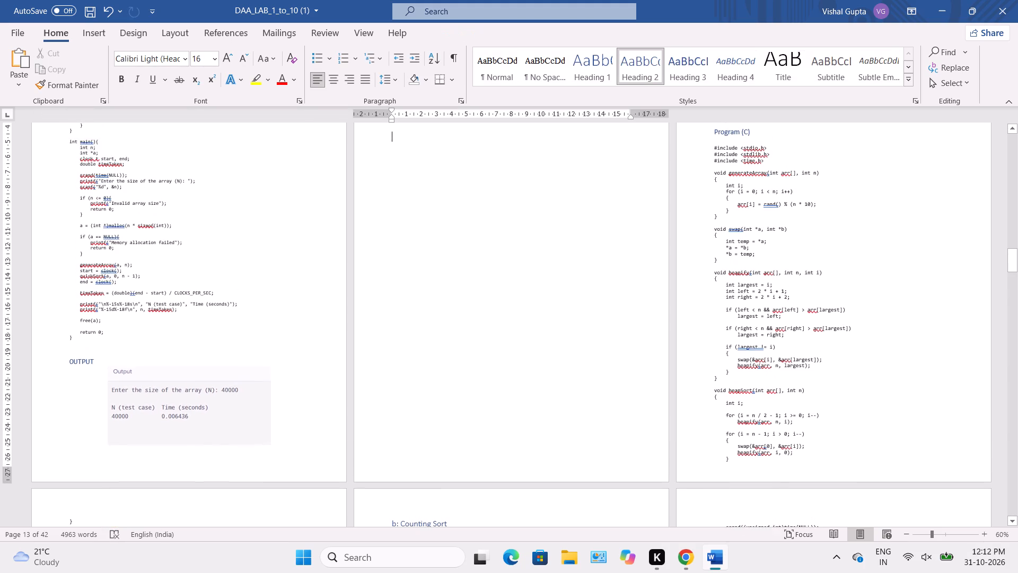
{"action": "scroll", "coordinate": [463, 320], "scroll_direction": "up", "scroll_amount": 1}
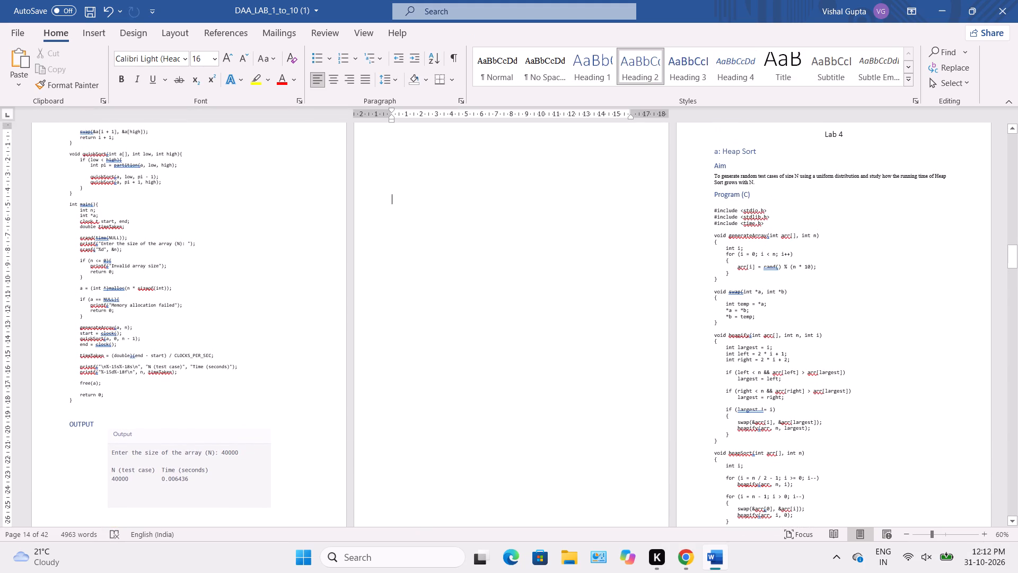
{"action": "key", "text": "Delete"}
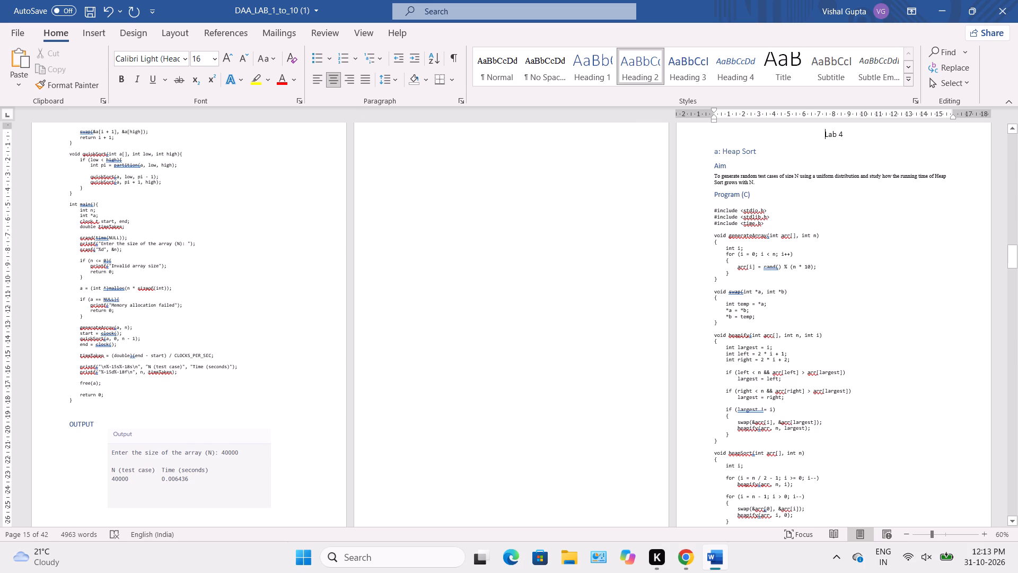
{"action": "left_click", "coordinate": [440, 418]}
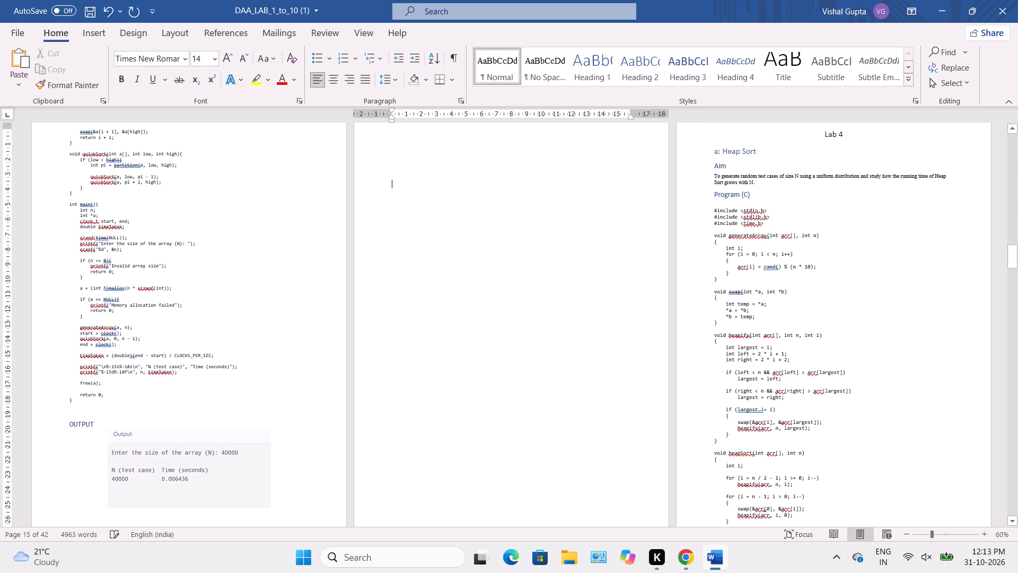
{"action": "left_click", "coordinate": [280, 497]}
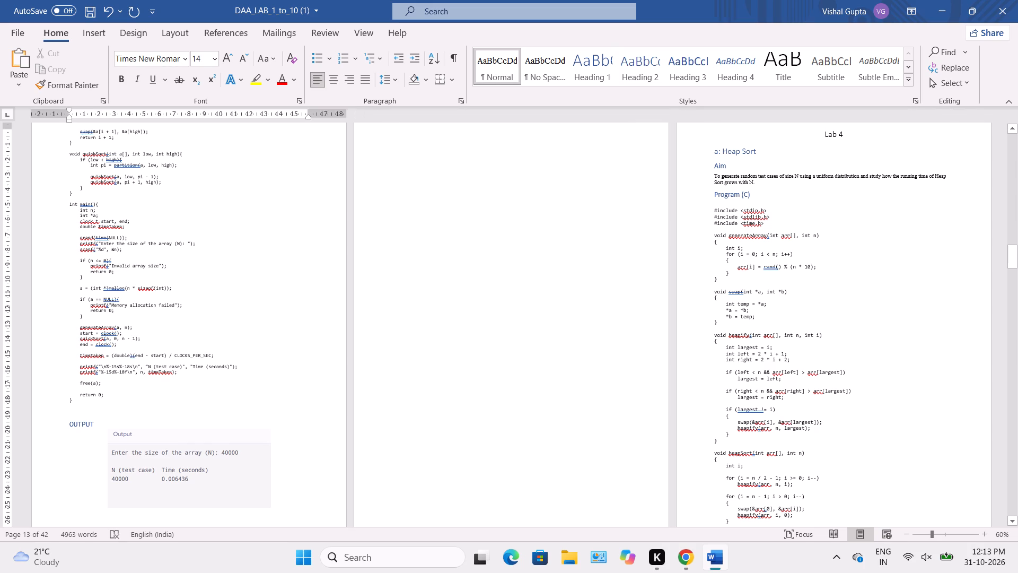
{"action": "key", "text": "Delete"}
{"action": "key", "text": "Delete"}
{"action": "key", "text": "Delete"}
{"action": "key", "text": "Delete"}
{"action": "key", "text": "Delete"}
{"action": "key", "text": "Delete"}
{"action": "key", "text": "Delete"}
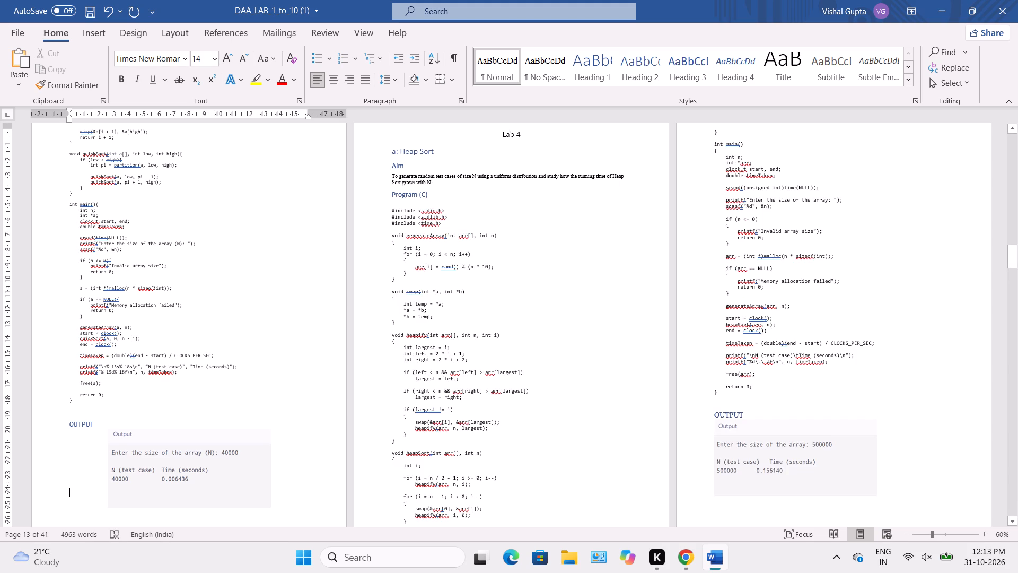
{"action": "scroll", "coordinate": [469, 410], "scroll_direction": "down", "scroll_amount": 2}
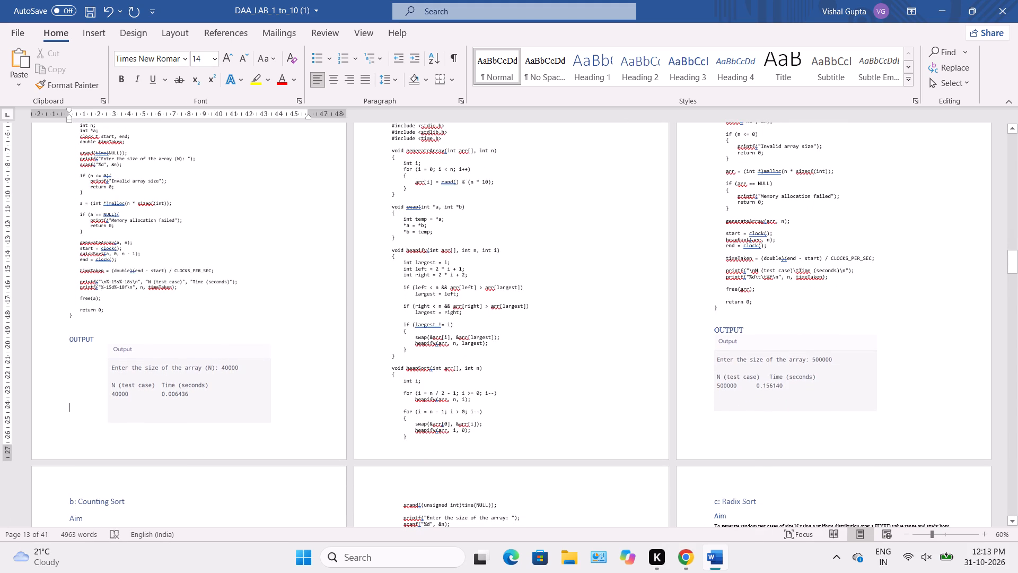
Set Heap Sort's output image, beneath its OUTPUT heading in Lab 4, to Tight text wrapping.
{"action": "scroll", "coordinate": [546, 390], "scroll_direction": "up", "scroll_amount": 1}
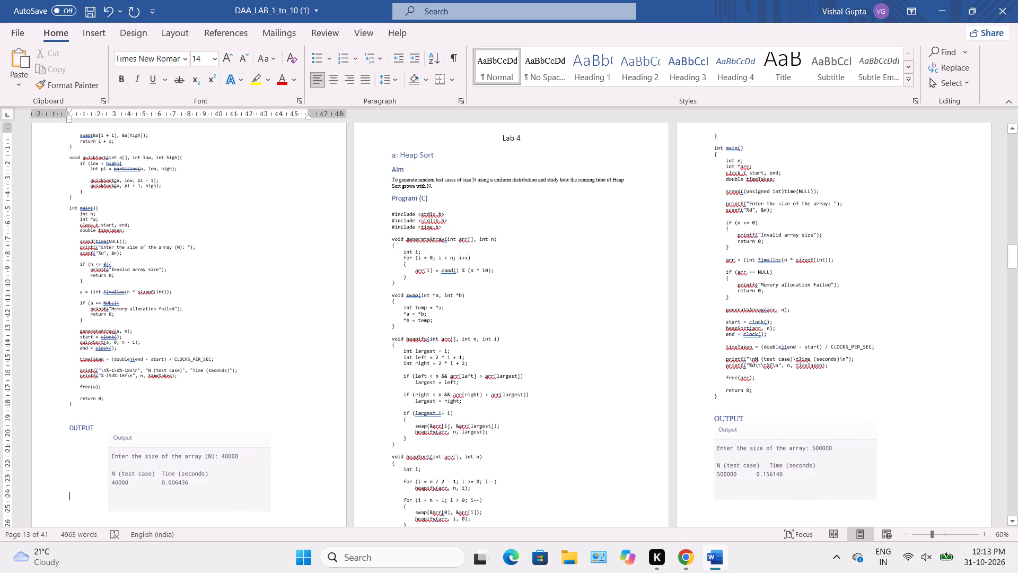
{"action": "scroll", "coordinate": [546, 390], "scroll_direction": "up", "scroll_amount": 1}
{"action": "scroll", "coordinate": [546, 390], "scroll_direction": "down", "scroll_amount": 1}
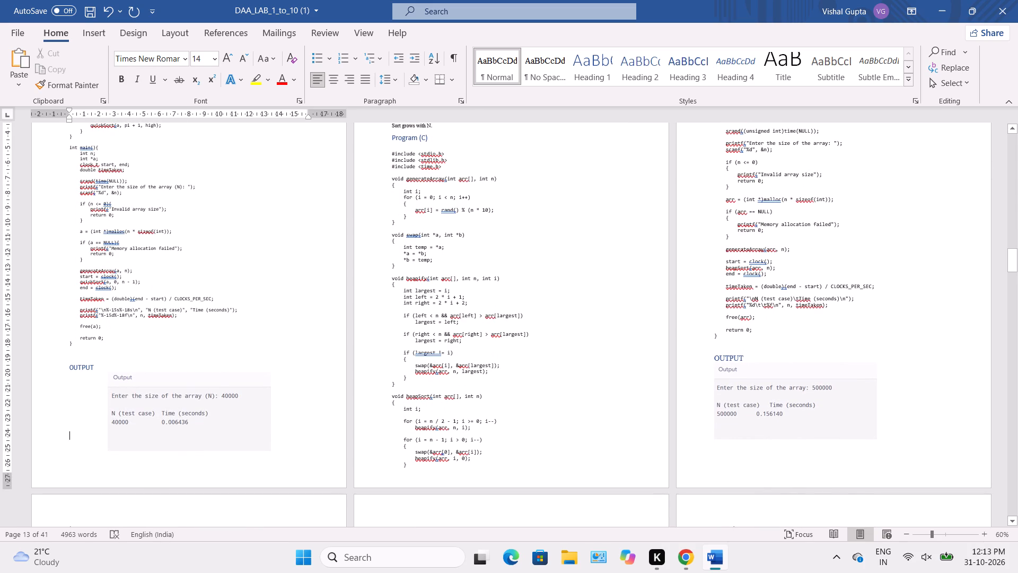
{"action": "scroll", "coordinate": [546, 390], "scroll_direction": "up", "scroll_amount": 1}
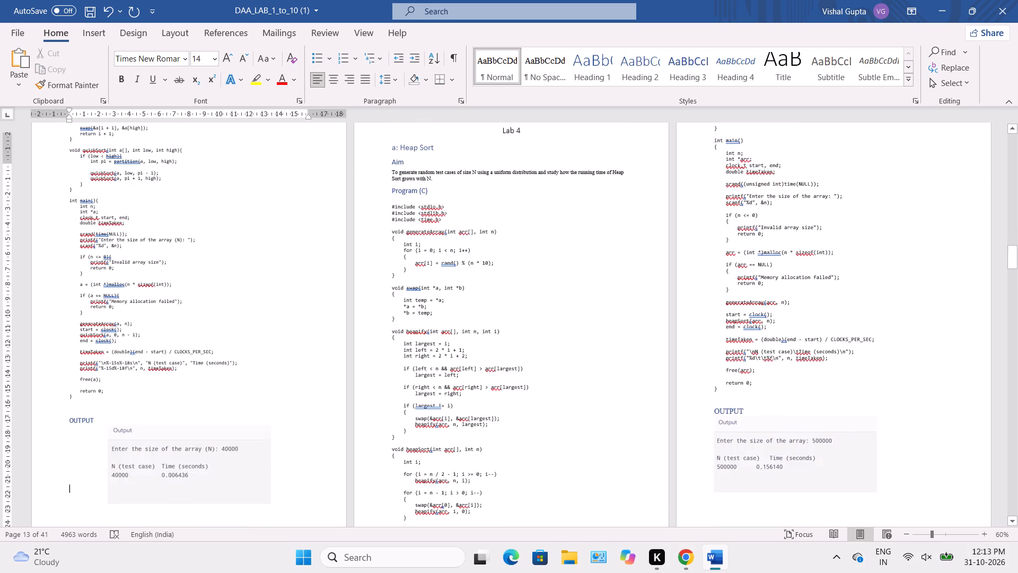
{"action": "scroll", "coordinate": [546, 390], "scroll_direction": "up", "scroll_amount": 1}
{"action": "scroll", "coordinate": [546, 390], "scroll_direction": "down", "scroll_amount": 2}
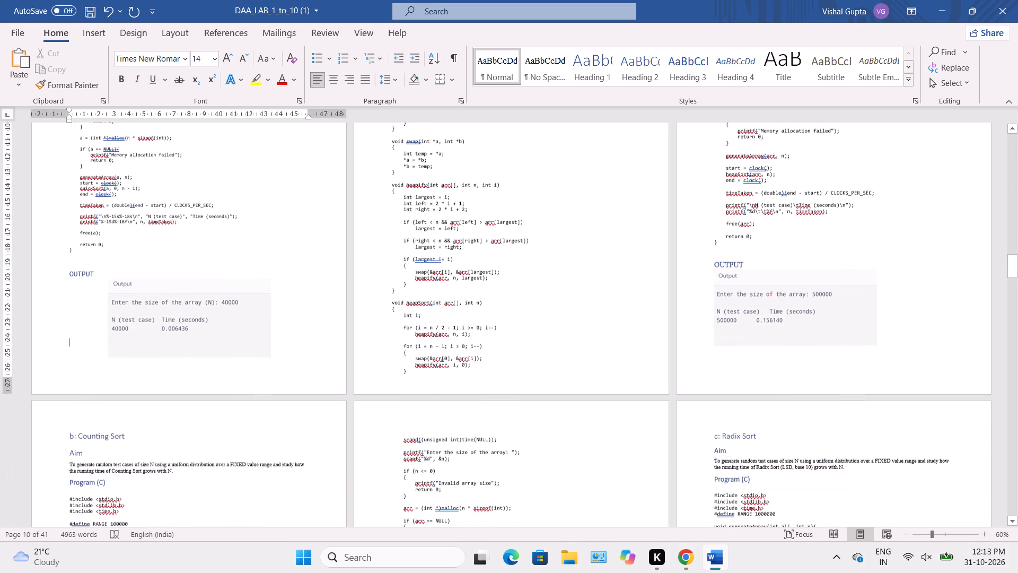
{"action": "scroll", "coordinate": [546, 390], "scroll_direction": "down", "scroll_amount": 1}
{"action": "left_click", "coordinate": [846, 317]}
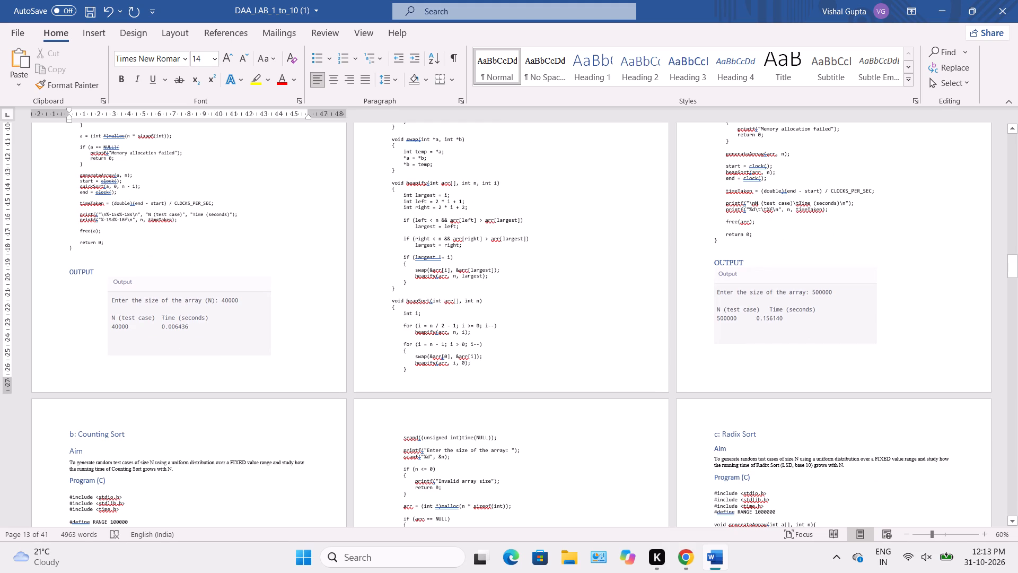
{"action": "left_click_drag", "start_coordinate": [813, 306], "coordinate": [841, 314]}
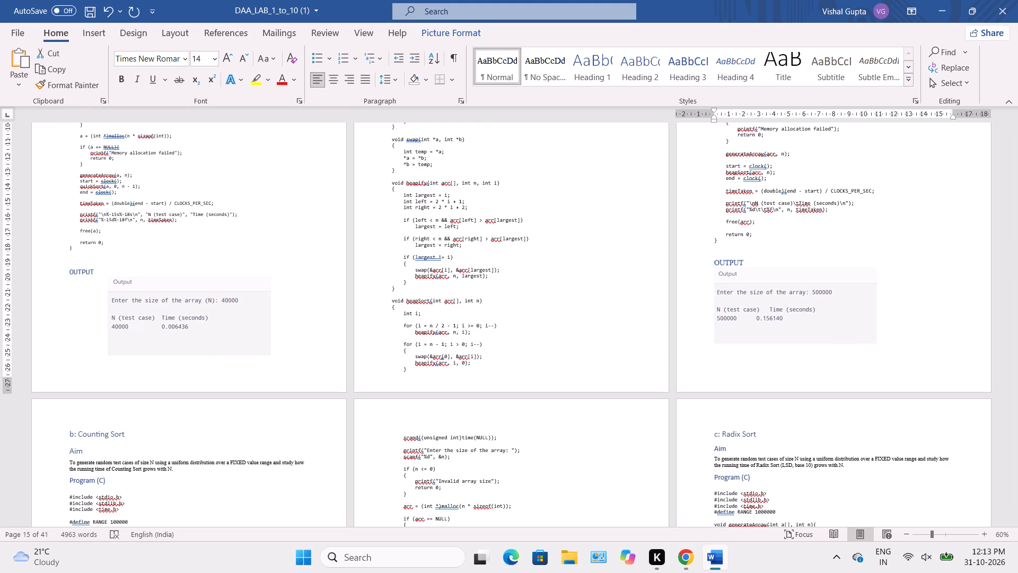
{"action": "left_click", "coordinate": [898, 277]}
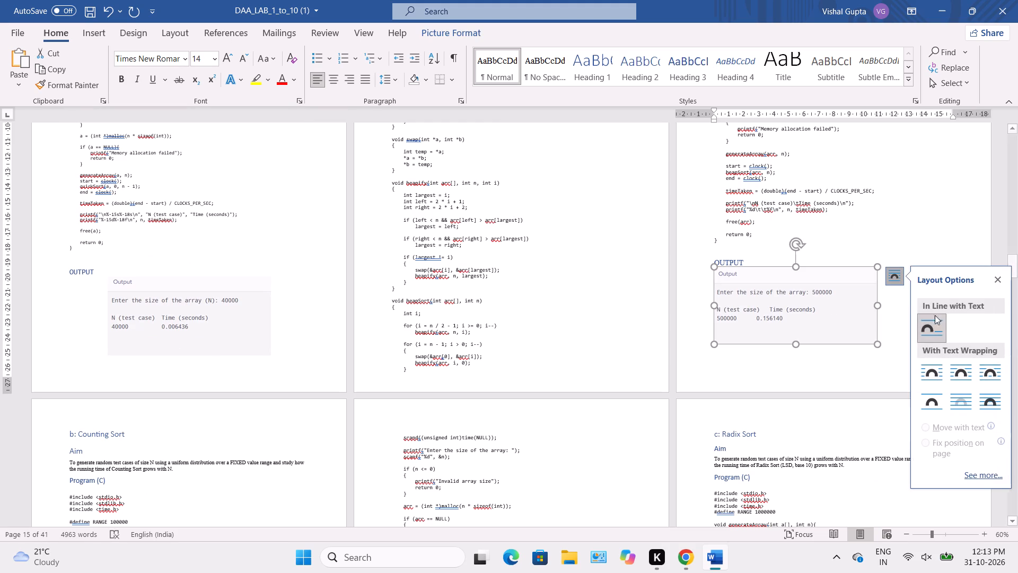
{"action": "left_click", "coordinate": [961, 367]}
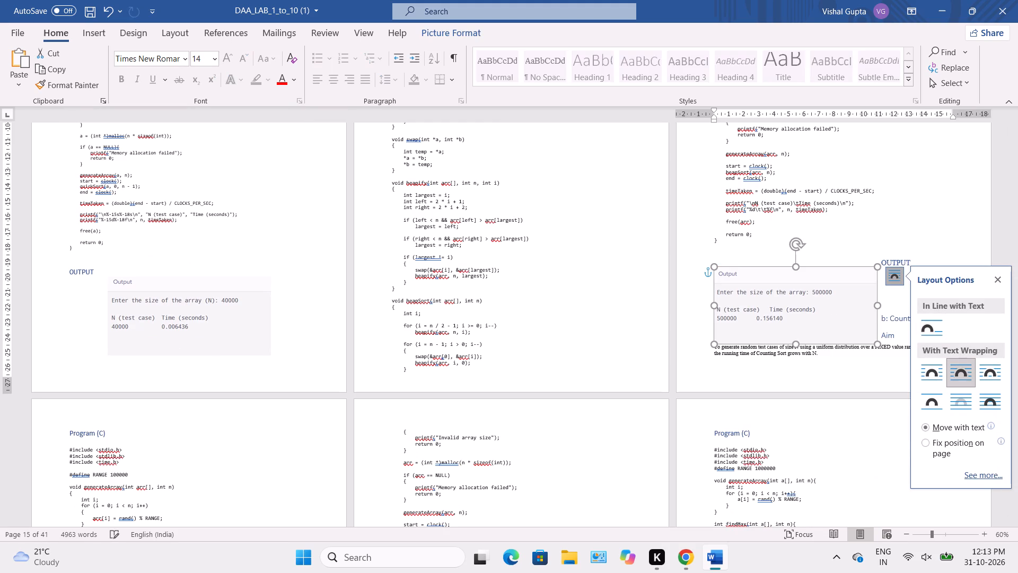
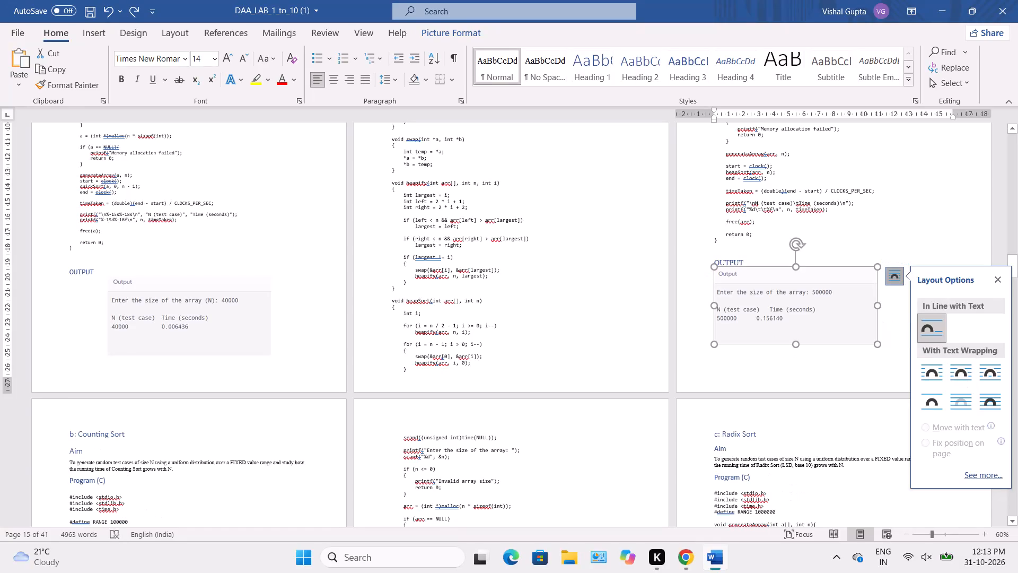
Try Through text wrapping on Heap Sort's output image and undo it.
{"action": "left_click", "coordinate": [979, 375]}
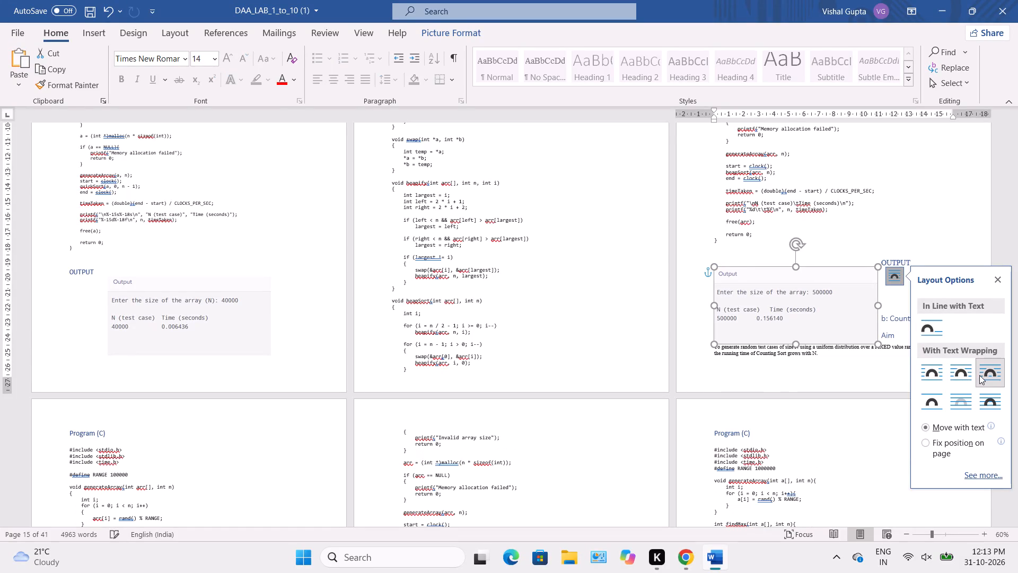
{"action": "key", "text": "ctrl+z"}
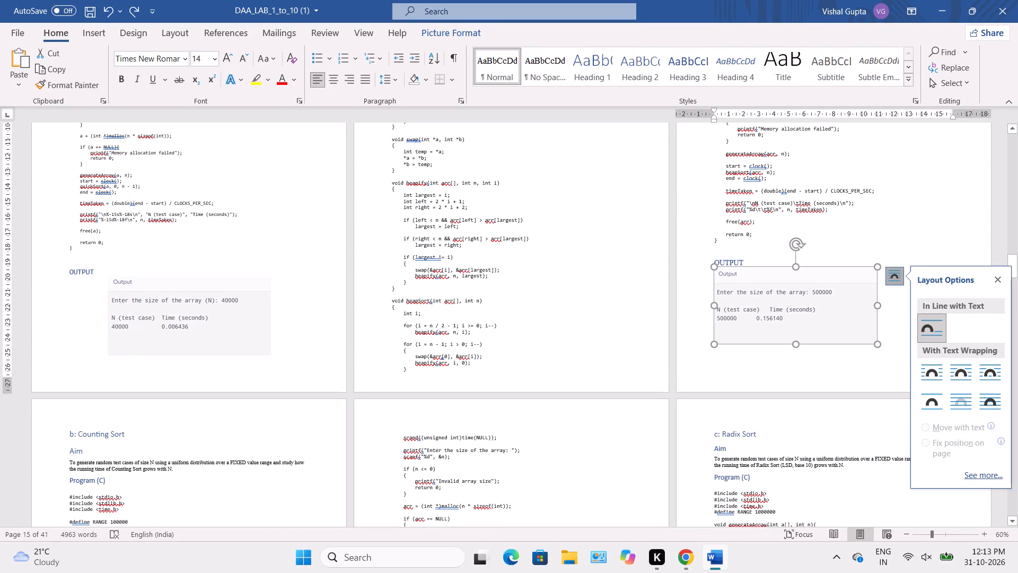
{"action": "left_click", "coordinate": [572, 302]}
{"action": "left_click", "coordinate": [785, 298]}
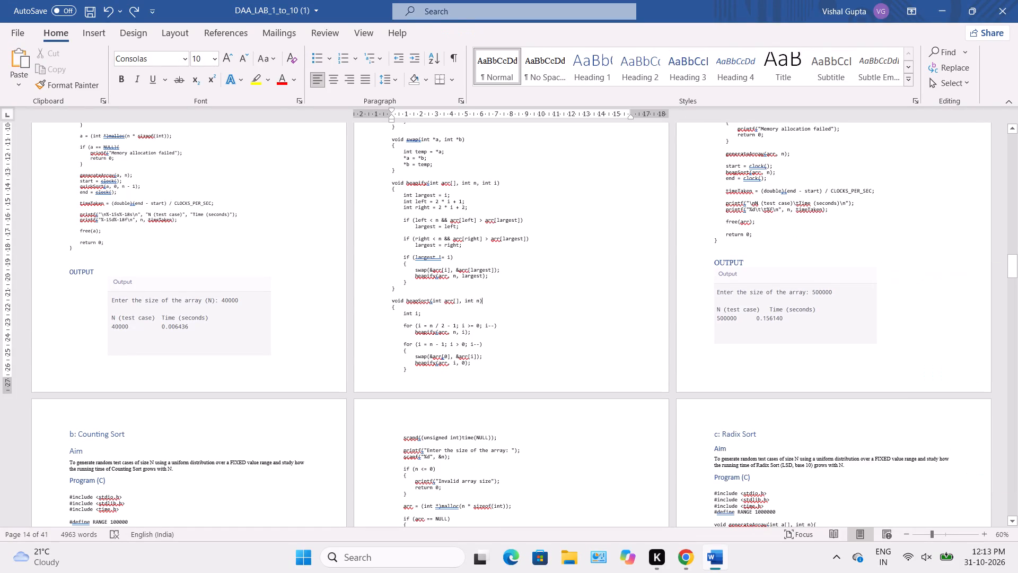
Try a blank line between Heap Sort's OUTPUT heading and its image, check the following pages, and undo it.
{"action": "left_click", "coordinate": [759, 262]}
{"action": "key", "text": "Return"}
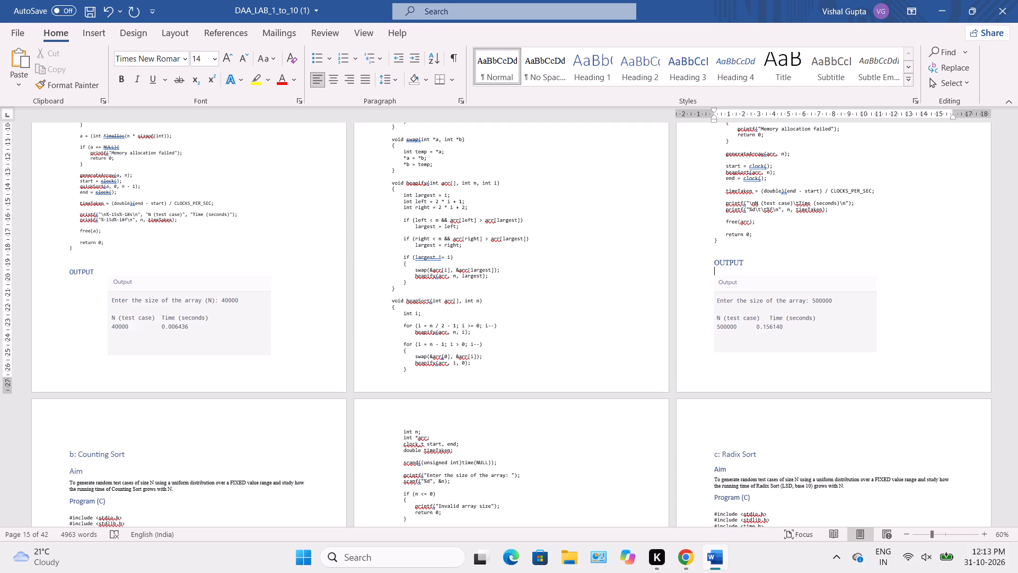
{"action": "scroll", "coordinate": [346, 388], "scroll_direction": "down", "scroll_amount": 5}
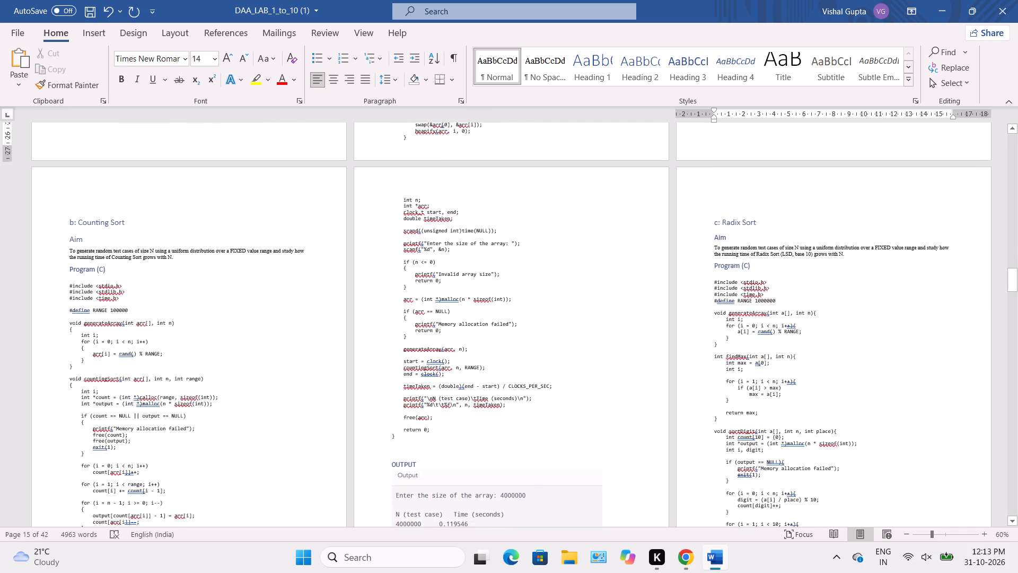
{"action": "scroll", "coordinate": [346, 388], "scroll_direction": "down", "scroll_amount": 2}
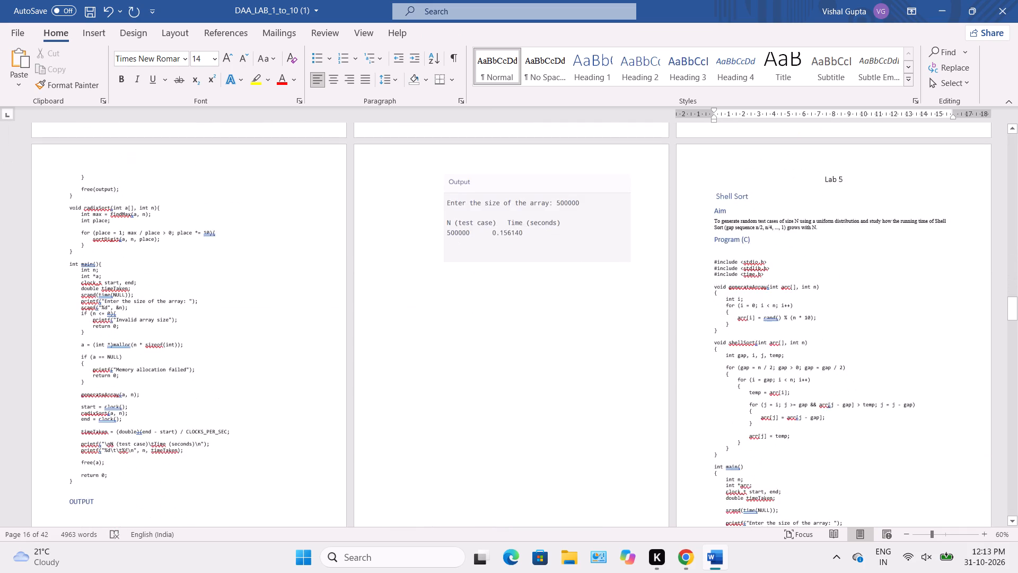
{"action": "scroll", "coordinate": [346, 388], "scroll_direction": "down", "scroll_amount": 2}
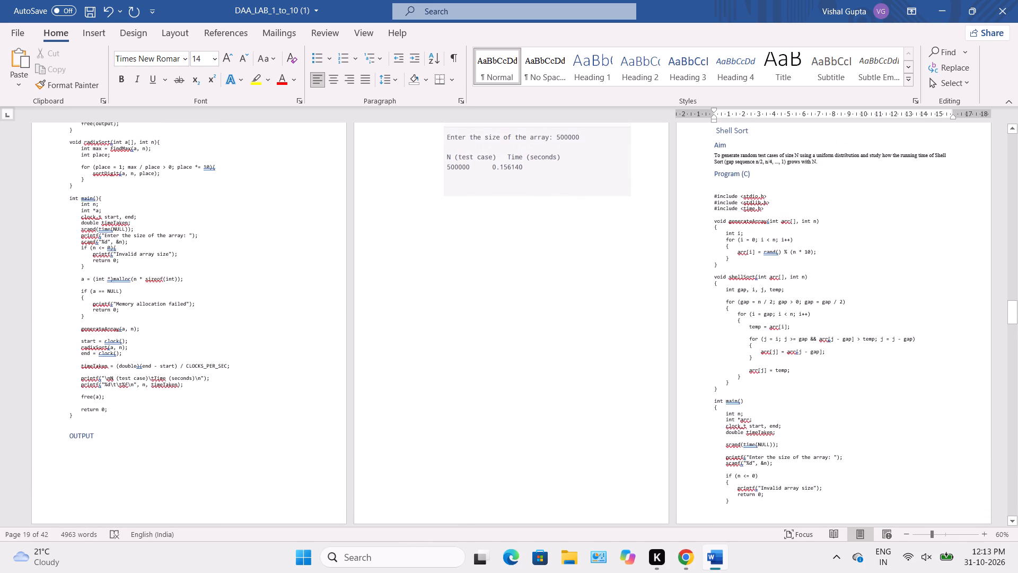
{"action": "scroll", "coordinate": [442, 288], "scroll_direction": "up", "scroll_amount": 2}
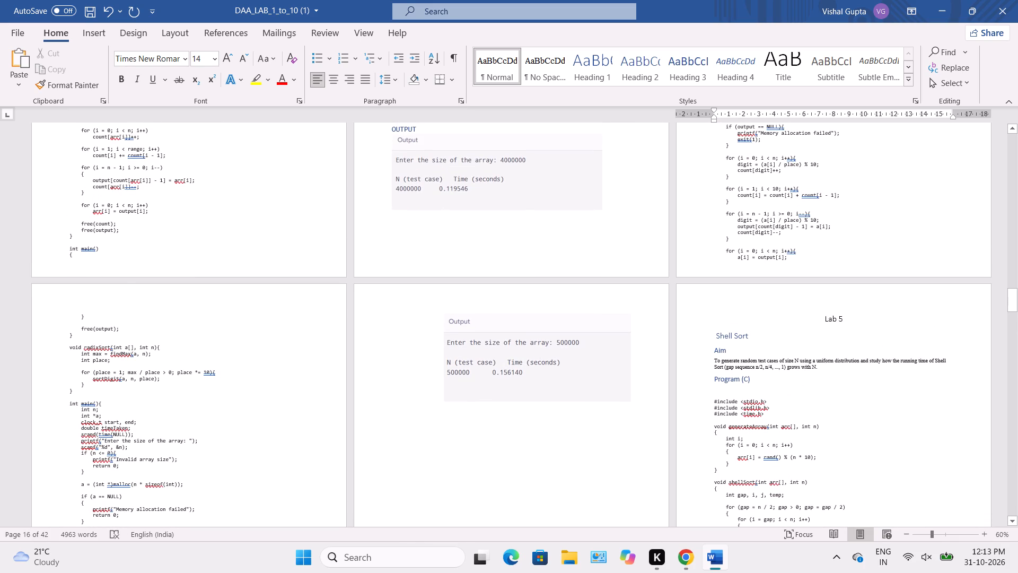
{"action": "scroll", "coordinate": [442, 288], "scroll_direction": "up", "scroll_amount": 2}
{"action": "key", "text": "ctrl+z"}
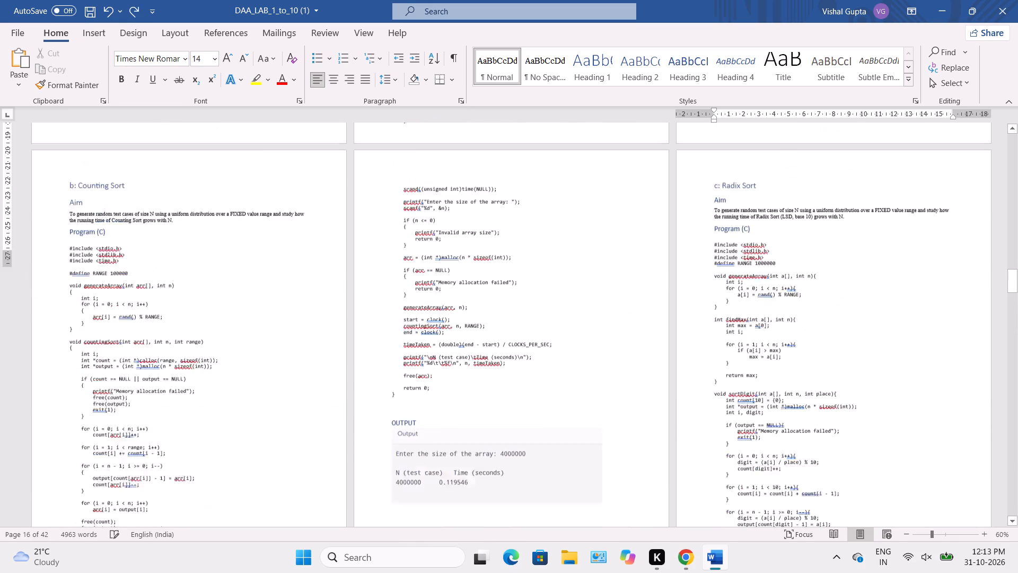
Review the page layout from Counting Sort in Lab 4 through Lab 10, checking programs, OUTPUT headings and output images.
{"action": "scroll", "coordinate": [442, 288], "scroll_direction": "down", "scroll_amount": 6}
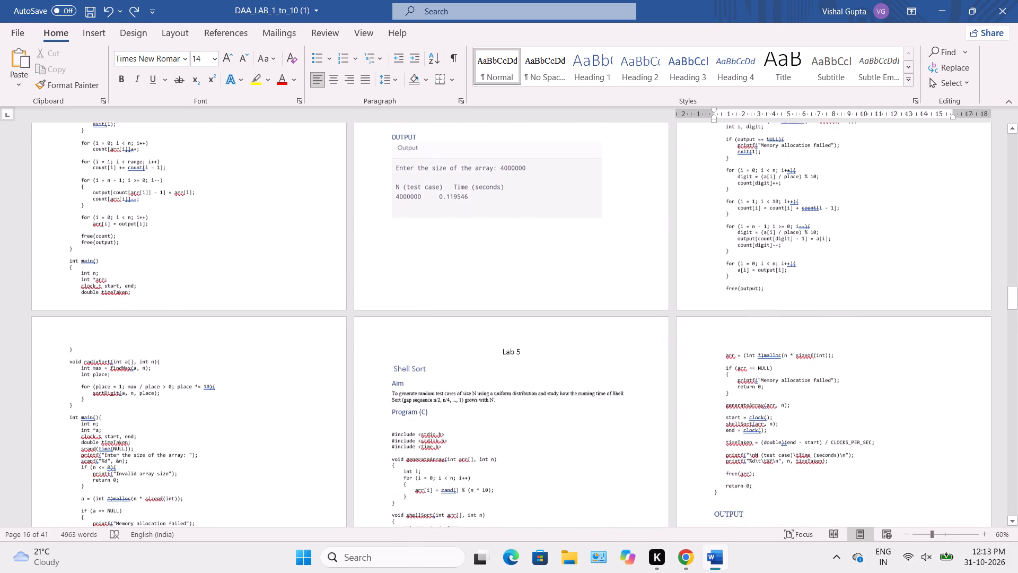
{"action": "scroll", "coordinate": [442, 288], "scroll_direction": "down", "scroll_amount": 5}
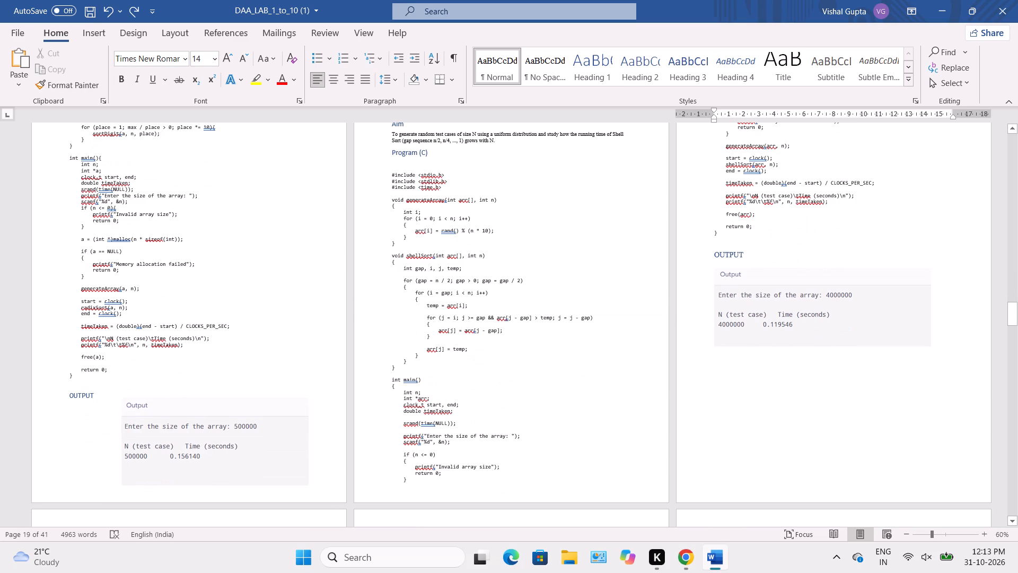
{"action": "scroll", "coordinate": [442, 288], "scroll_direction": "up", "scroll_amount": 4}
{"action": "scroll", "coordinate": [442, 288], "scroll_direction": "down", "scroll_amount": 8}
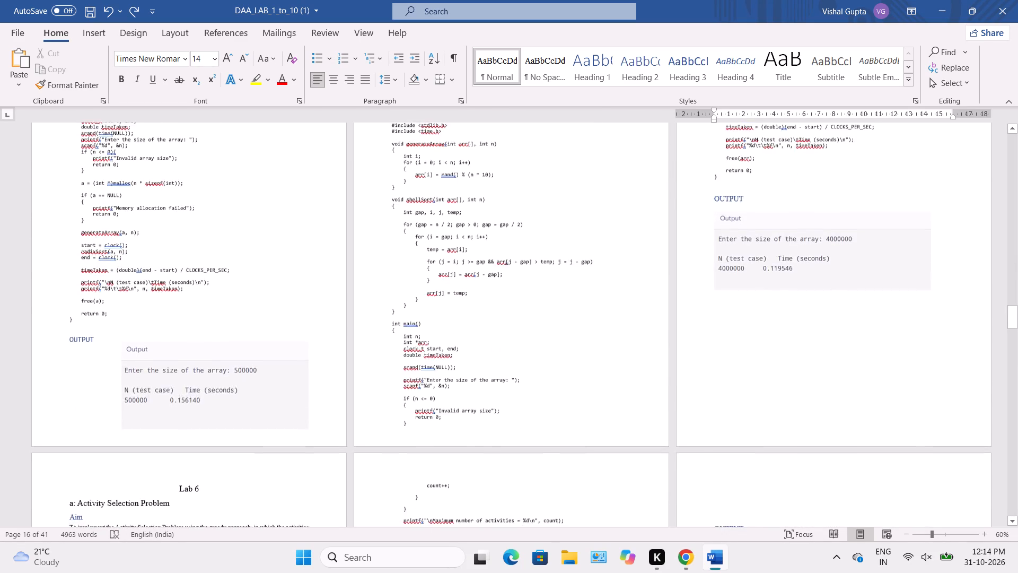
{"action": "scroll", "coordinate": [442, 288], "scroll_direction": "down", "scroll_amount": 15}
{"action": "scroll", "coordinate": [442, 288], "scroll_direction": "up", "scroll_amount": 7}
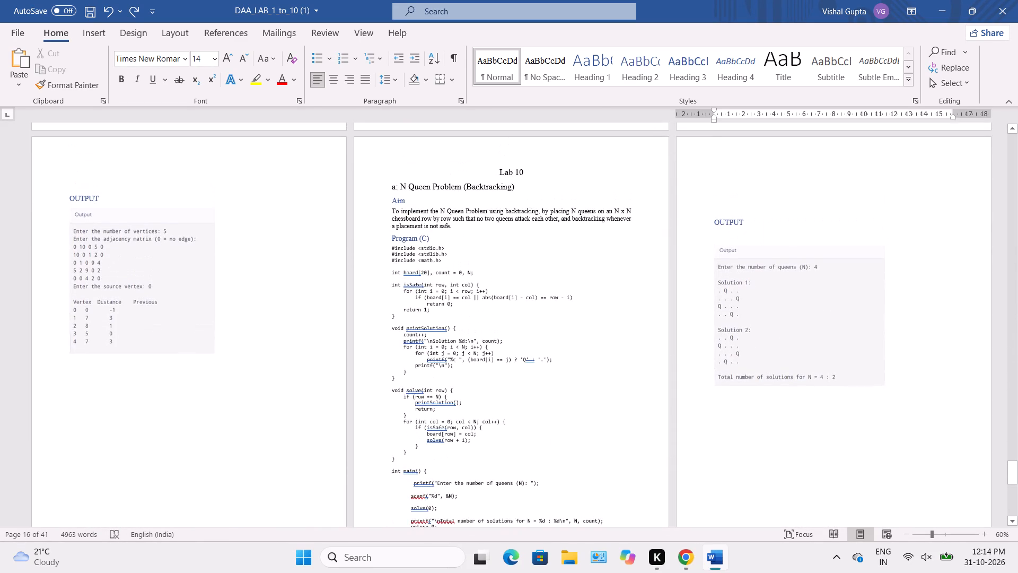
{"action": "scroll", "coordinate": [442, 288], "scroll_direction": "up", "scroll_amount": 3}
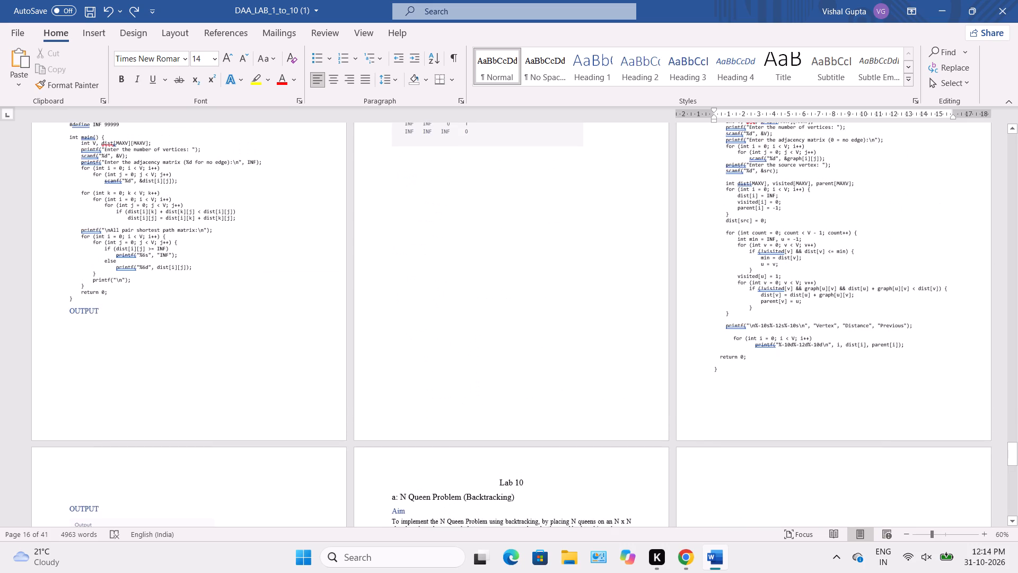
{"action": "scroll", "coordinate": [442, 288], "scroll_direction": "up", "scroll_amount": 1}
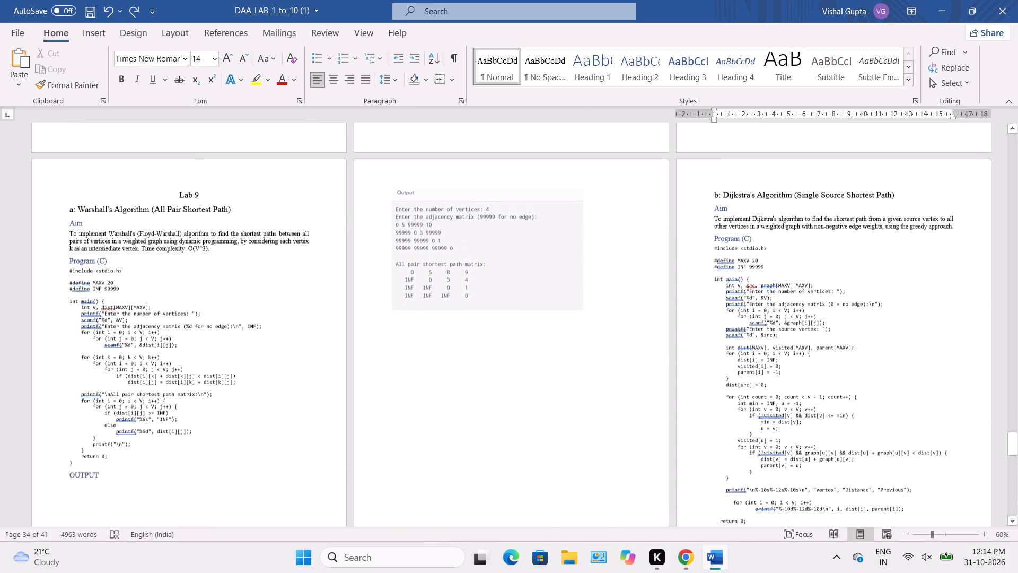
{"action": "scroll", "coordinate": [442, 288], "scroll_direction": "up", "scroll_amount": 1}
{"action": "scroll", "coordinate": [442, 288], "scroll_direction": "down", "scroll_amount": 1}
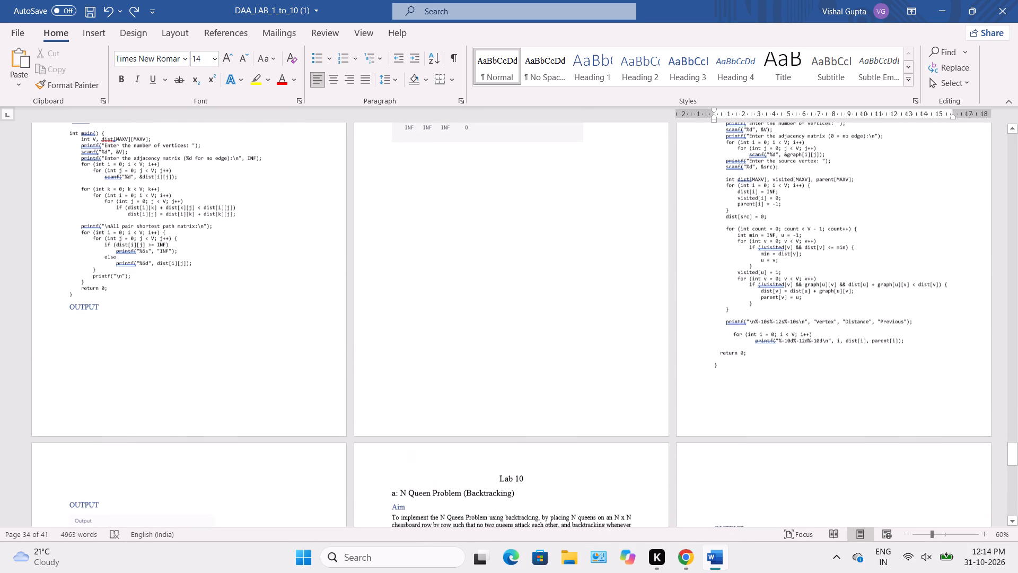
Insert blank lines in Dijkstra's program after both for (int v...) lines, after visited[u] = 1; and after the last parent[v] = u;.
{"action": "left_click", "coordinate": [823, 241]}
{"action": "key", "text": "Return"}
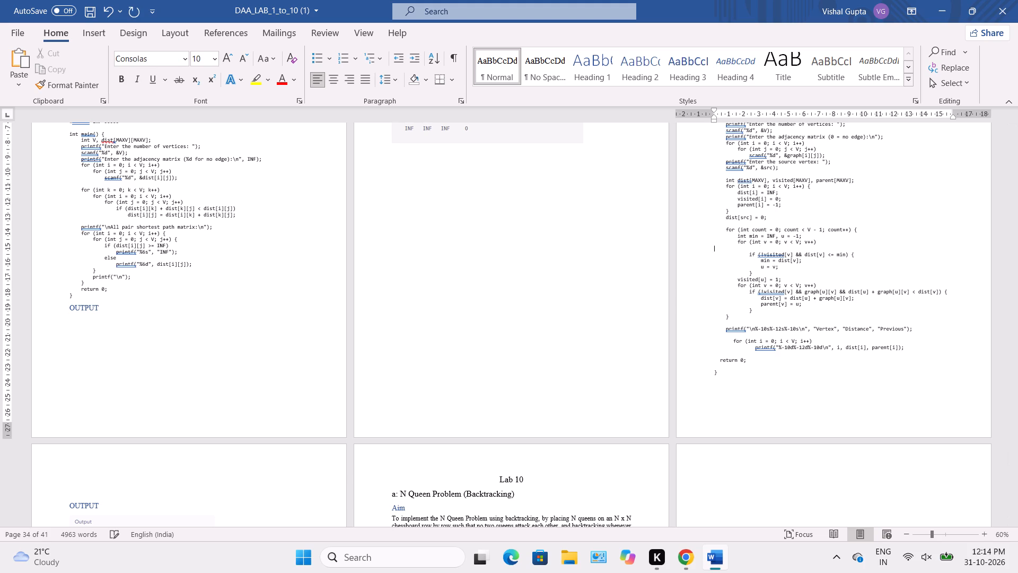
{"action": "left_click", "coordinate": [823, 282]}
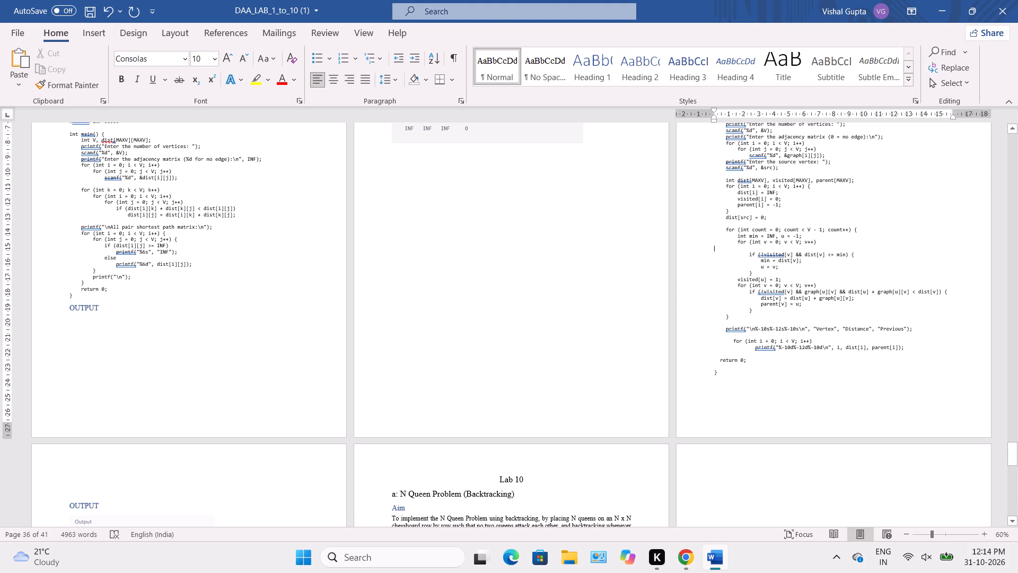
{"action": "key", "text": "Return"}
{"action": "left_click", "coordinate": [827, 286]}
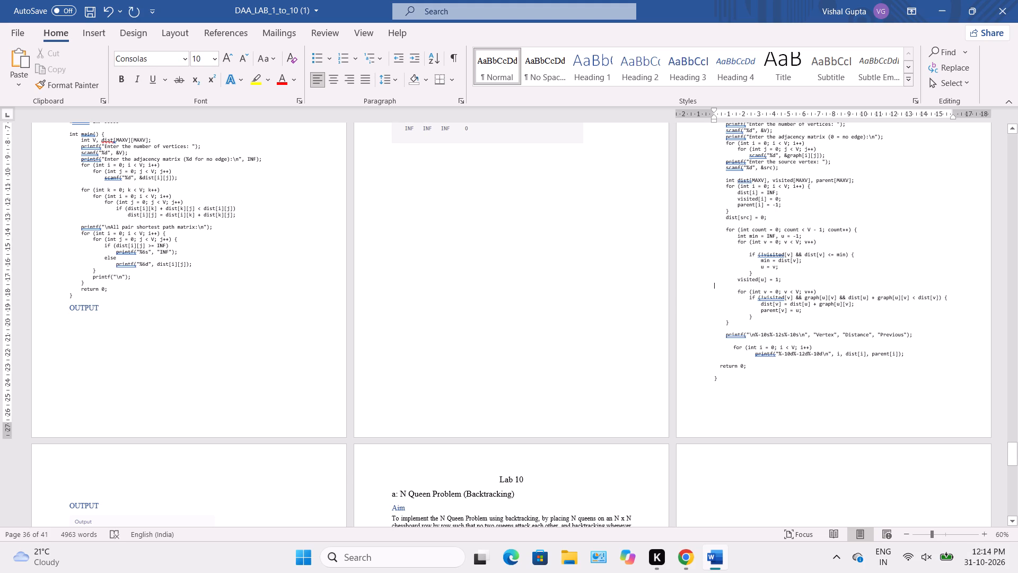
{"action": "left_click", "coordinate": [836, 294]}
{"action": "key", "text": "Return"}
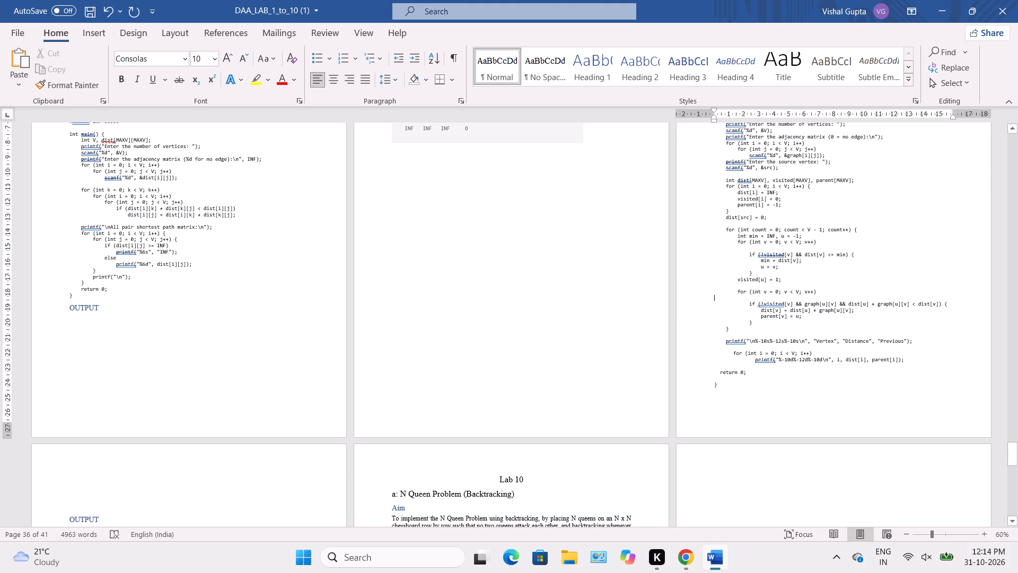
{"action": "left_click", "coordinate": [829, 316]}
{"action": "key", "text": "Return"}
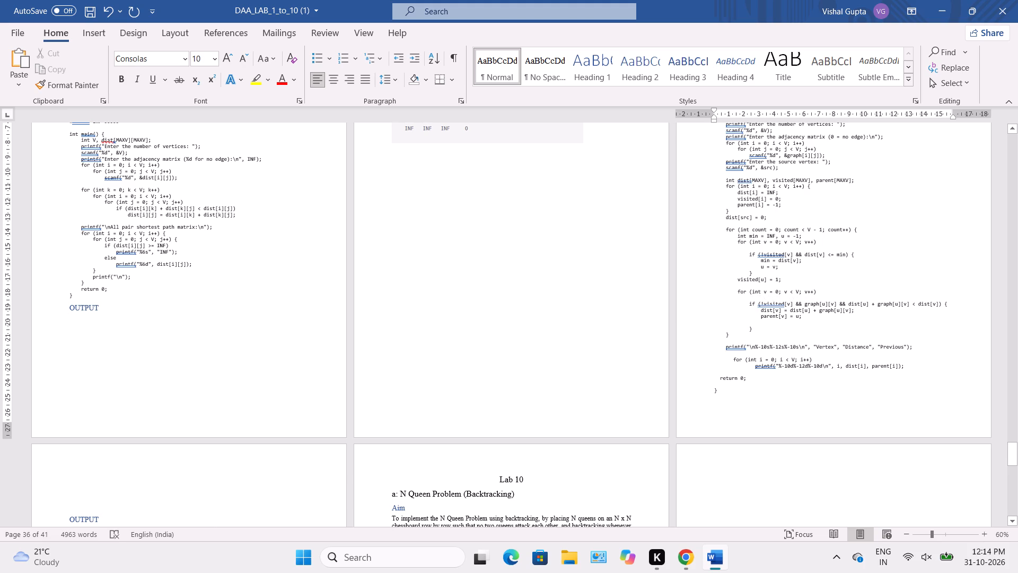
Insert blank lines in Dijkstra's program after the dist[] loop's opening line, the dist[] declaration, and the adjacency-matrix and number-of-vertices prompts.
{"action": "scroll", "coordinate": [809, 263], "scroll_direction": "up", "scroll_amount": 1}
{"action": "left_click", "coordinate": [814, 240]}
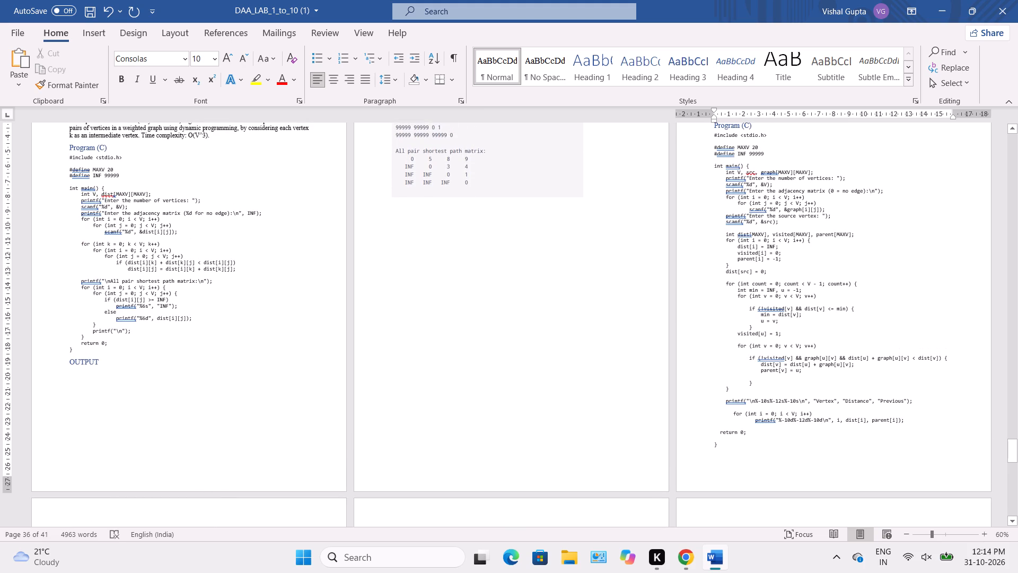
{"action": "key", "text": "Return"}
{"action": "left_click", "coordinate": [864, 231]}
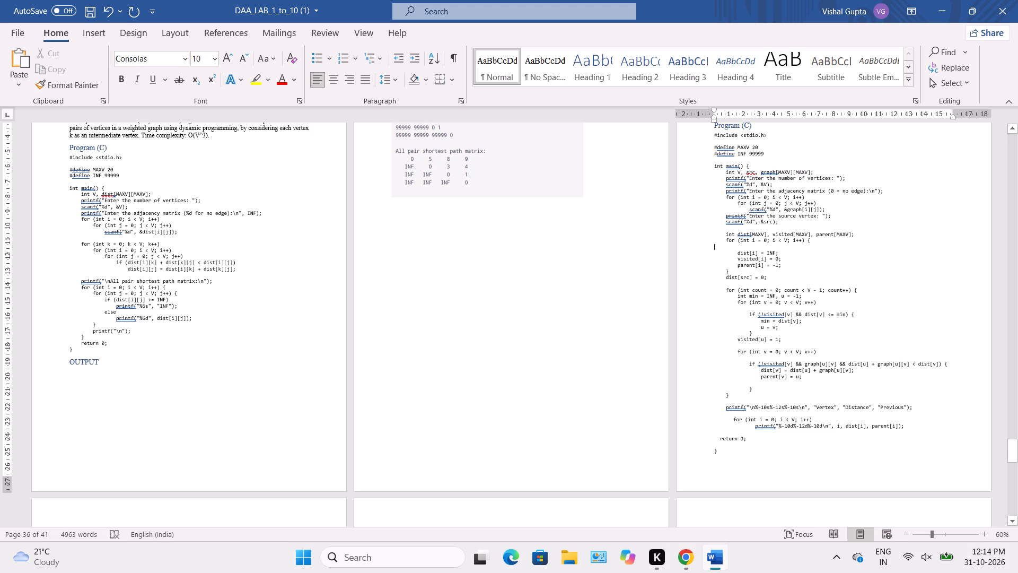
{"action": "key", "text": "Return"}
{"action": "scroll", "coordinate": [827, 218], "scroll_direction": "up", "scroll_amount": 1}
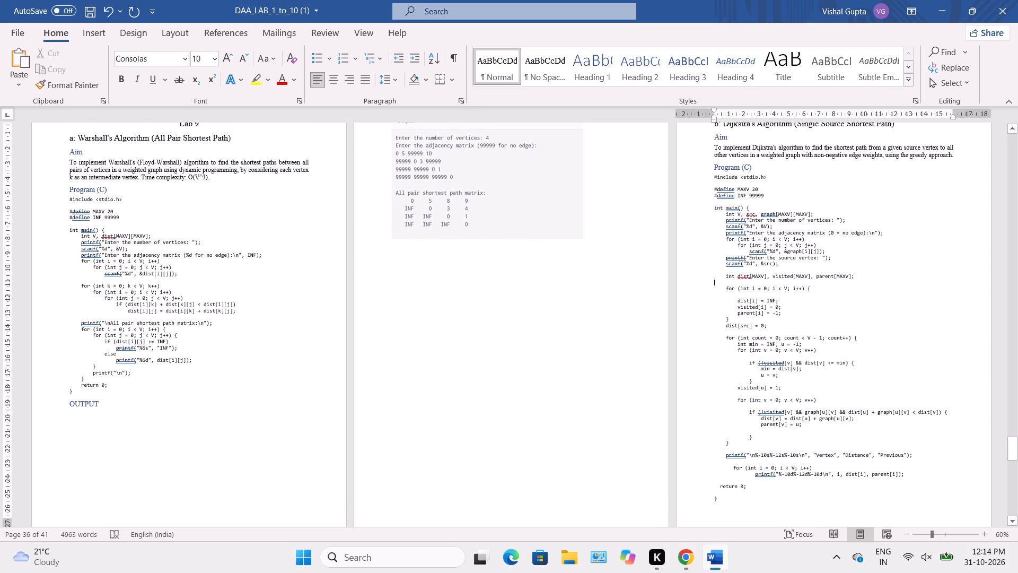
{"action": "left_click", "coordinate": [887, 231]}
{"action": "key", "text": "Return"}
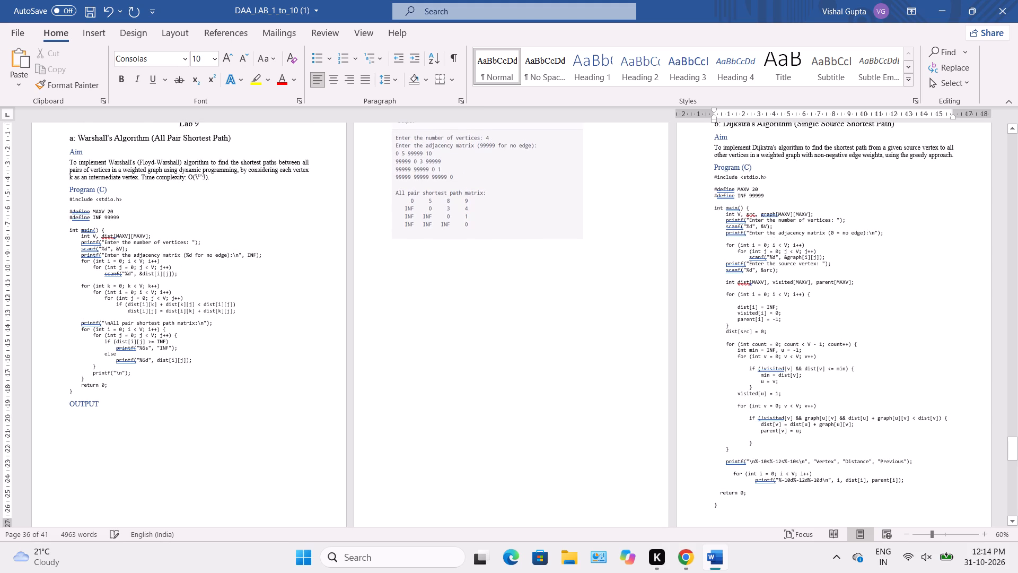
{"action": "left_click", "coordinate": [847, 218]}
{"action": "key", "text": "Return"}
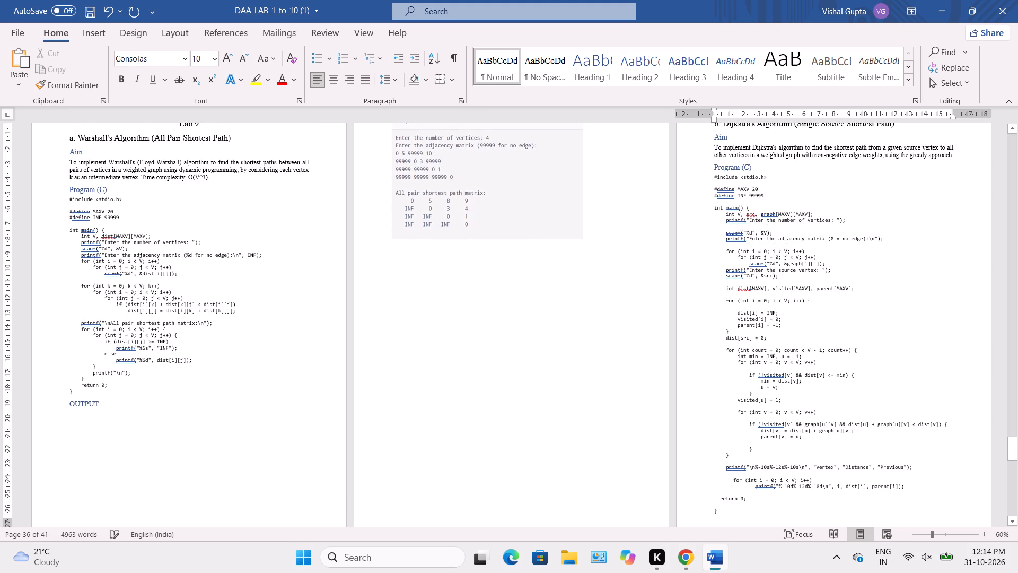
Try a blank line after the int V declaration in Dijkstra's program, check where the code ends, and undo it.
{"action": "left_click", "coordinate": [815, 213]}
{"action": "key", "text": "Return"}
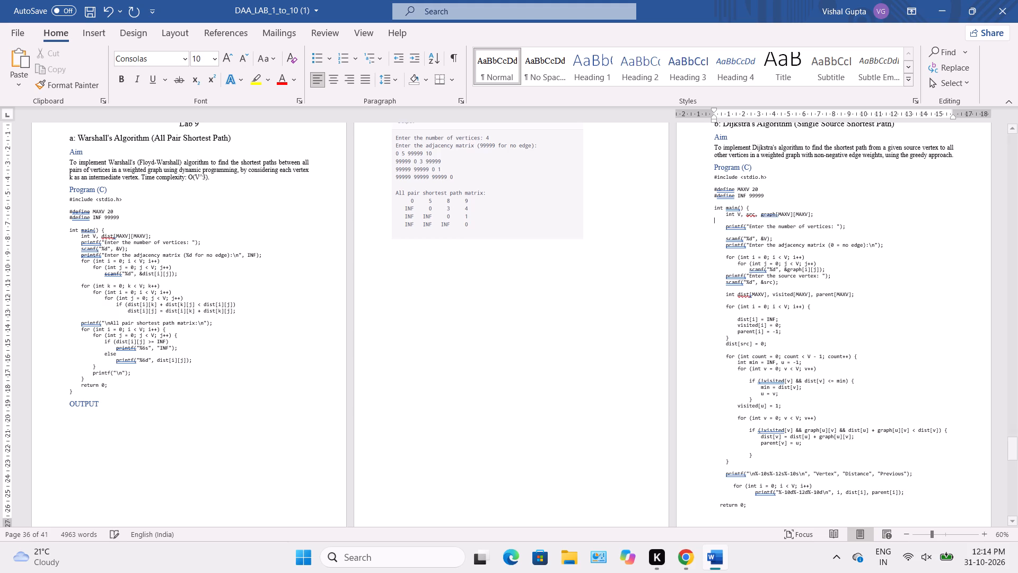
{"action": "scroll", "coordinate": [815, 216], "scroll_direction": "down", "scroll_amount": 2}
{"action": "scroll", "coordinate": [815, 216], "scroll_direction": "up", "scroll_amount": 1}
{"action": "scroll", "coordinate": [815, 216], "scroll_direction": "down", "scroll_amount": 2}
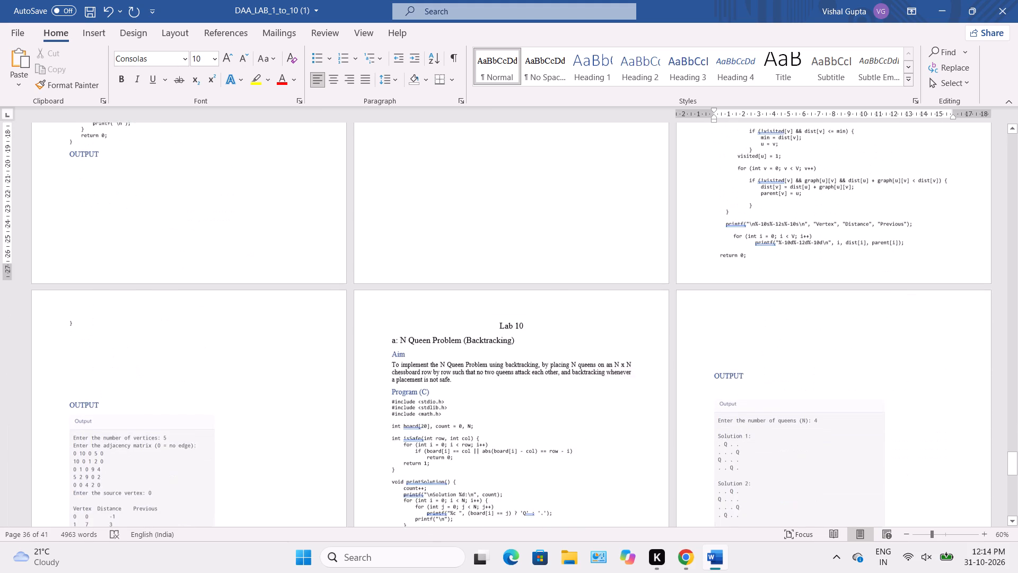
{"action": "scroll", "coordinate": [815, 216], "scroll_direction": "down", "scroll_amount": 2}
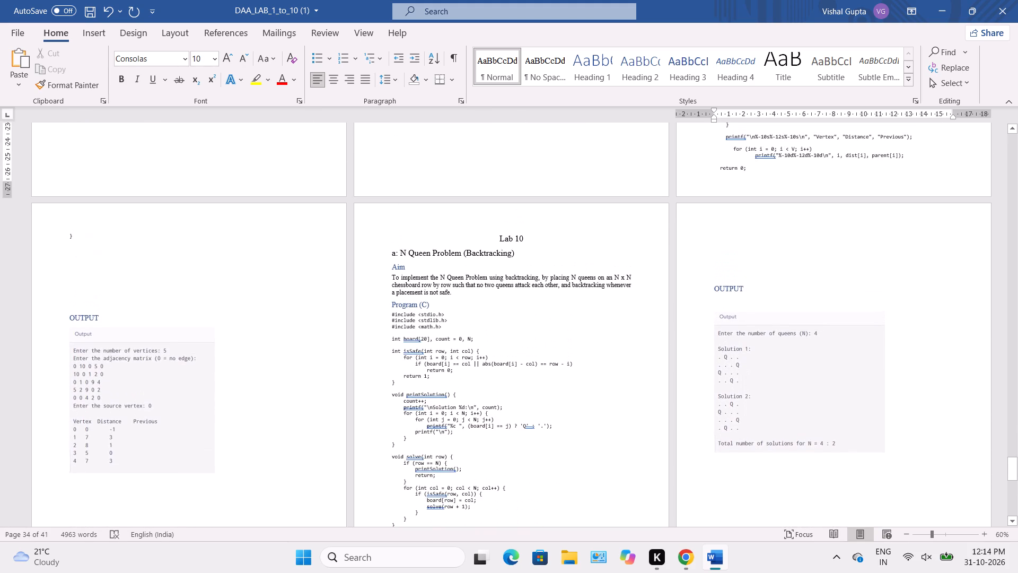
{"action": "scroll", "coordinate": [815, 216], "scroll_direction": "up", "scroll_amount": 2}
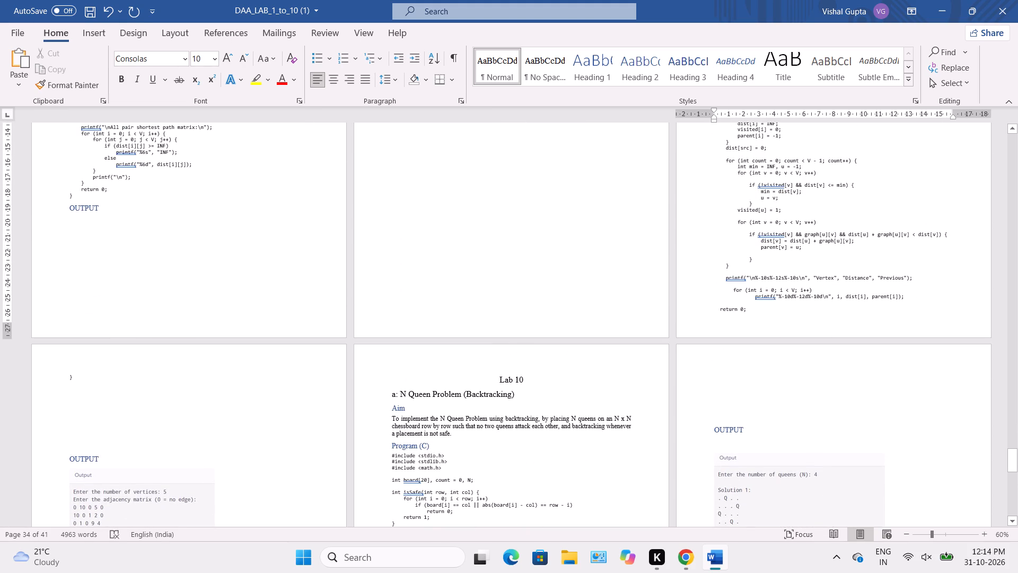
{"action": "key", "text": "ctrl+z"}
Review the page layout of Dijkstra's output and Lab 10's N Queen and Sum of Subset programs and outputs.
{"action": "scroll", "coordinate": [382, 320], "scroll_direction": "down", "scroll_amount": 4}
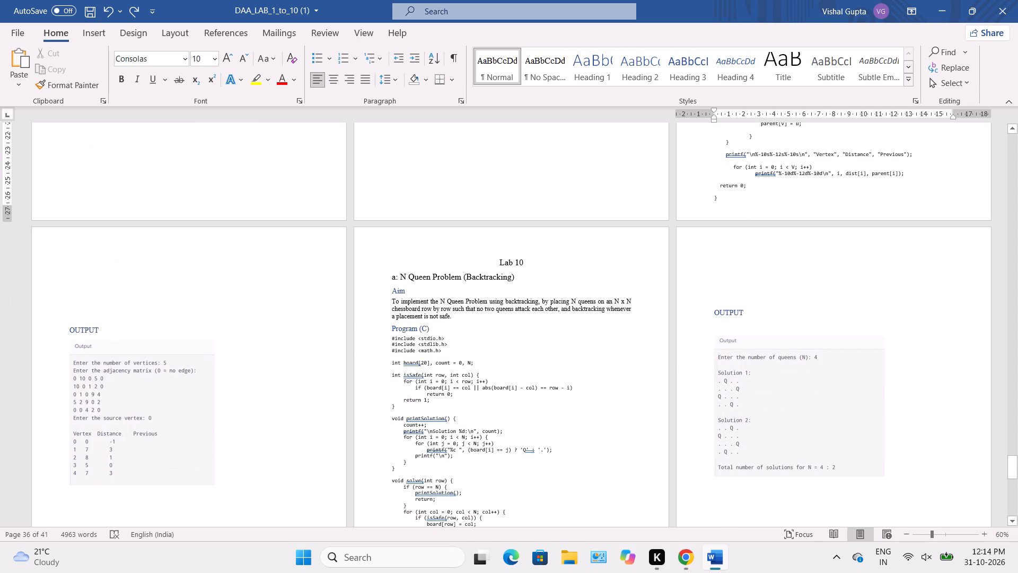
{"action": "scroll", "coordinate": [252, 319], "scroll_direction": "down", "scroll_amount": 5}
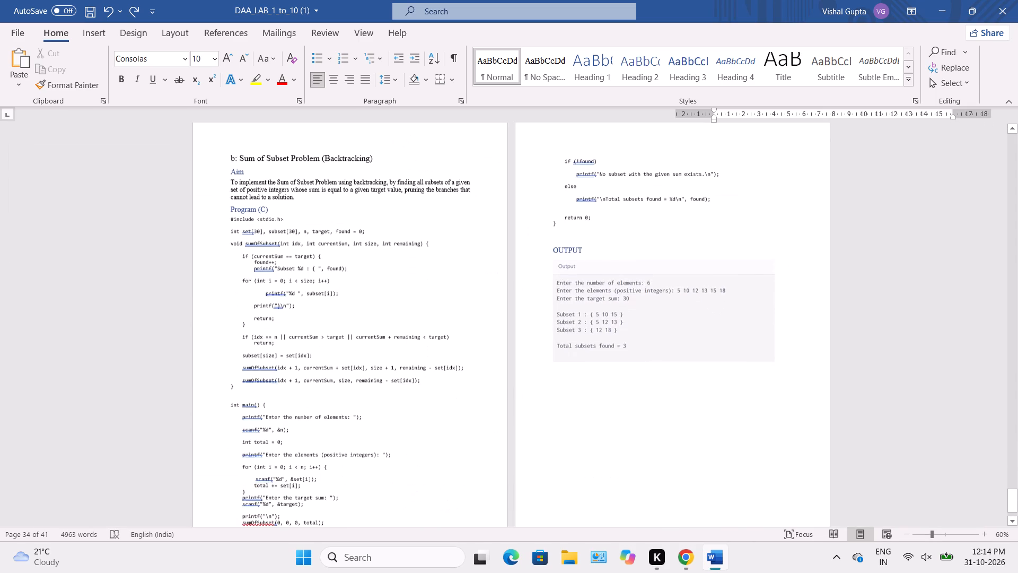
{"action": "scroll", "coordinate": [252, 319], "scroll_direction": "up", "scroll_amount": 5}
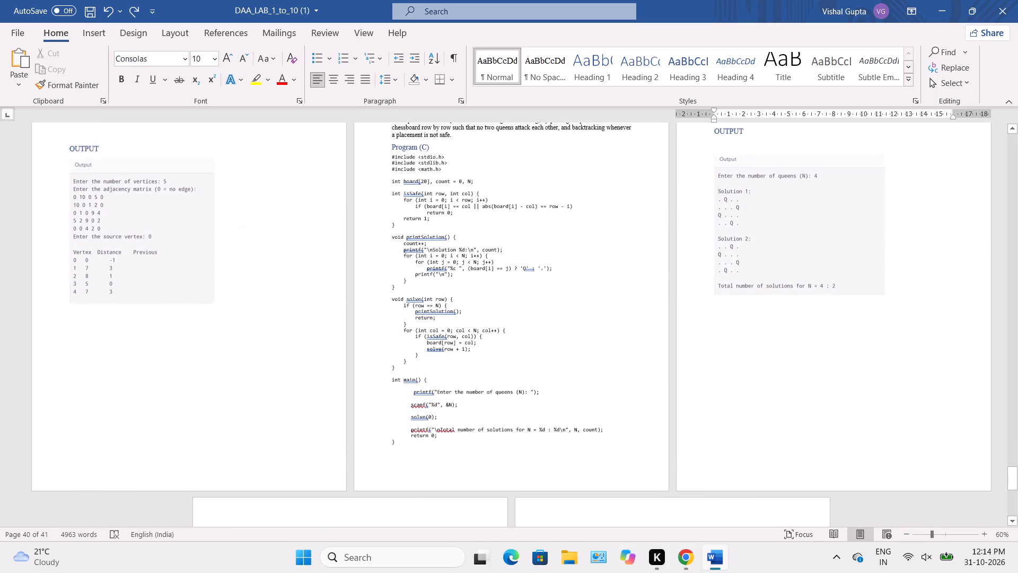
{"action": "scroll", "coordinate": [252, 319], "scroll_direction": "down", "scroll_amount": 1}
{"action": "scroll", "coordinate": [252, 319], "scroll_direction": "up", "scroll_amount": 1}
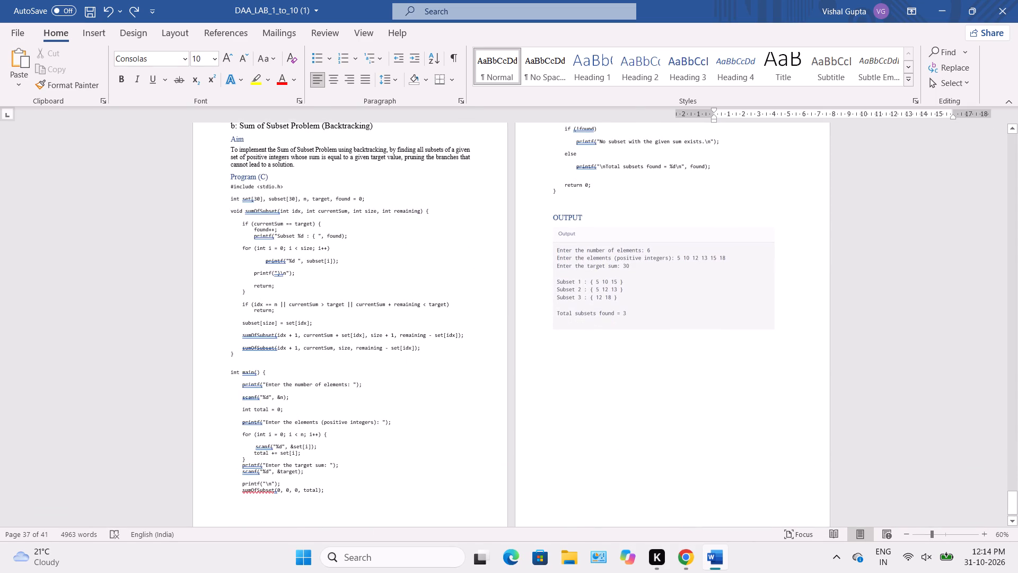
{"action": "scroll", "coordinate": [252, 319], "scroll_direction": "up", "scroll_amount": 1}
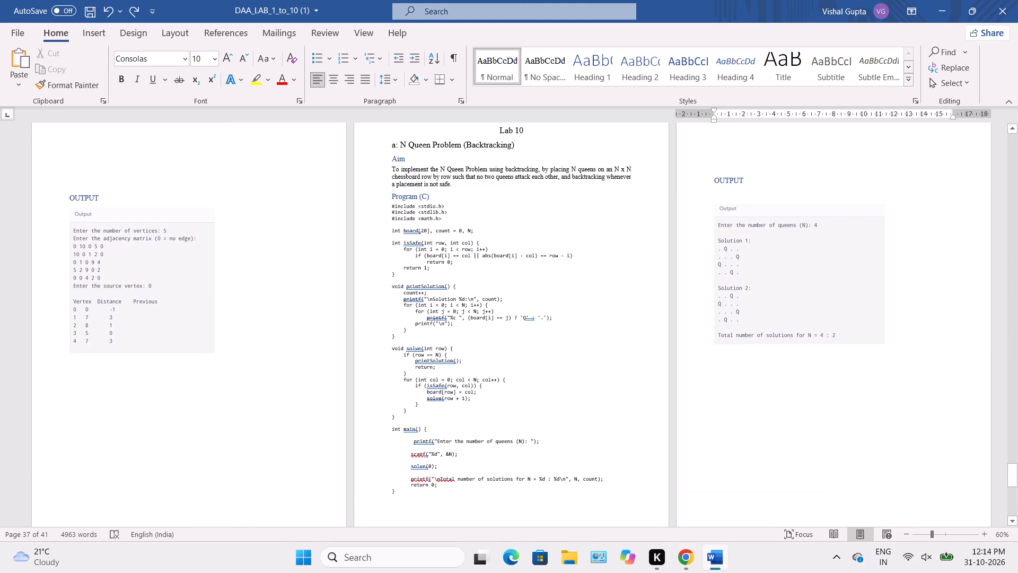
Move the output image of Warshall's Algorithm to its OUTPUT heading and set its text wrapping to Tight.
{"action": "scroll", "coordinate": [493, 311], "scroll_direction": "up", "scroll_amount": 4}
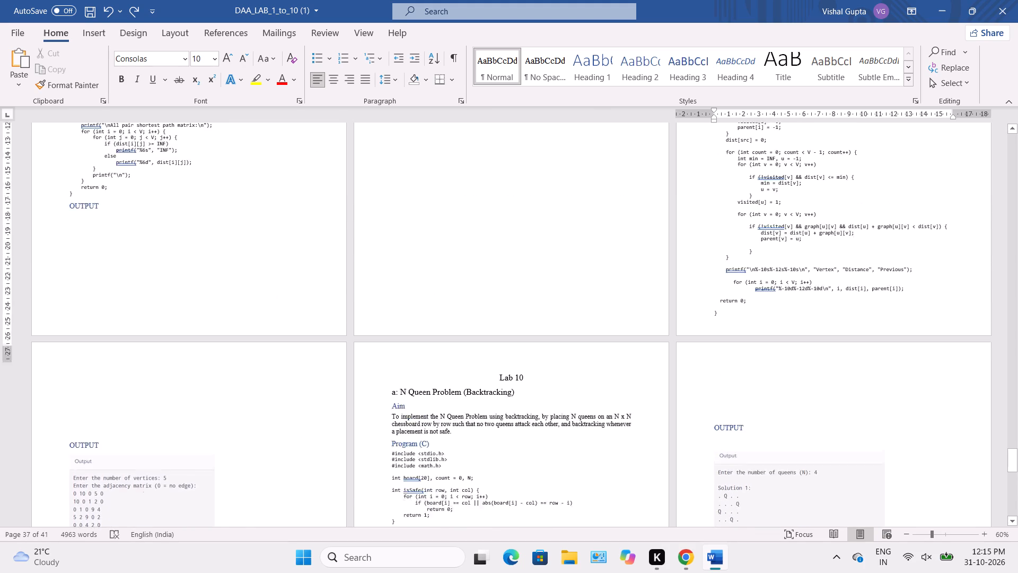
{"action": "scroll", "coordinate": [493, 311], "scroll_direction": "up", "scroll_amount": 6}
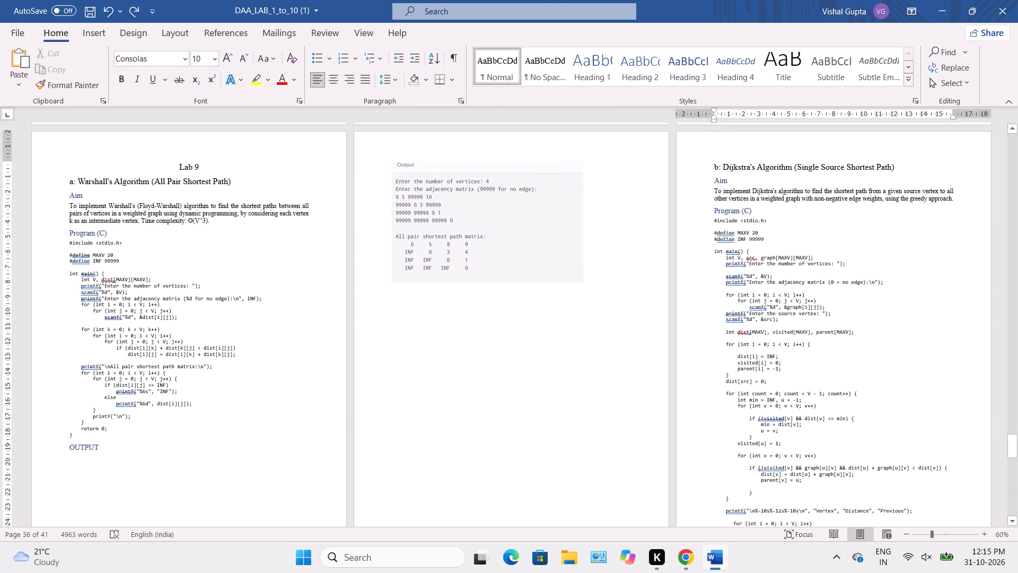
{"action": "scroll", "coordinate": [493, 311], "scroll_direction": "down", "scroll_amount": 2}
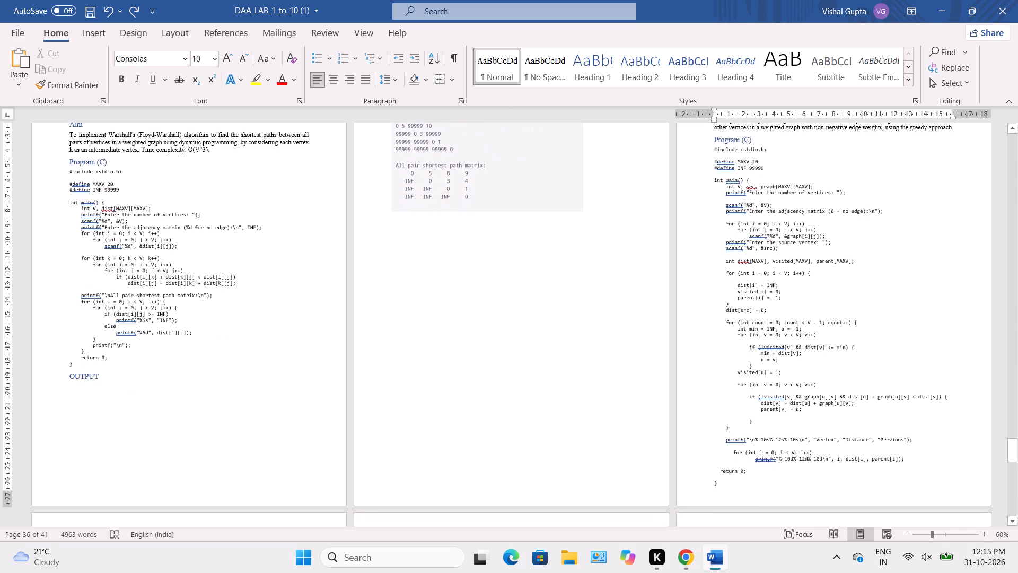
{"action": "left_click", "coordinate": [494, 167]}
{"action": "left_click", "coordinate": [494, 167]}
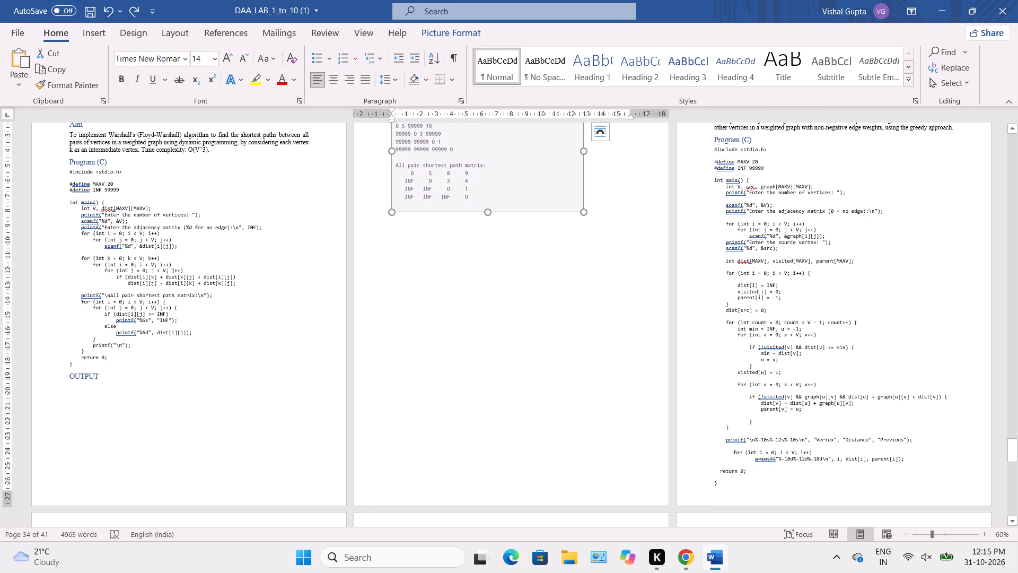
{"action": "left_click_drag", "start_coordinate": [484, 161], "coordinate": [195, 429]}
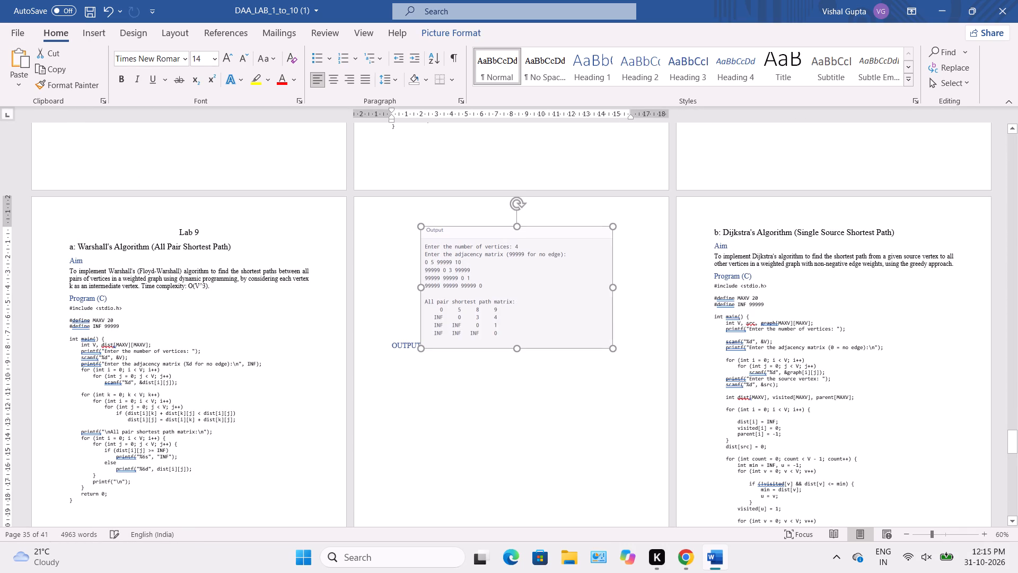
{"action": "left_click", "coordinate": [632, 237]}
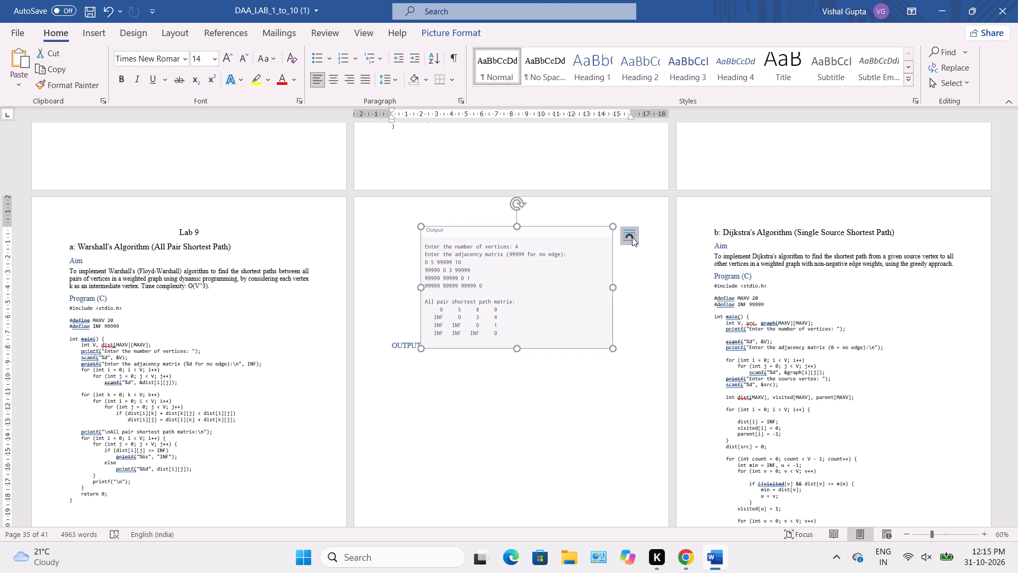
{"action": "left_click", "coordinate": [704, 336]}
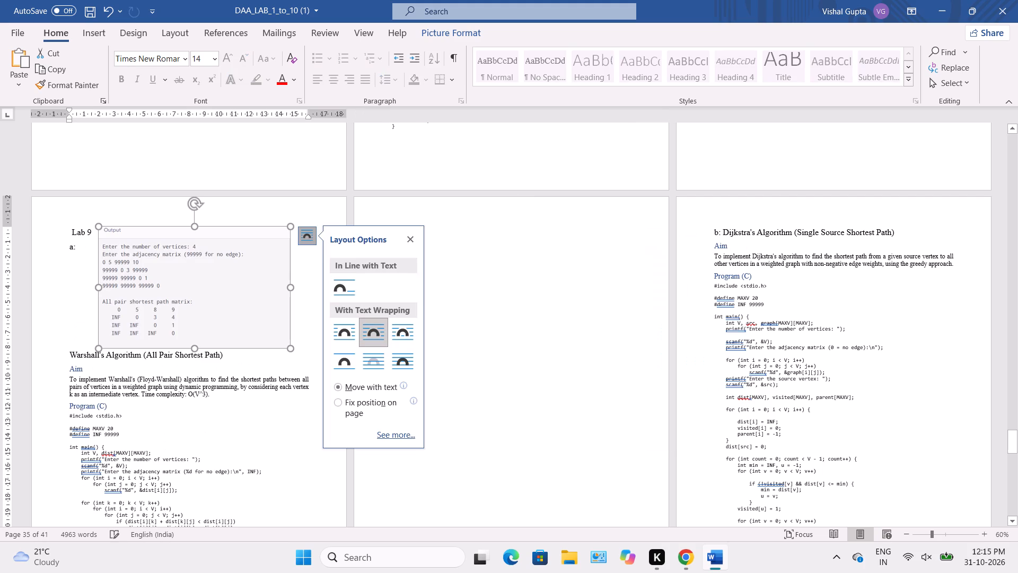
Position Warshall's output image below the program code, beside the OUTPUT heading on the same page.
{"action": "scroll", "coordinate": [490, 330], "scroll_direction": "down", "scroll_amount": 3}
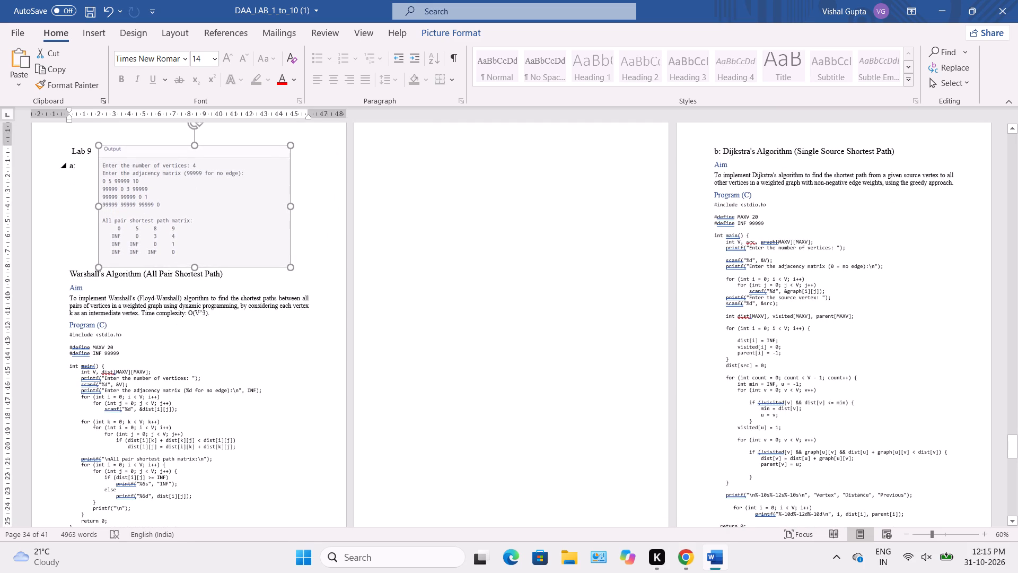
{"action": "left_click_drag", "start_coordinate": [235, 179], "coordinate": [267, 370]}
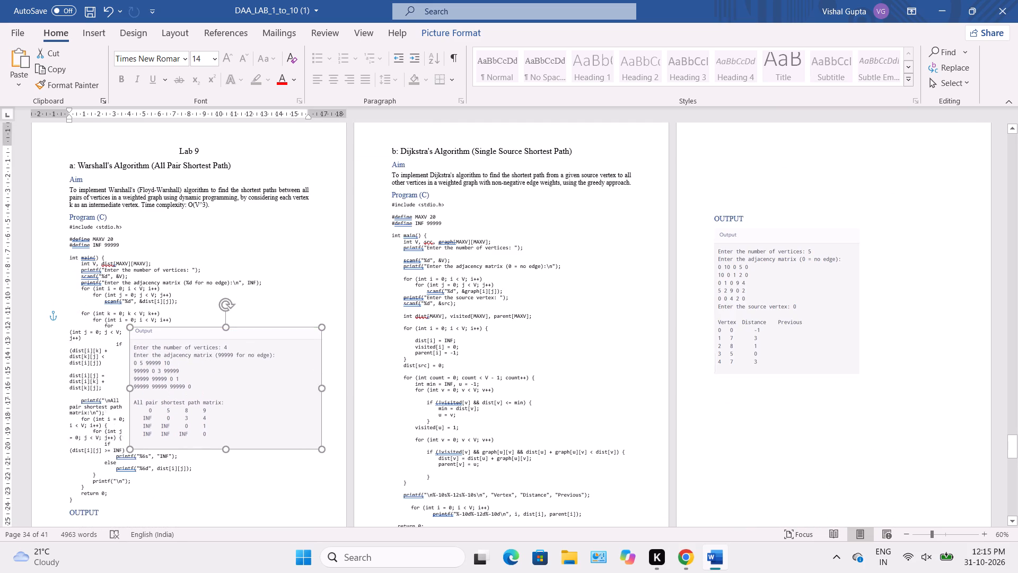
{"action": "left_click_drag", "start_coordinate": [267, 370], "coordinate": [251, 433]}
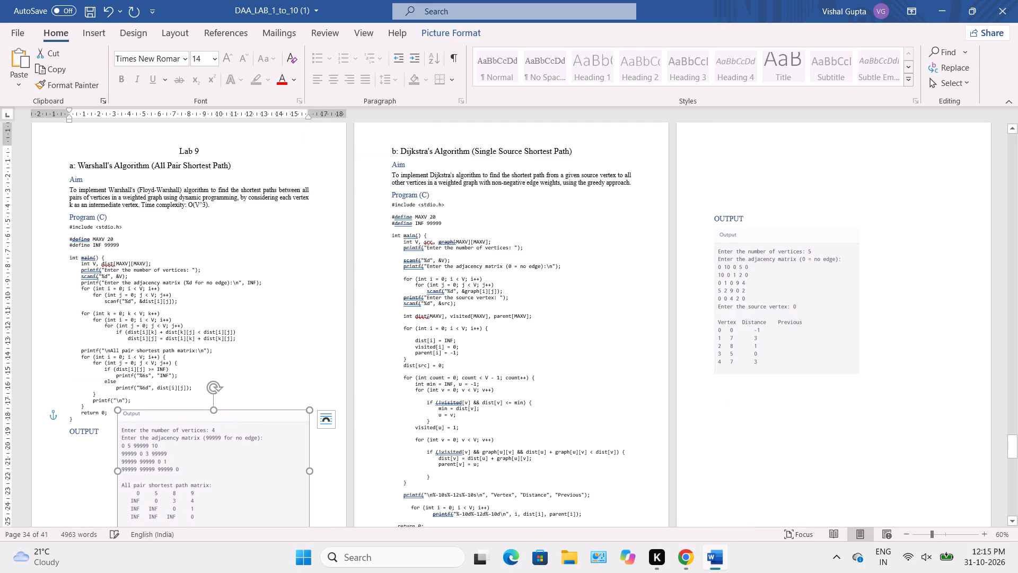
{"action": "scroll", "coordinate": [251, 433], "scroll_direction": "down", "scroll_amount": 2}
{"action": "scroll", "coordinate": [251, 433], "scroll_direction": "right", "scroll_amount": 1}
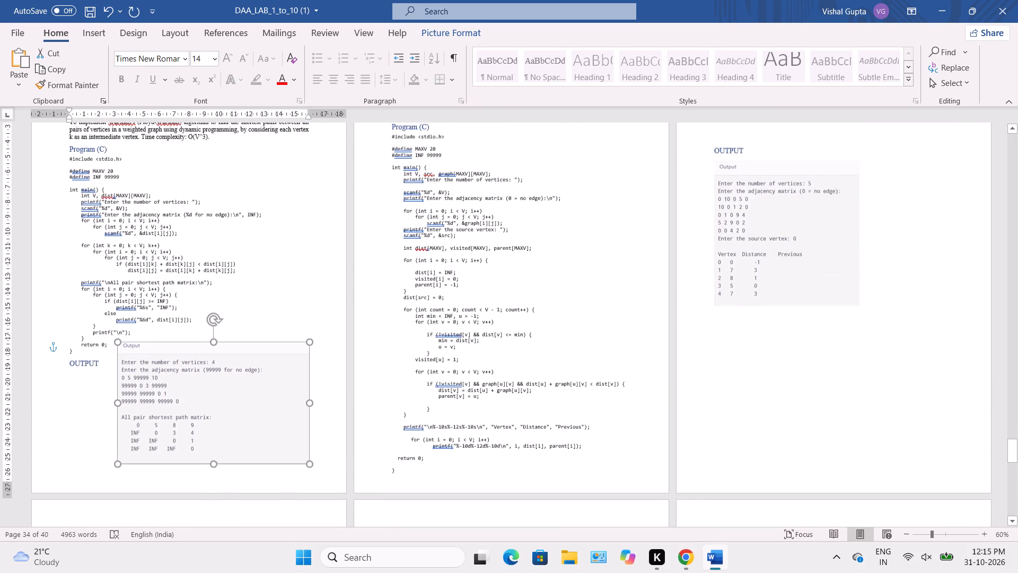
{"action": "scroll", "coordinate": [251, 433], "scroll_direction": "right", "scroll_amount": 1}
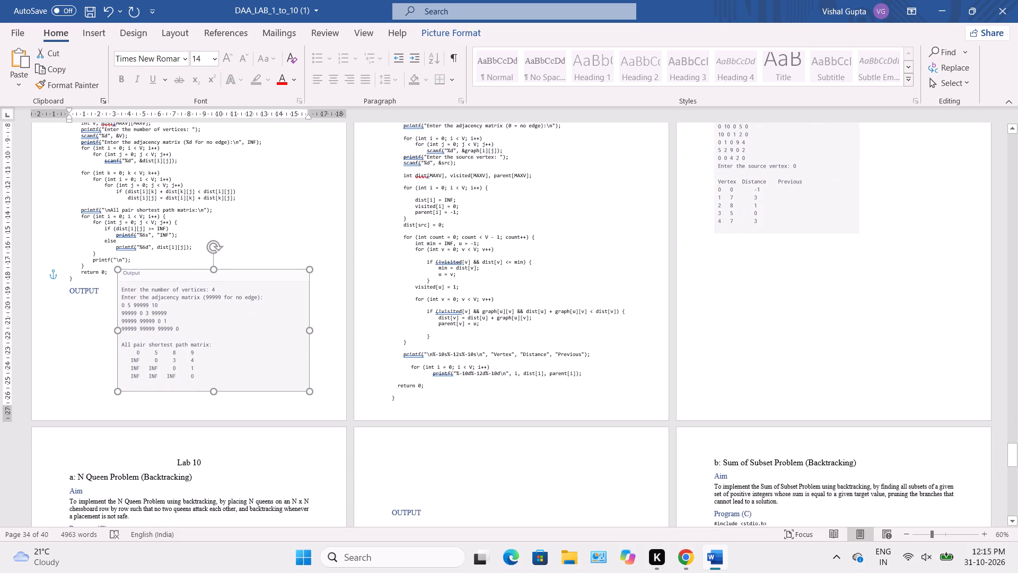
{"action": "left_click_drag", "start_coordinate": [209, 346], "coordinate": [217, 367]}
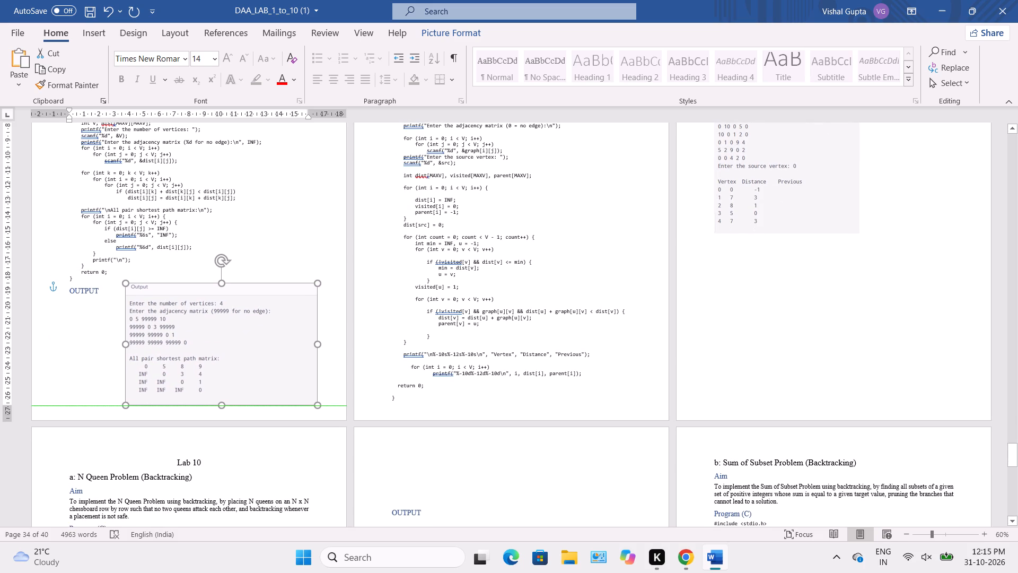
{"action": "left_click_drag", "start_coordinate": [217, 367], "coordinate": [224, 379]}
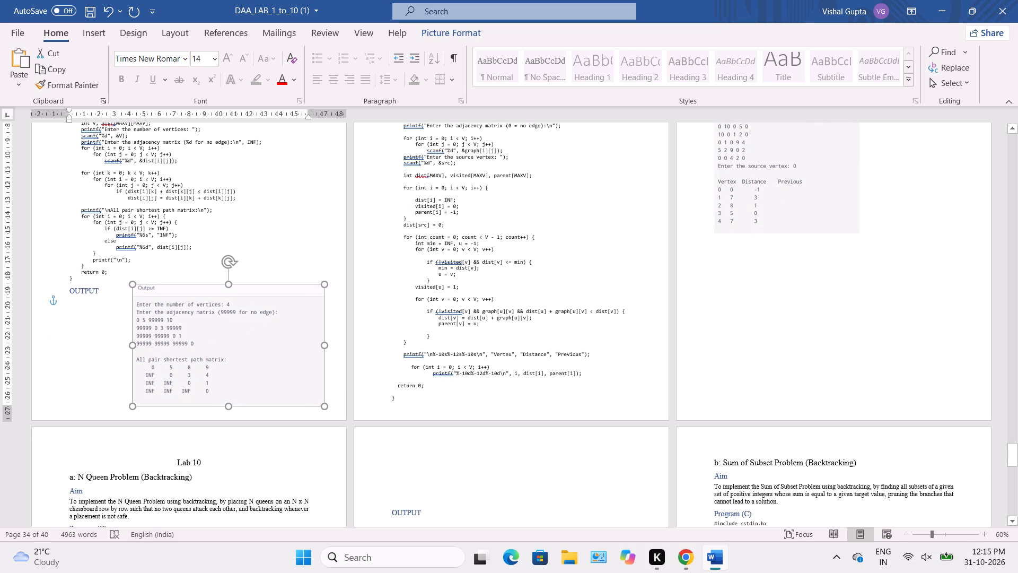
{"action": "left_click_drag", "start_coordinate": [224, 379], "coordinate": [220, 380]}
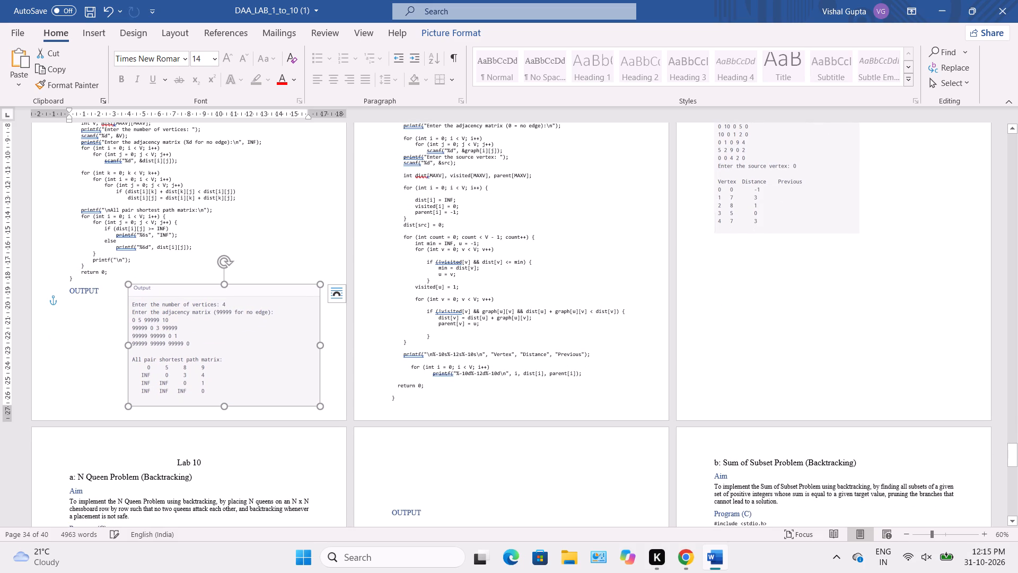
Insert a blank line between Warshall's program and its OUTPUT heading, and delete the paragraph break after the heading.
{"action": "left_click", "coordinate": [101, 280]}
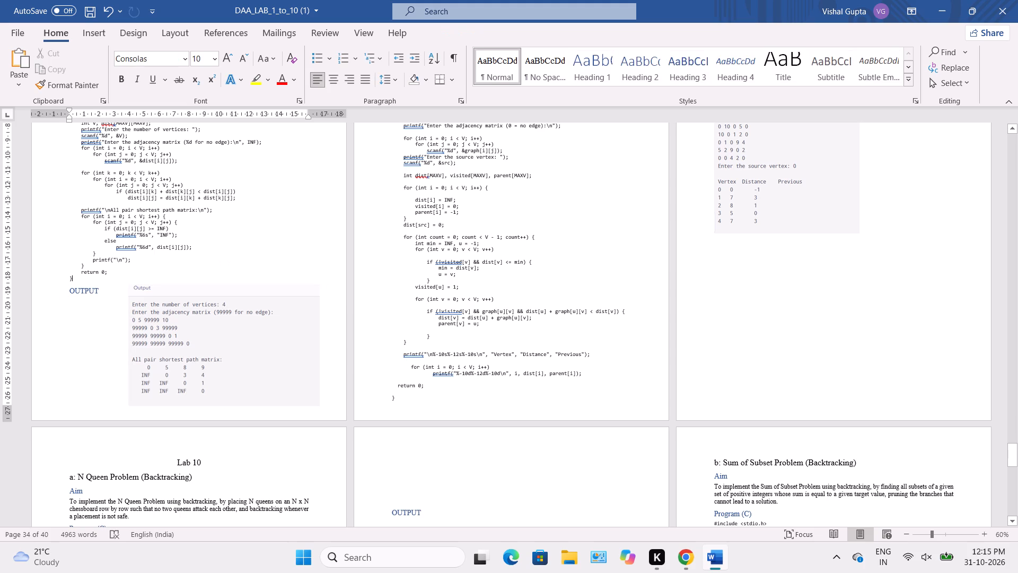
{"action": "key", "text": "Return"}
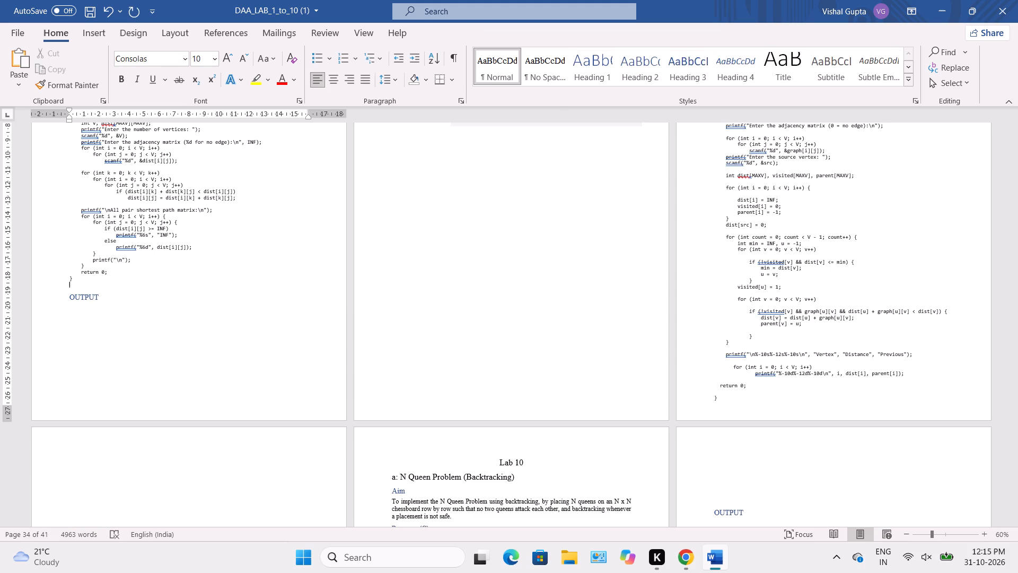
{"action": "key", "text": "Down"}
{"action": "key", "text": "Down"}
{"action": "key", "text": "Up"}
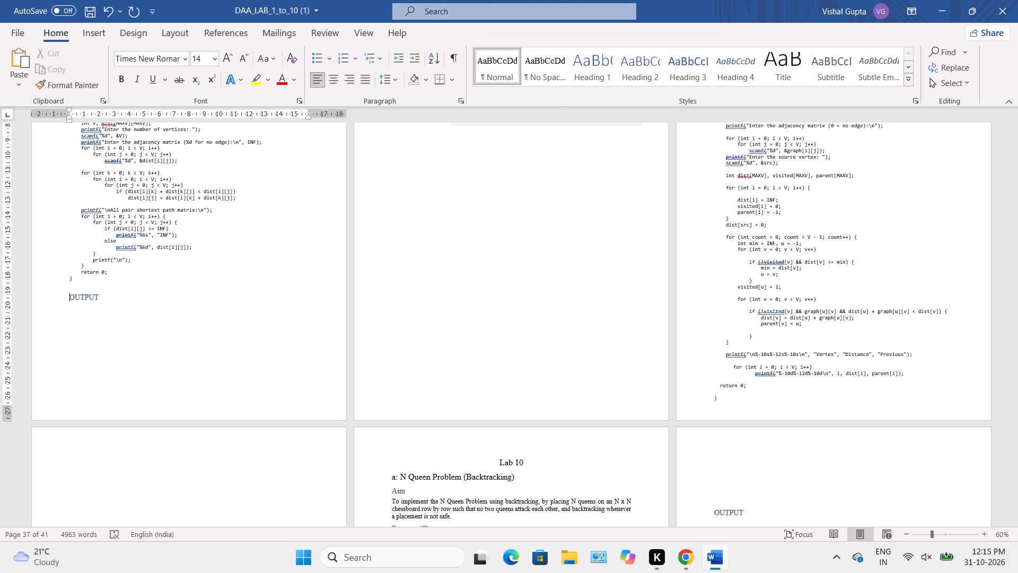
{"action": "key", "text": "Right"}
{"action": "key", "text": "Right"}
{"action": "key", "text": "Right"}
{"action": "key", "text": "Right"}
{"action": "key", "text": "Right"}
{"action": "key", "text": "Right"}
{"action": "key", "text": "Delete"}
{"action": "left_click", "coordinate": [206, 297]}
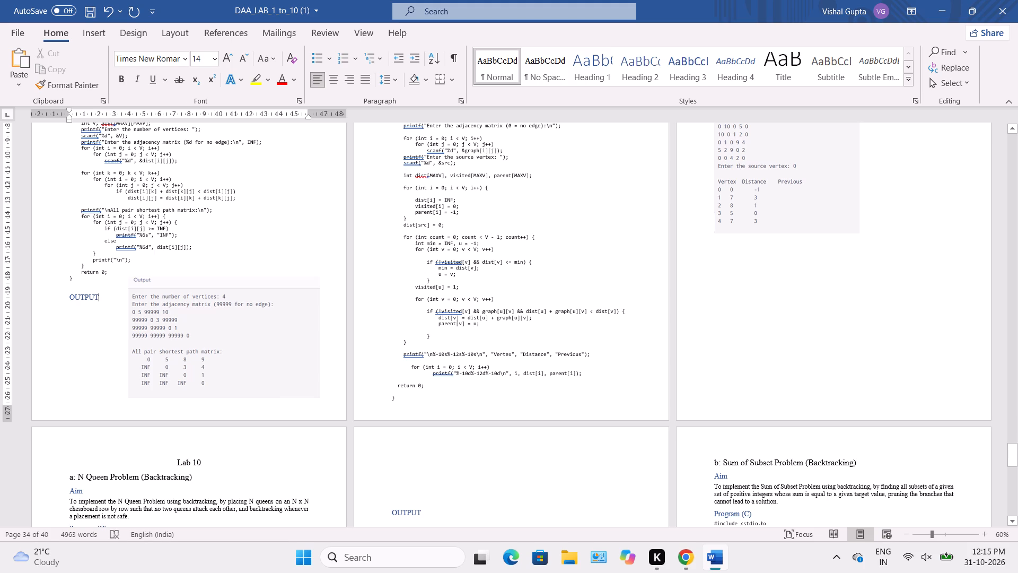
Shrink Warshall's output image slightly and shift it down a little, keeping it beside the OUTPUT heading.
{"action": "left_click_drag", "start_coordinate": [319, 277], "coordinate": [319, 279]}
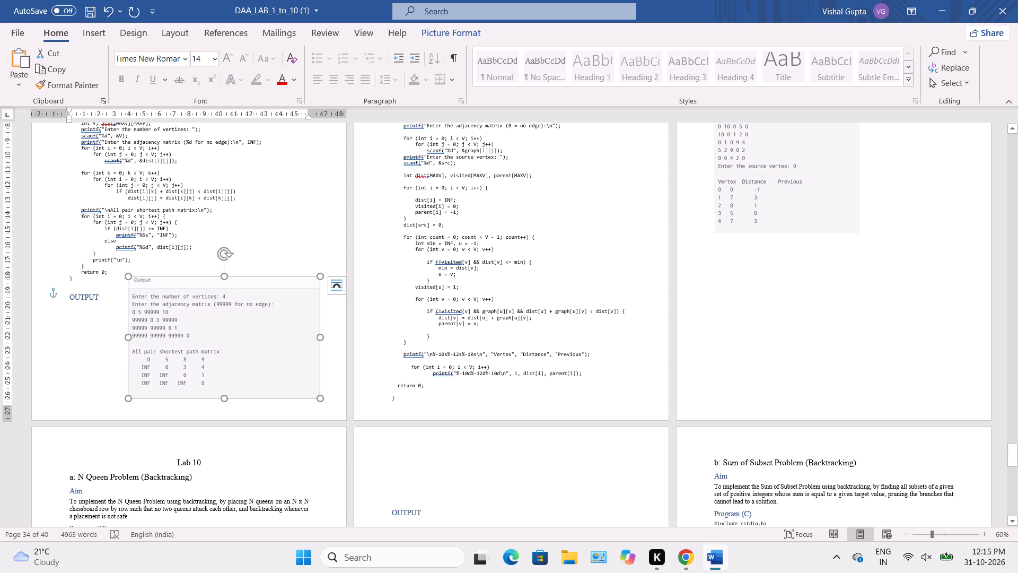
{"action": "left_click_drag", "start_coordinate": [319, 279], "coordinate": [305, 294]}
{"action": "left_click_drag", "start_coordinate": [230, 344], "coordinate": [243, 347]}
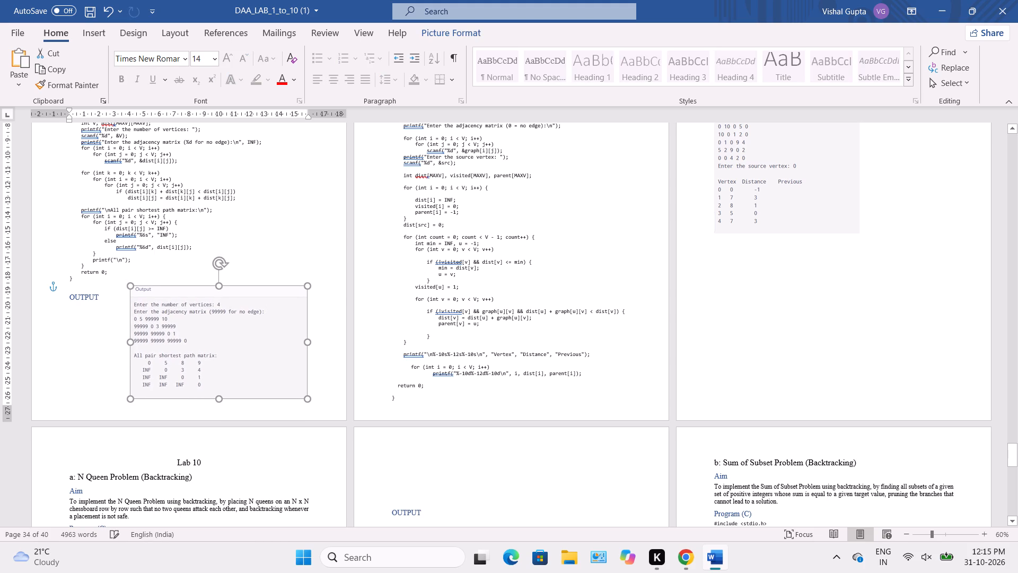
{"action": "left_click_drag", "start_coordinate": [243, 347], "coordinate": [249, 349]}
{"action": "left_click", "coordinate": [398, 329]}
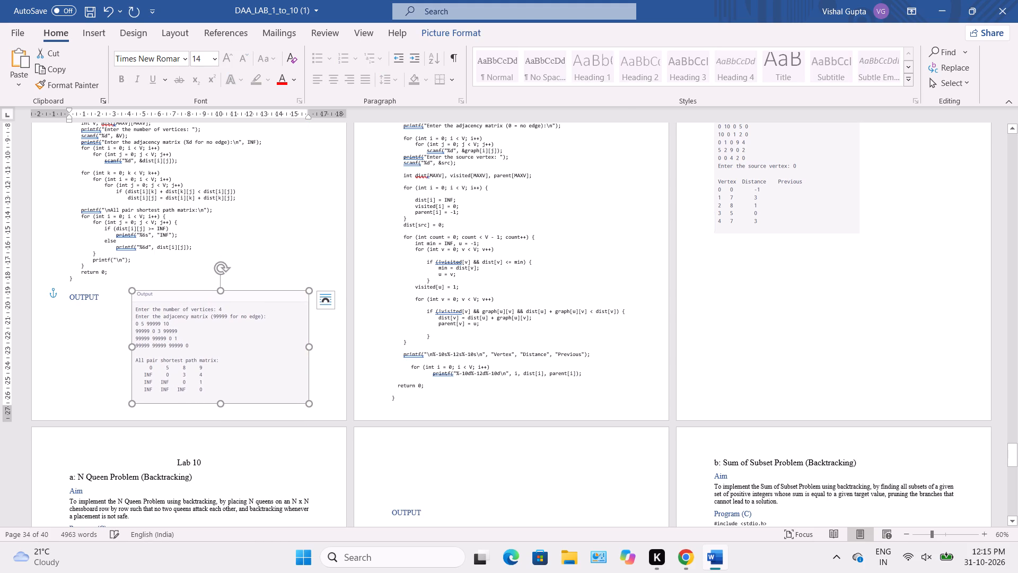
Review the page layout of Lab 10's N Queen and Sum of Subset programs and their outputs.
{"action": "scroll", "coordinate": [530, 346], "scroll_direction": "down", "scroll_amount": 3}
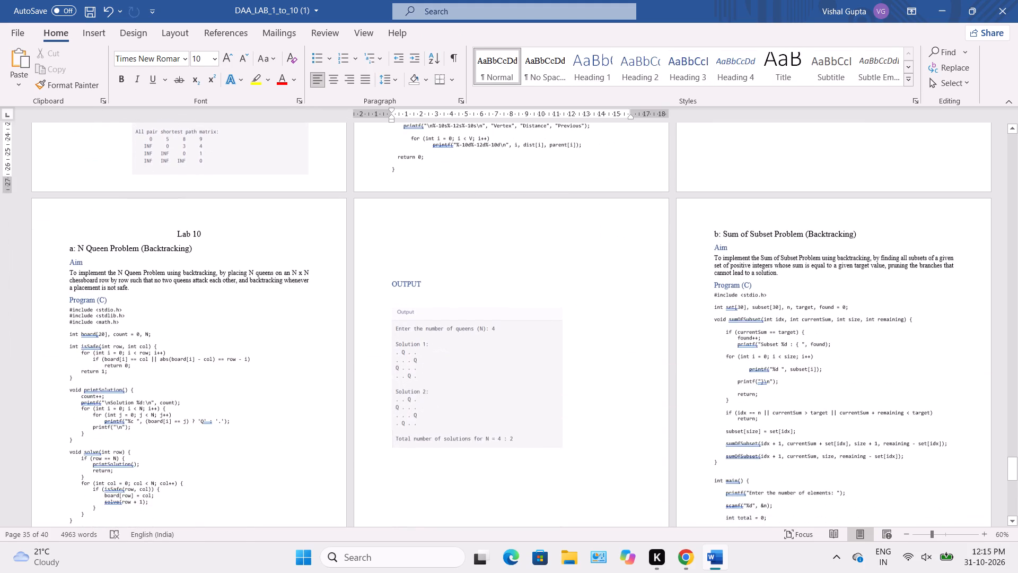
{"action": "scroll", "coordinate": [530, 346], "scroll_direction": "down", "scroll_amount": 5}
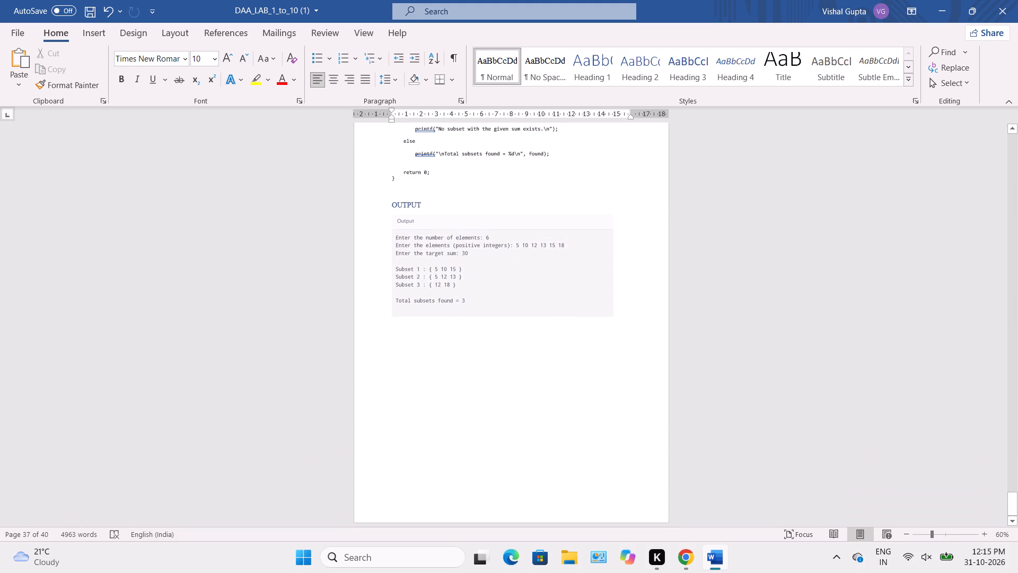
{"action": "scroll", "coordinate": [530, 346], "scroll_direction": "up", "scroll_amount": 3}
{"action": "scroll", "coordinate": [530, 346], "scroll_direction": "down", "scroll_amount": 1}
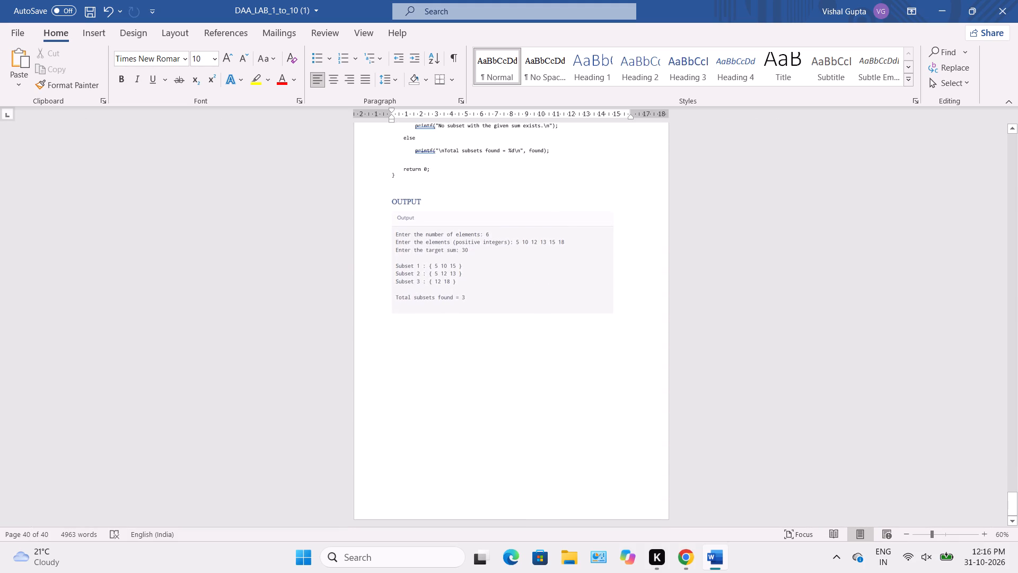
{"action": "scroll", "coordinate": [530, 346], "scroll_direction": "up", "scroll_amount": 5}
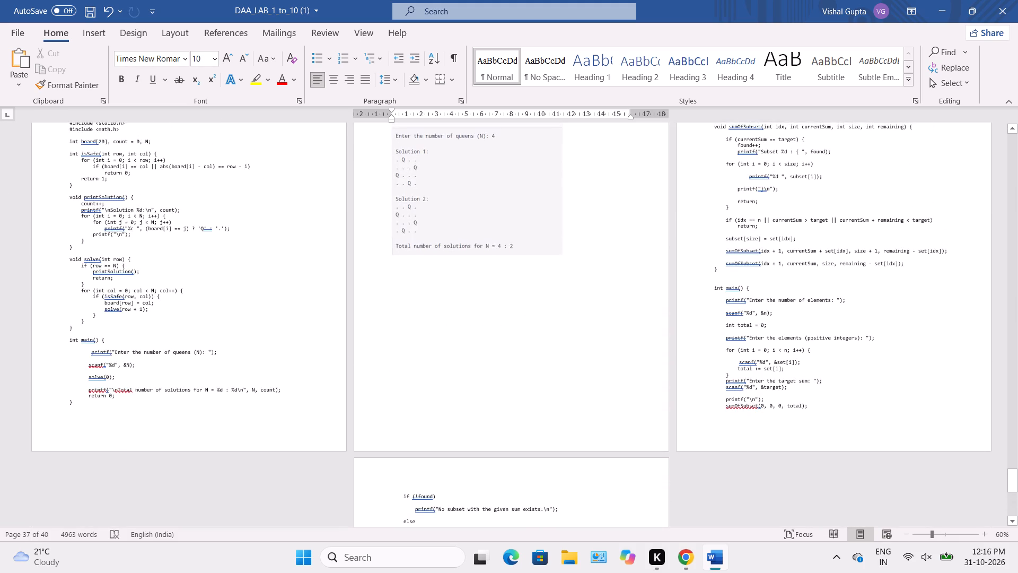
{"action": "scroll", "coordinate": [530, 346], "scroll_direction": "up", "scroll_amount": 5}
{"action": "scroll", "coordinate": [530, 346], "scroll_direction": "down", "scroll_amount": 1}
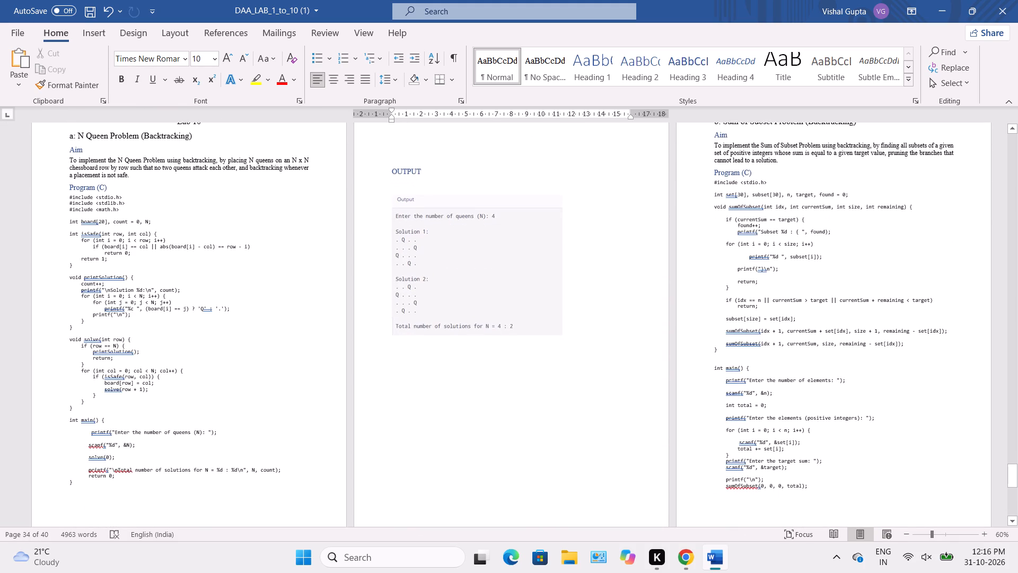
Check the page layout of Lab 9's Warshall and Dijkstra sections and the preceding Minimum Spanning Tree programs and outputs.
{"action": "scroll", "coordinate": [530, 346], "scroll_direction": "up", "scroll_amount": 5}
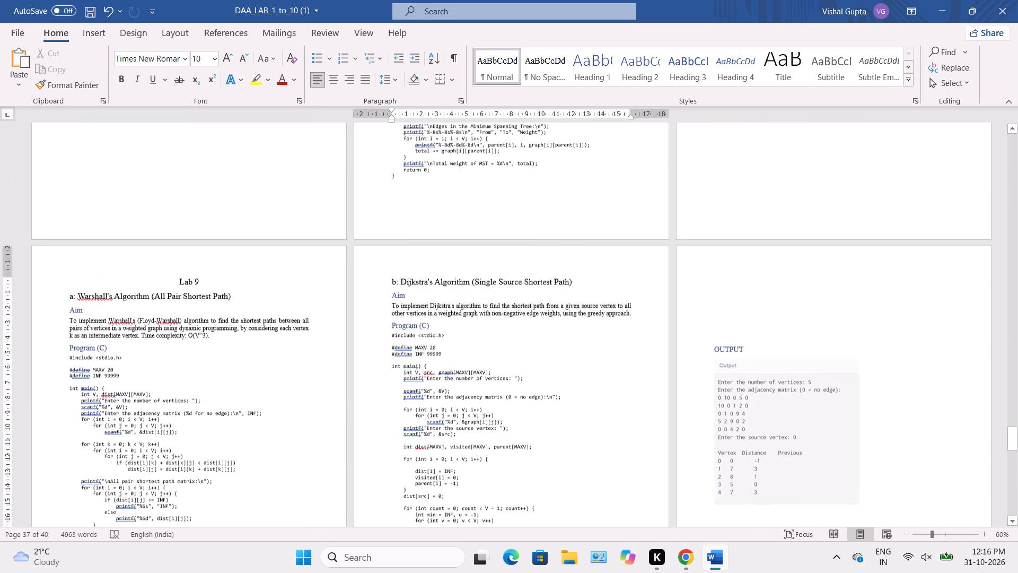
{"action": "scroll", "coordinate": [530, 346], "scroll_direction": "down", "scroll_amount": 1}
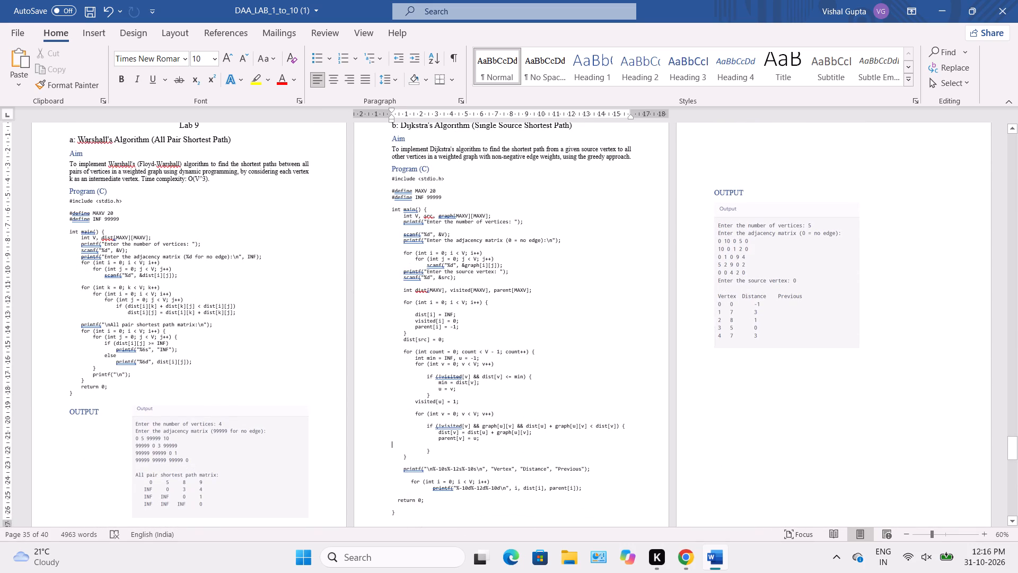
{"action": "scroll", "coordinate": [530, 346], "scroll_direction": "down", "scroll_amount": 1}
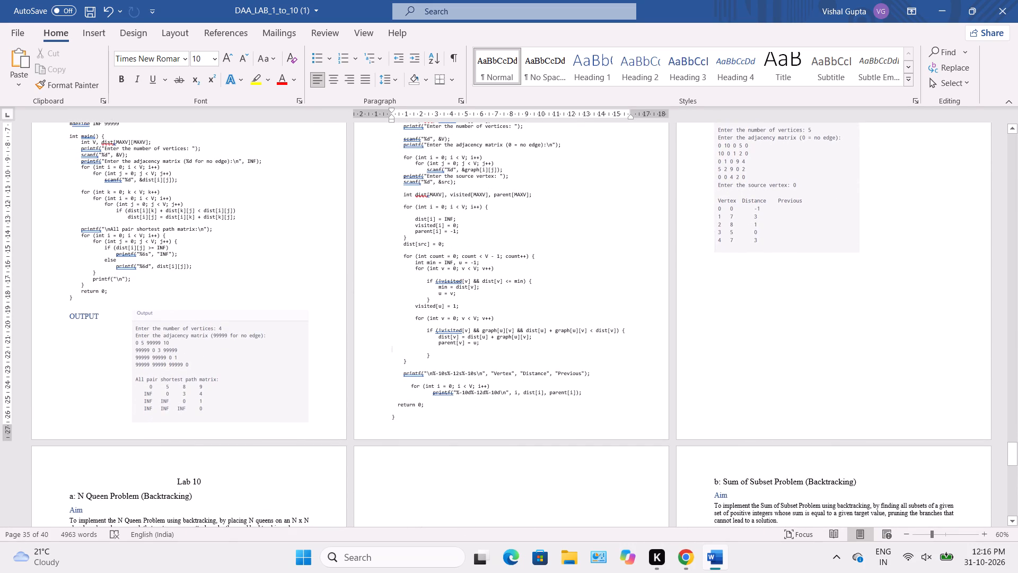
{"action": "scroll", "coordinate": [595, 371], "scroll_direction": "up", "scroll_amount": 1}
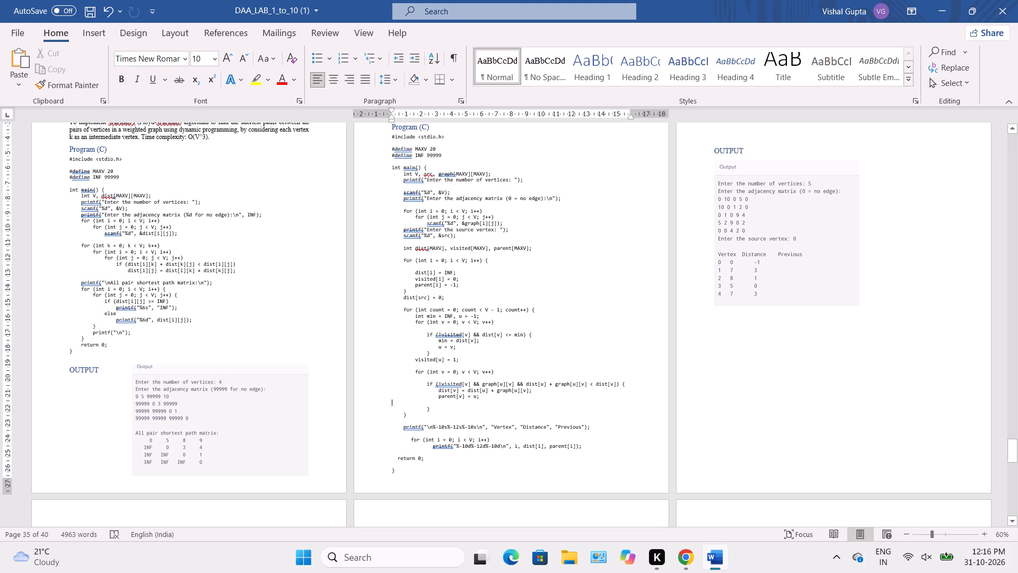
{"action": "scroll", "coordinate": [637, 380], "scroll_direction": "up", "scroll_amount": 1}
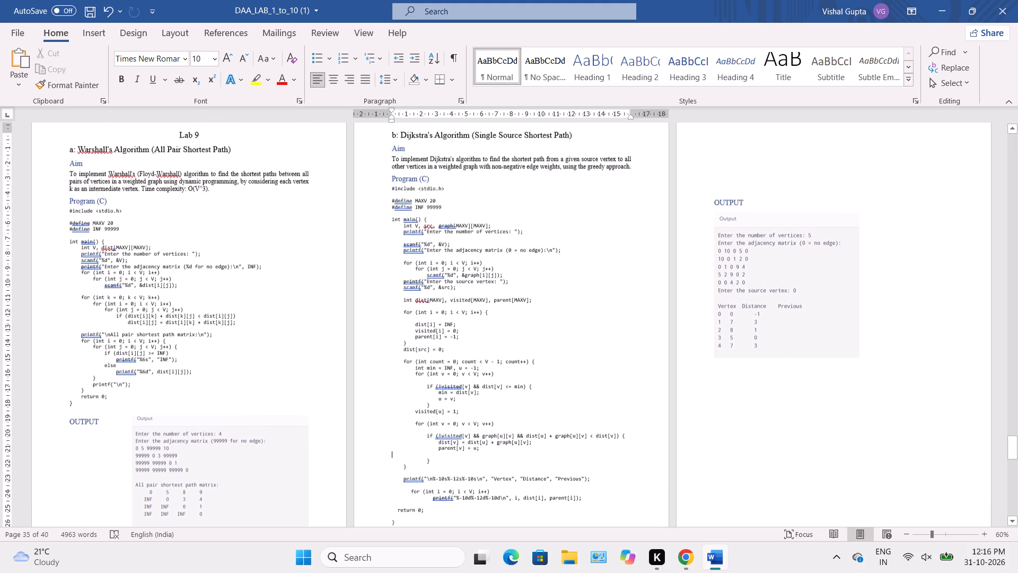
{"action": "scroll", "coordinate": [637, 380], "scroll_direction": "up", "scroll_amount": 2}
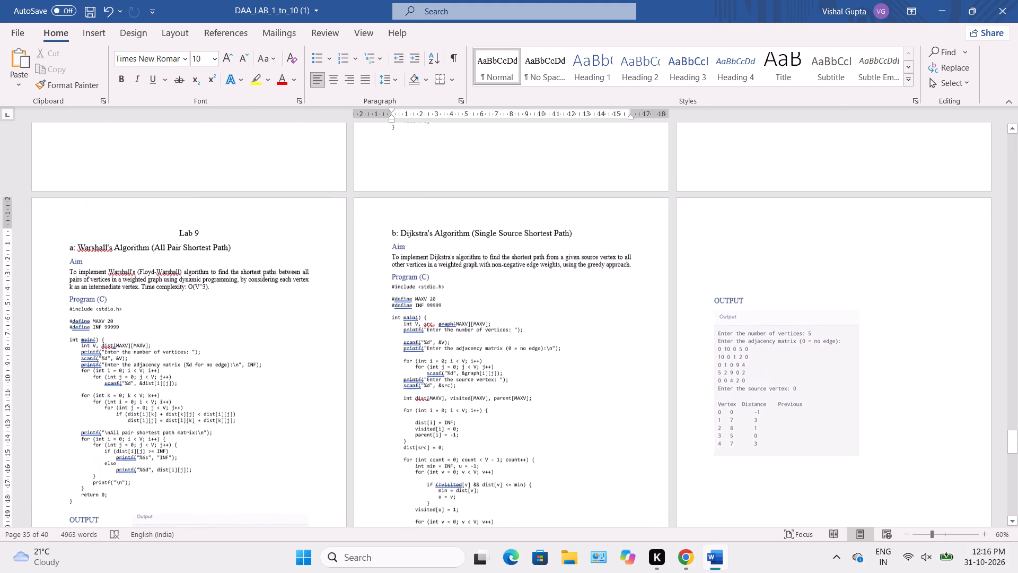
{"action": "scroll", "coordinate": [637, 380], "scroll_direction": "up", "scroll_amount": 4}
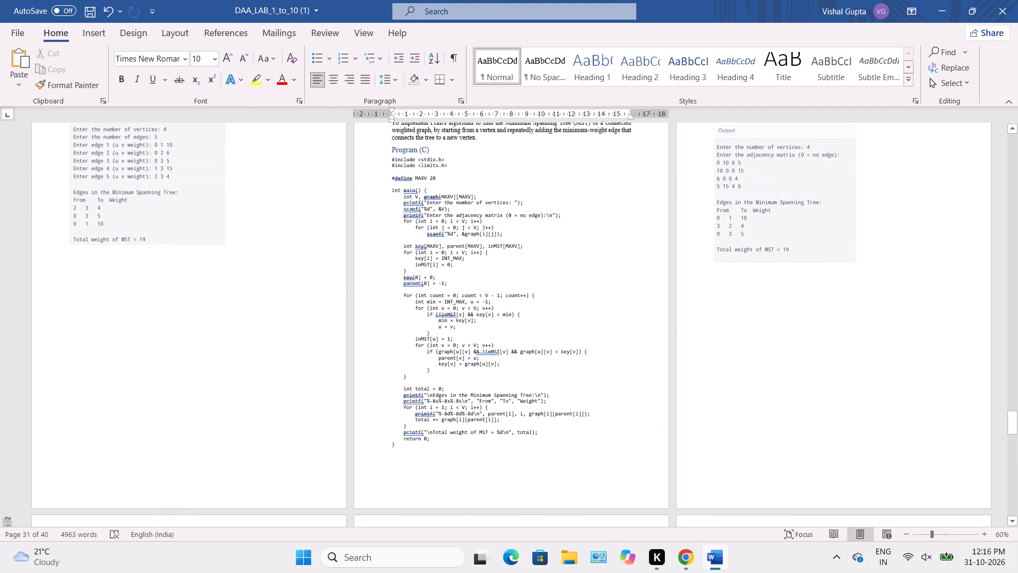
Check the page layout of Lab 8's Kruskal and Prim sections and Lab 7's knapsack and Longest Common Subsequence pages.
{"action": "scroll", "coordinate": [637, 380], "scroll_direction": "up", "scroll_amount": 2}
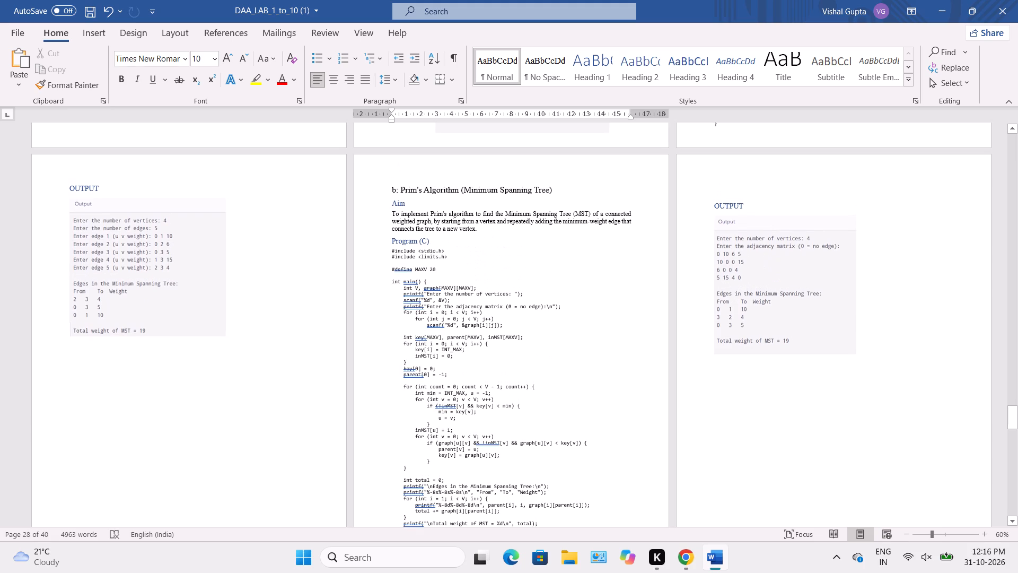
{"action": "scroll", "coordinate": [637, 380], "scroll_direction": "up", "scroll_amount": 6}
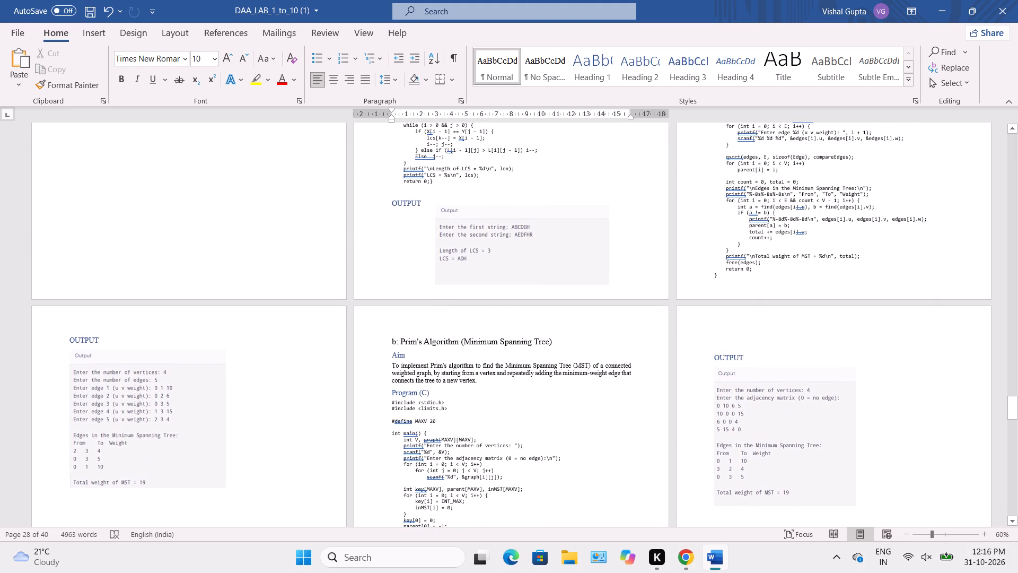
{"action": "scroll", "coordinate": [637, 380], "scroll_direction": "down", "scroll_amount": 2}
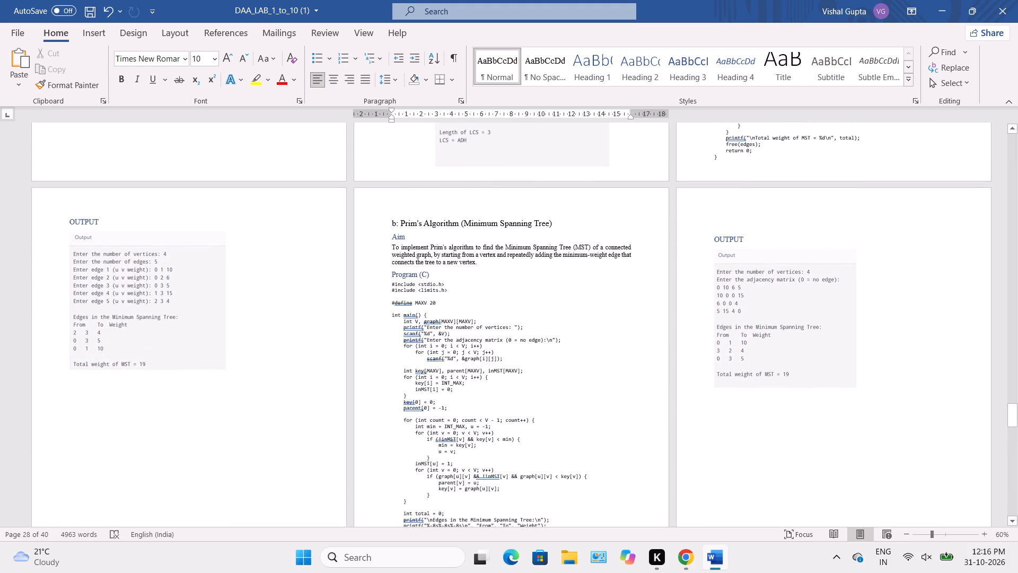
{"action": "scroll", "coordinate": [637, 380], "scroll_direction": "down", "scroll_amount": 1}
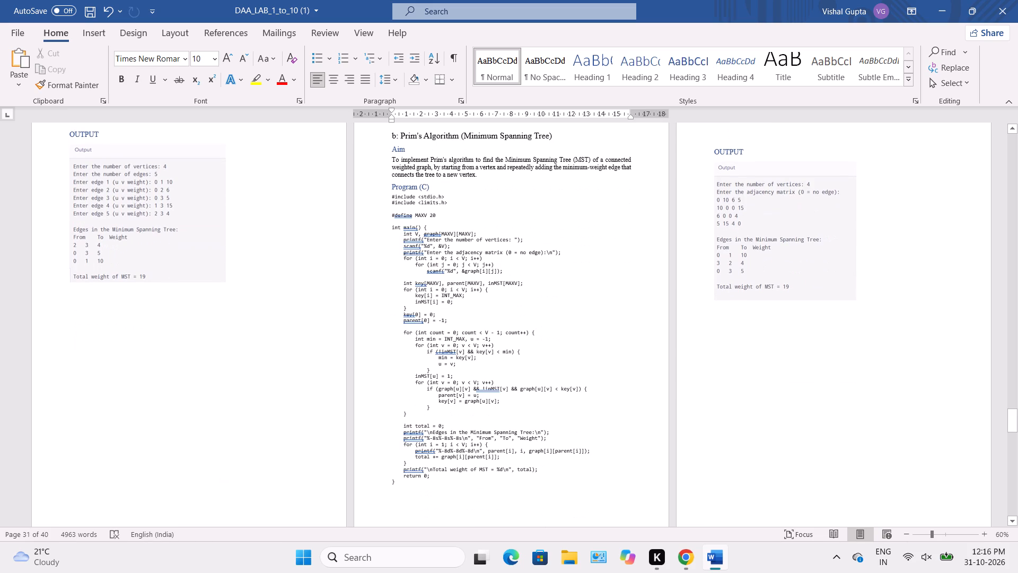
{"action": "scroll", "coordinate": [637, 380], "scroll_direction": "up", "scroll_amount": 1}
{"action": "scroll", "coordinate": [637, 380], "scroll_direction": "down", "scroll_amount": 1}
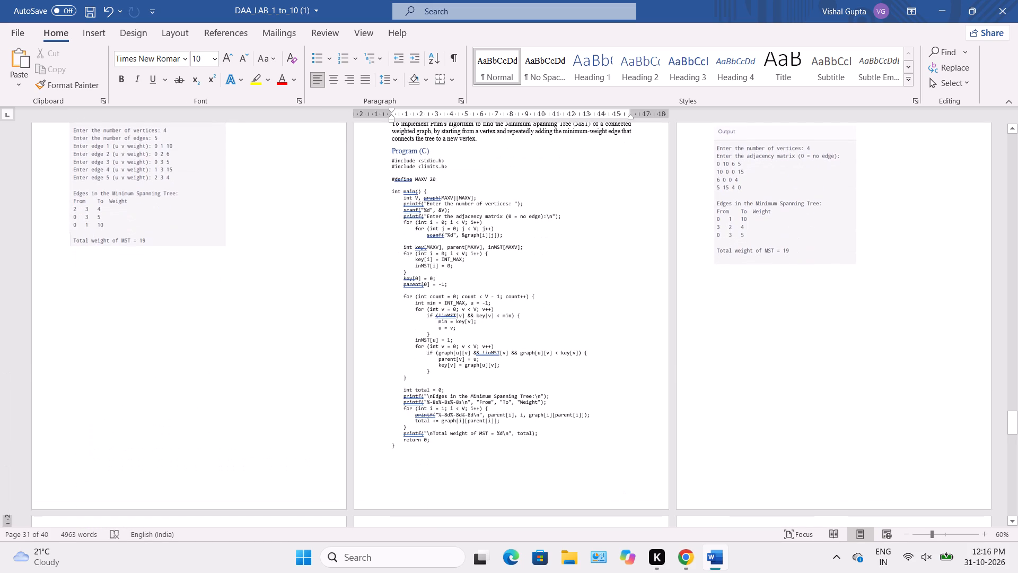
{"action": "scroll", "coordinate": [637, 380], "scroll_direction": "up", "scroll_amount": 5}
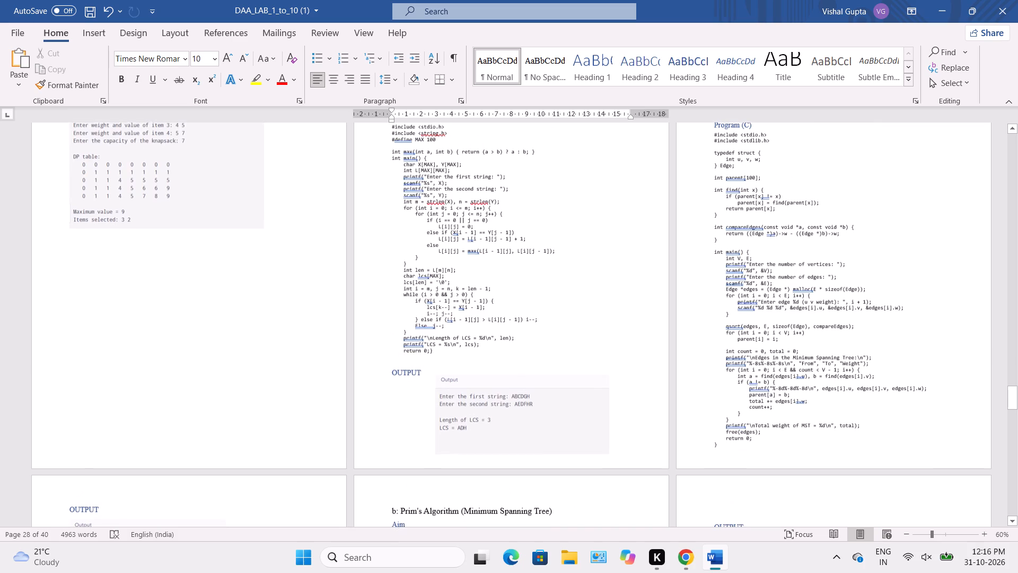
{"action": "scroll", "coordinate": [637, 380], "scroll_direction": "up", "scroll_amount": 1}
{"action": "scroll", "coordinate": [637, 380], "scroll_direction": "down", "scroll_amount": 1}
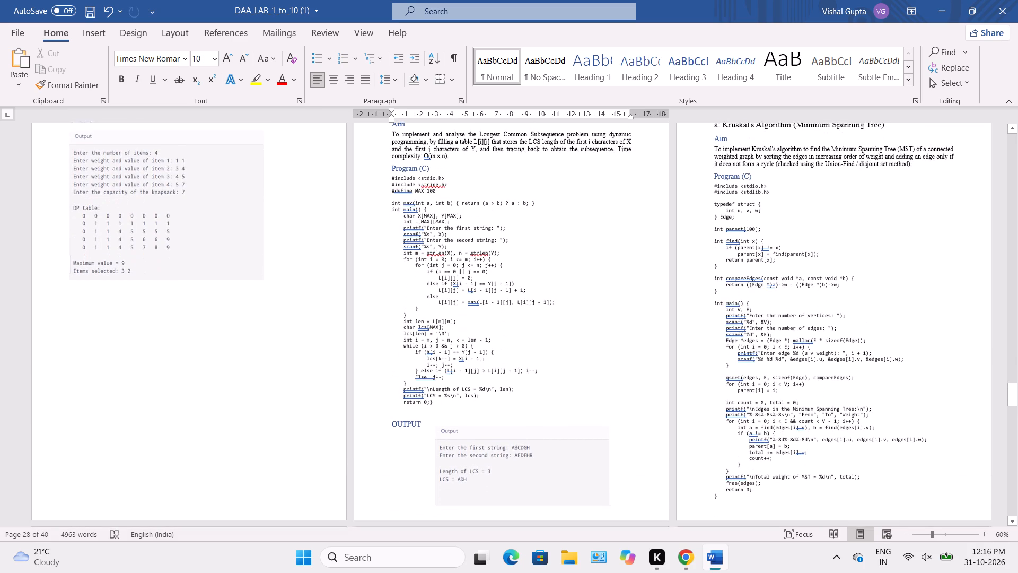
{"action": "scroll", "coordinate": [637, 380], "scroll_direction": "down", "scroll_amount": 1}
{"action": "scroll", "coordinate": [637, 380], "scroll_direction": "up", "scroll_amount": 5}
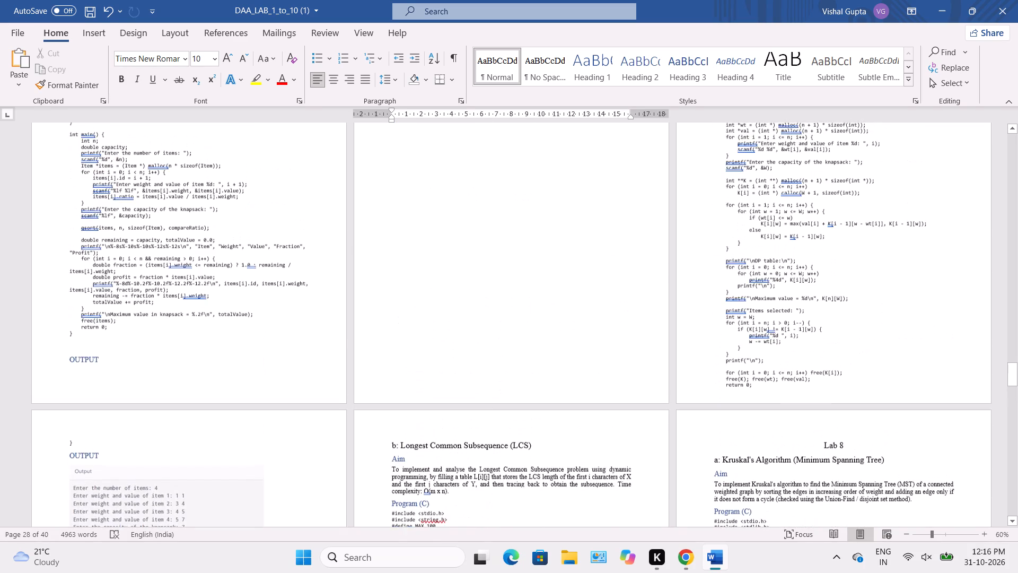
{"action": "scroll", "coordinate": [637, 380], "scroll_direction": "up", "scroll_amount": 1}
{"action": "scroll", "coordinate": [637, 380], "scroll_direction": "down", "scroll_amount": 1}
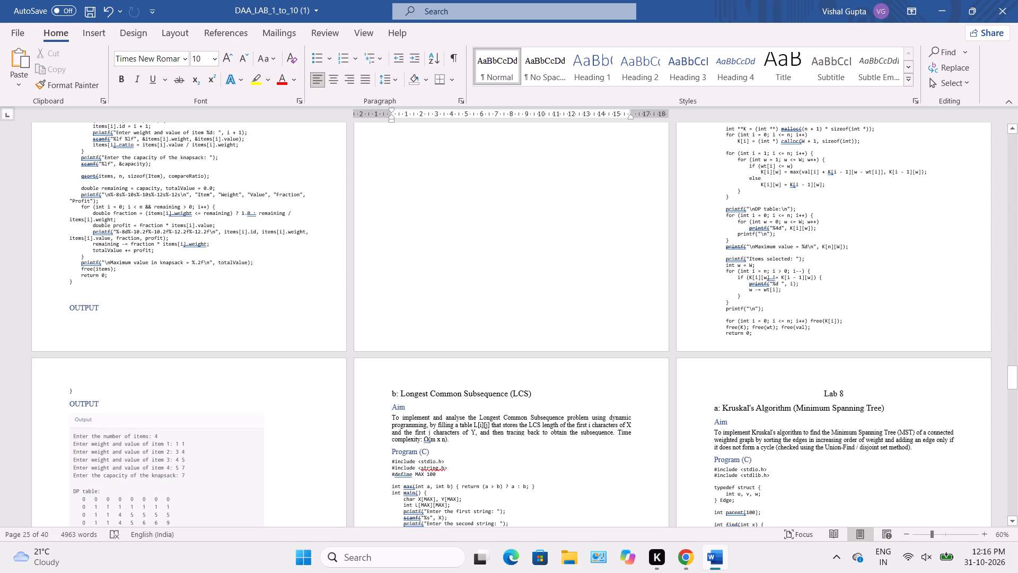
In the 0/1 Knapsack program, insert blank lines inside the item-selection loop's start, above the maximum-value printf and below the DP table printf.
{"action": "left_click", "coordinate": [823, 274]}
{"action": "key", "text": "Return"}
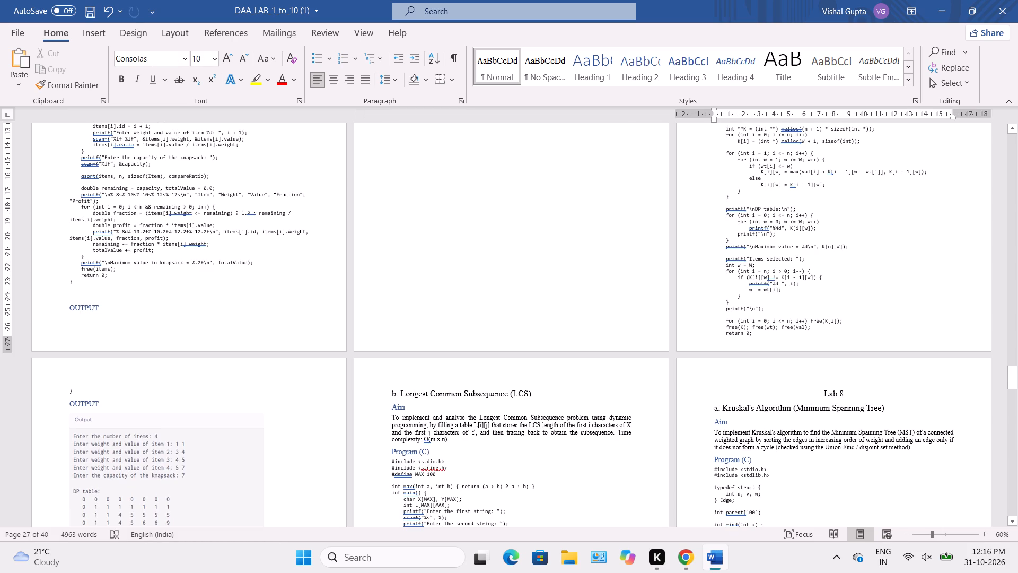
{"action": "key", "text": "Up"}
{"action": "key", "text": "Up"}
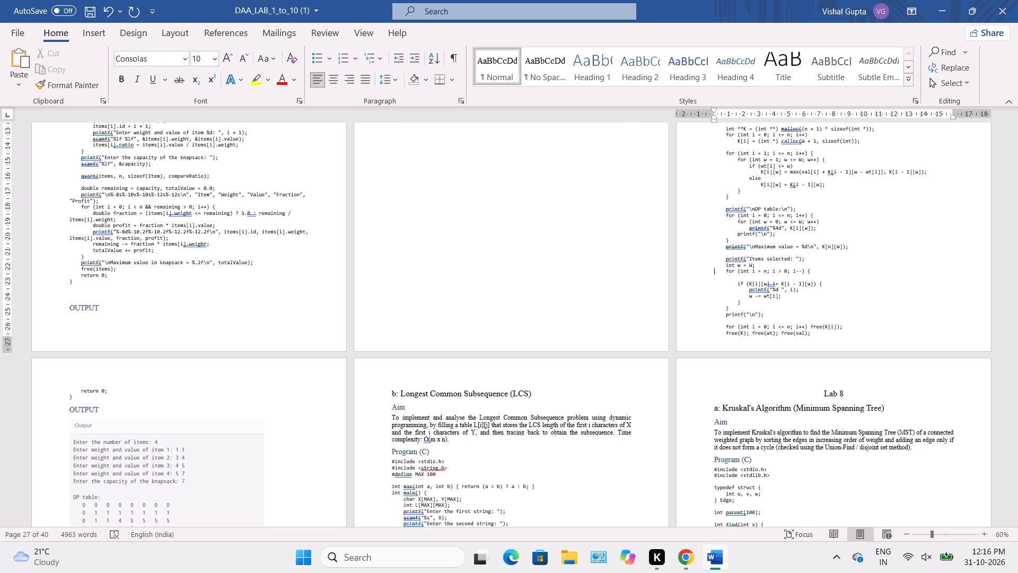
{"action": "key", "text": "Up"}
{"action": "key", "text": "Up"}
{"action": "key", "text": "Up"}
{"action": "key", "text": "Return"}
{"action": "key", "text": "Up"}
{"action": "key", "text": "Up"}
{"action": "key", "text": "Up"}
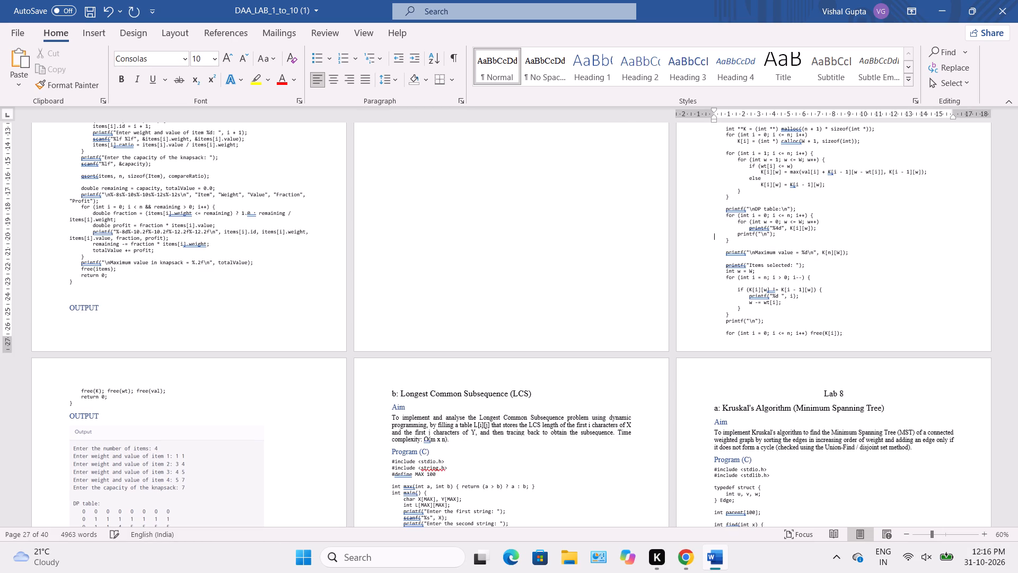
{"action": "key", "text": "Up"}
{"action": "key", "text": "Up"}
{"action": "key", "text": "Up"}
{"action": "key", "text": "Return"}
In the 0/1 Knapsack table-filling loop, insert a blank line after the outer for, inner for and if (wt[i] <= w) lines.
{"action": "key", "text": "Up"}
{"action": "key", "text": "Up"}
{"action": "key", "text": "Up"}
{"action": "key", "text": "Up"}
{"action": "key", "text": "Up"}
{"action": "key", "text": "Up"}
{"action": "key", "text": "Up"}
{"action": "key", "text": "Up"}
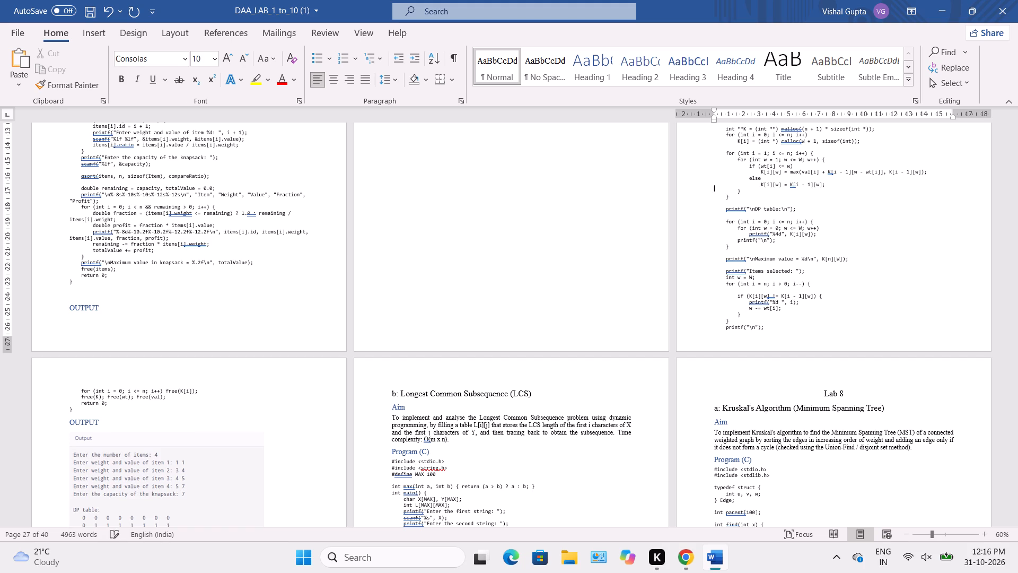
{"action": "key", "text": "Up"}
{"action": "key", "text": "Up"}
{"action": "key", "text": "Up"}
{"action": "key", "text": "Down"}
{"action": "key", "text": "Return"}
{"action": "key", "text": "Down"}
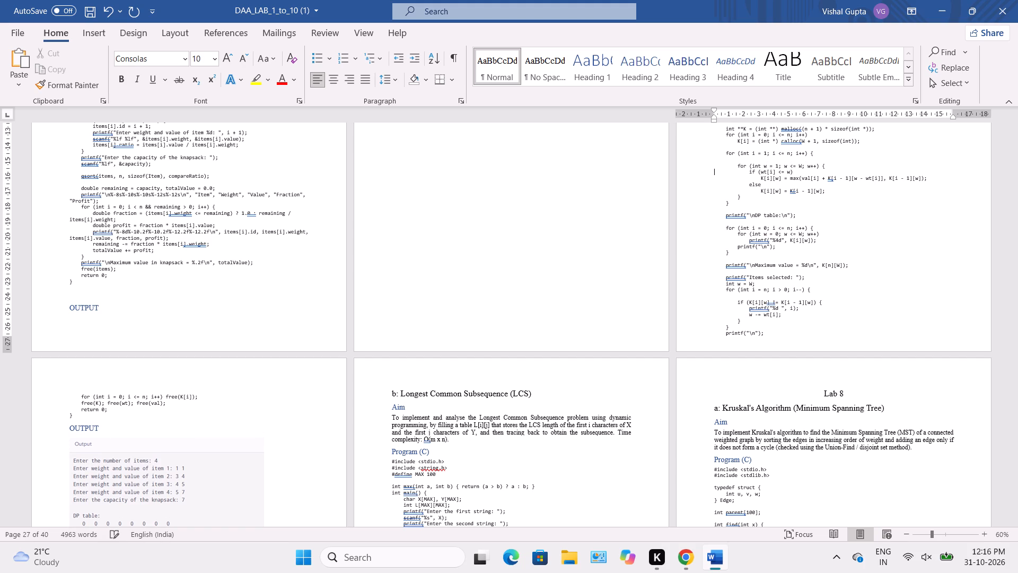
{"action": "key", "text": "Return"}
{"action": "key", "text": "Down"}
{"action": "key", "text": "Return"}
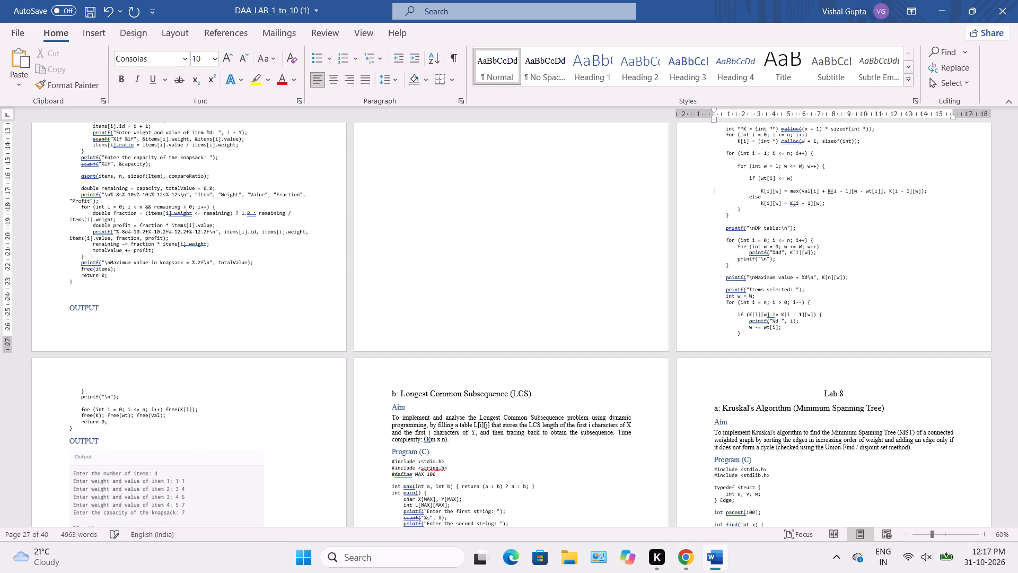
Space out the start of the 0/1 Knapsack main function with blank lines around the item-count prompt, its scanf, and the wt and val declarations.
{"action": "scroll", "coordinate": [461, 431], "scroll_direction": "up", "scroll_amount": 1}
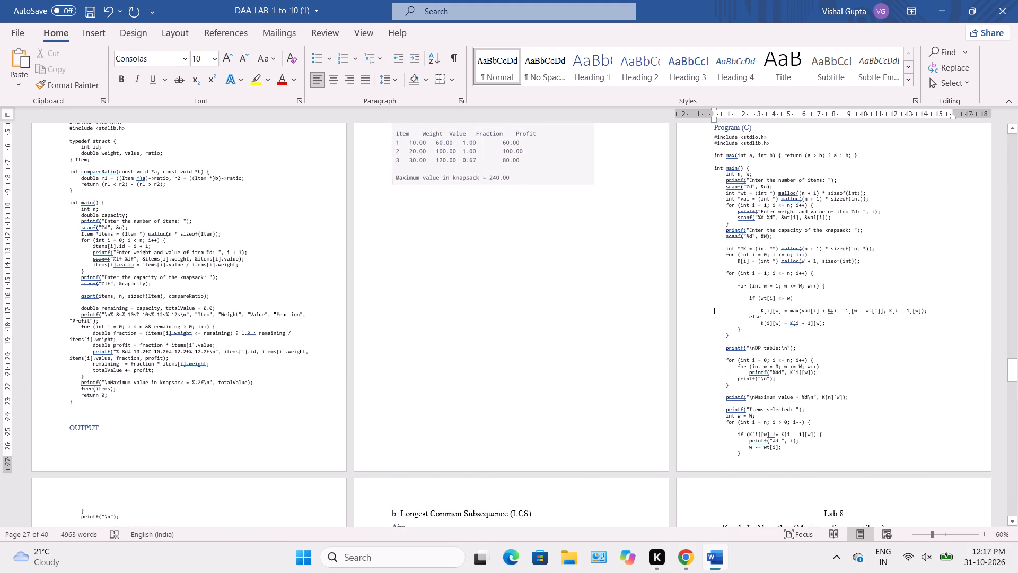
{"action": "left_click", "coordinate": [722, 201]}
{"action": "key", "text": "Return"}
{"action": "key", "text": "Down"}
{"action": "key", "text": "Return"}
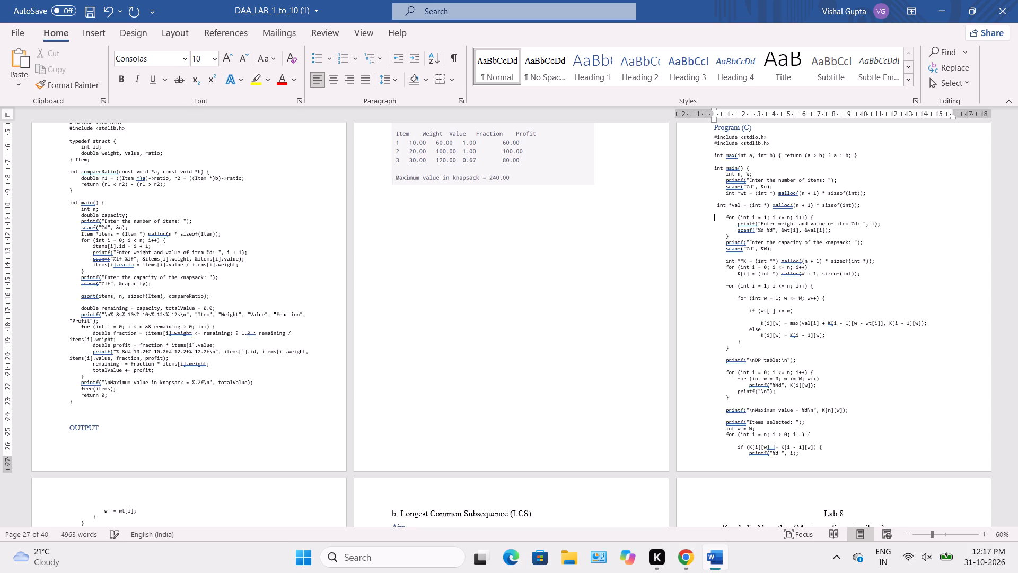
{"action": "key", "text": "Up"}
{"action": "key", "text": "Up"}
{"action": "key", "text": "Up"}
{"action": "key", "text": "Up"}
{"action": "key", "text": "Return"}
{"action": "key", "text": "Up"}
{"action": "key", "text": "Up"}
{"action": "key", "text": "Return"}
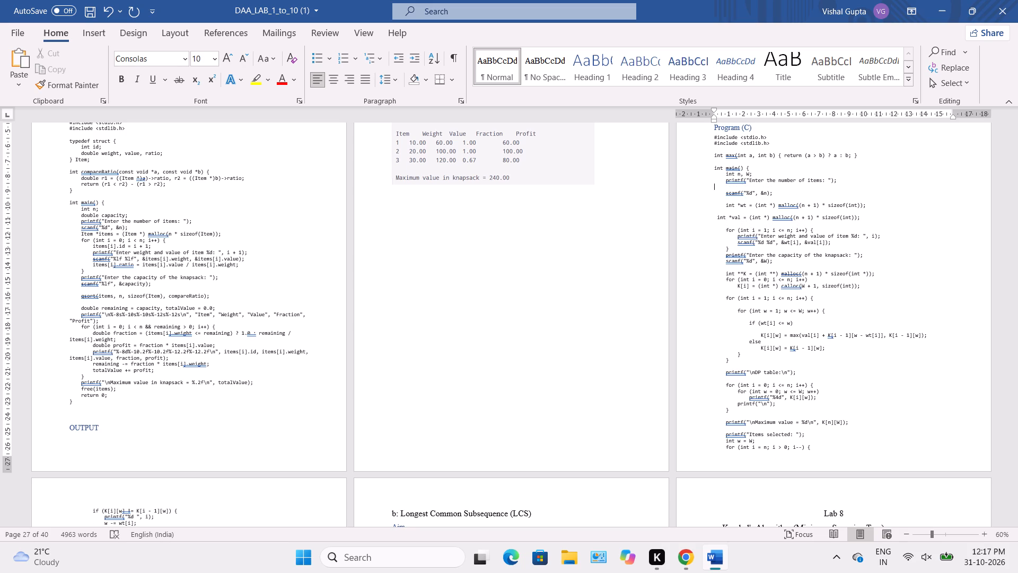
{"action": "key", "text": "Up"}
{"action": "key", "text": "Up"}
{"action": "key", "text": "Return"}
{"action": "key", "text": "Up"}
{"action": "key", "text": "Up"}
{"action": "key", "text": "Up"}
{"action": "key", "text": "Up"}
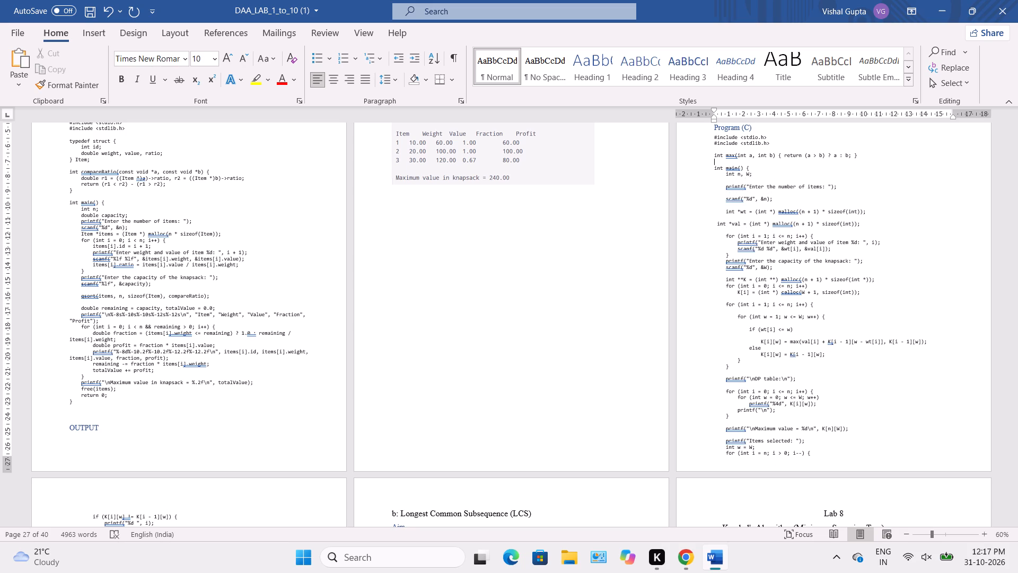
{"action": "key", "text": "Up"}
Insert six blank lines between the 0/1 Knapsack program's closing brace and its OUTPUT heading.
{"action": "scroll", "coordinate": [717, 317], "scroll_direction": "down", "scroll_amount": 3}
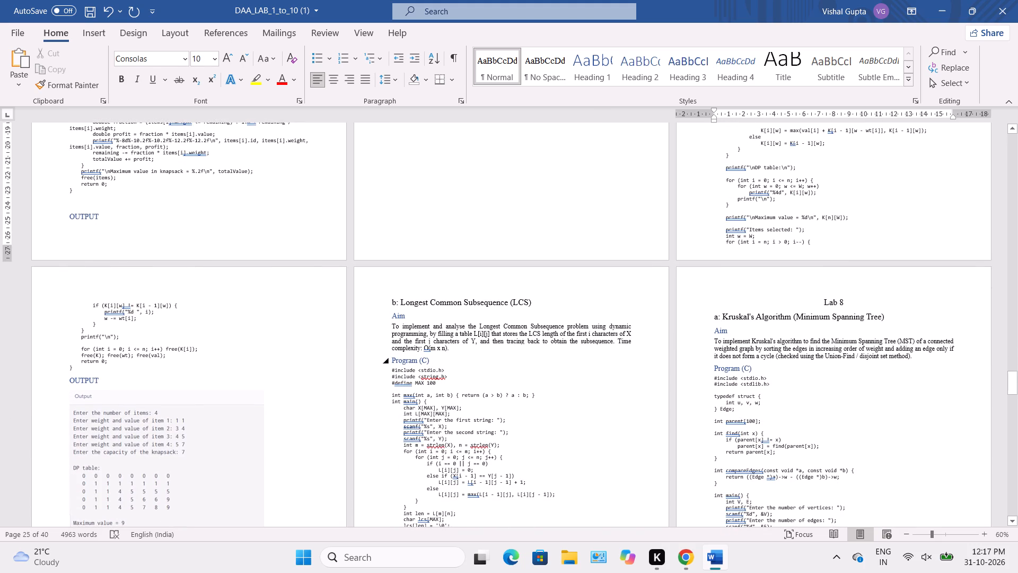
{"action": "left_click", "coordinate": [146, 367]}
{"action": "scroll", "coordinate": [146, 367], "scroll_direction": "down", "scroll_amount": 3}
{"action": "key", "text": "Return"}
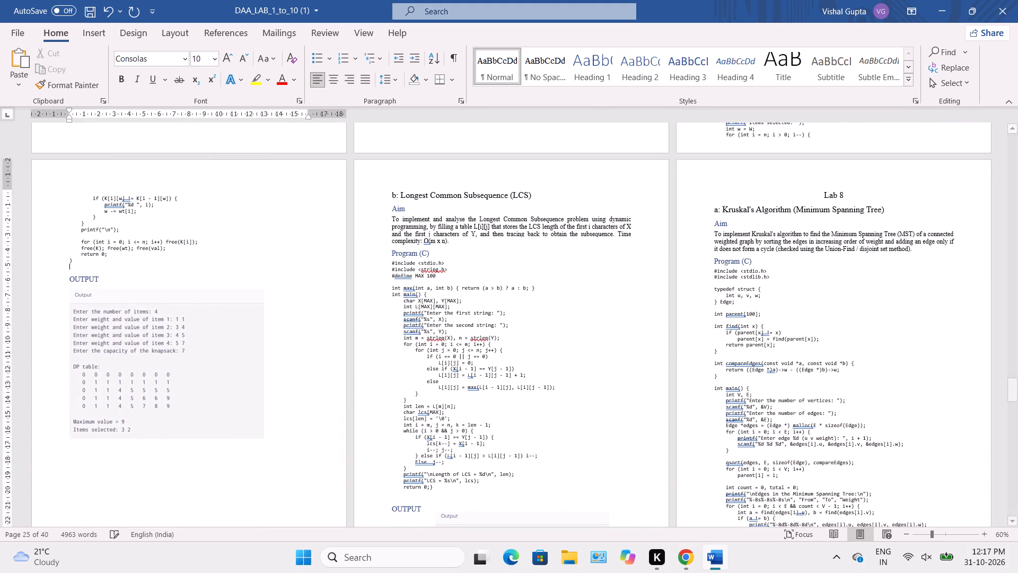
{"action": "key", "text": "Return"}
{"action": "key", "text": "Return"}
{"action": "key", "text": "Return"}
{"action": "key", "text": "Return"}
{"action": "key", "text": "Return"}
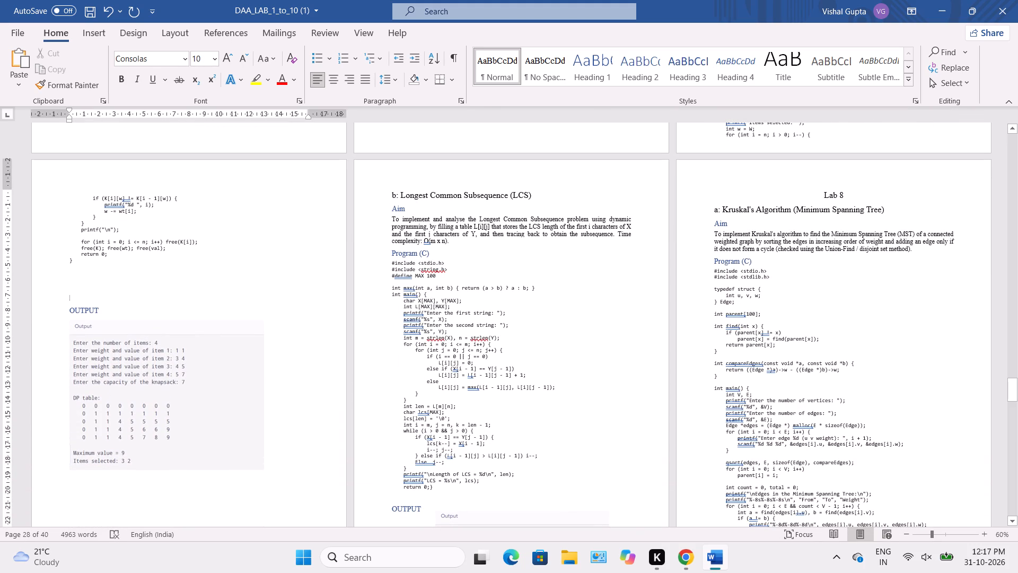
Save the document.
{"action": "scroll", "coordinate": [374, 386], "scroll_direction": "up", "scroll_amount": 3}
{"action": "key", "text": "ctrl+s"}
{"action": "key", "text": "ctrl+s"}
{"action": "key", "text": "ctrl+s"}
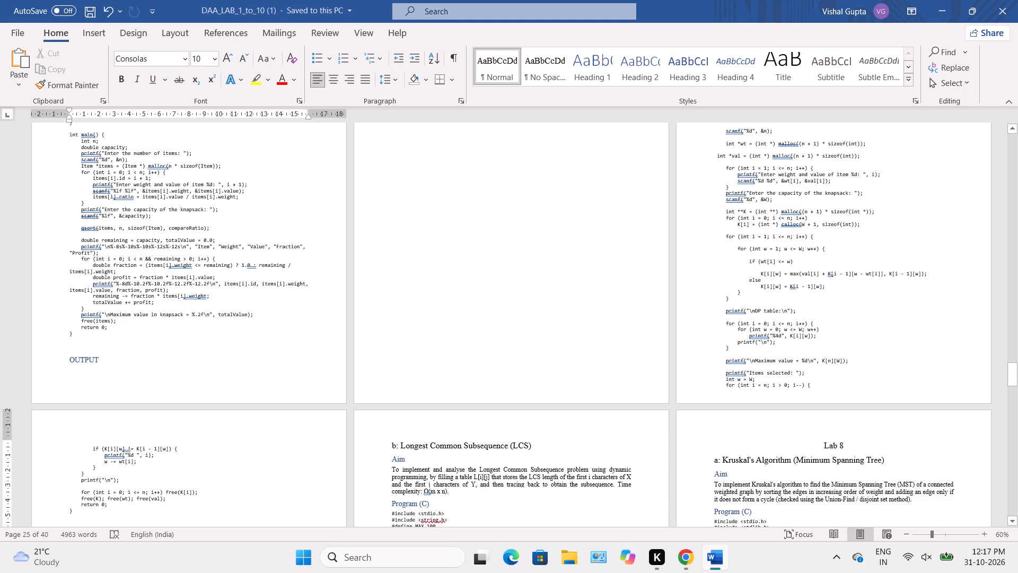
Insert six blank lines above the Fractional Knapsack OUTPUT heading to push it onto the page with its output image.
{"action": "scroll", "coordinate": [464, 345], "scroll_direction": "down", "scroll_amount": 1}
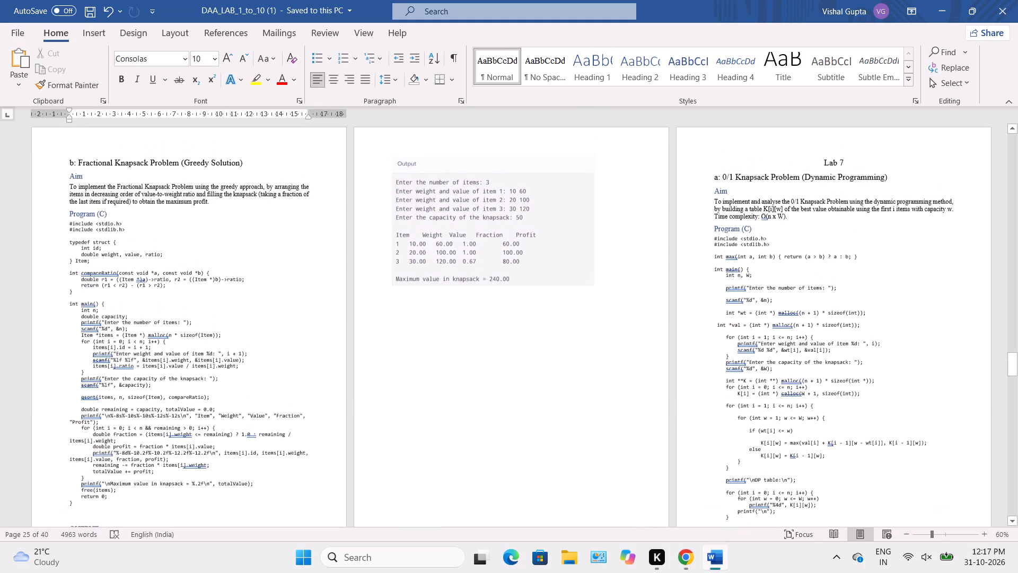
{"action": "scroll", "coordinate": [464, 345], "scroll_direction": "down", "scroll_amount": 1}
{"action": "scroll", "coordinate": [464, 345], "scroll_direction": "up", "scroll_amount": 2}
{"action": "scroll", "coordinate": [464, 345], "scroll_direction": "down", "scroll_amount": 3}
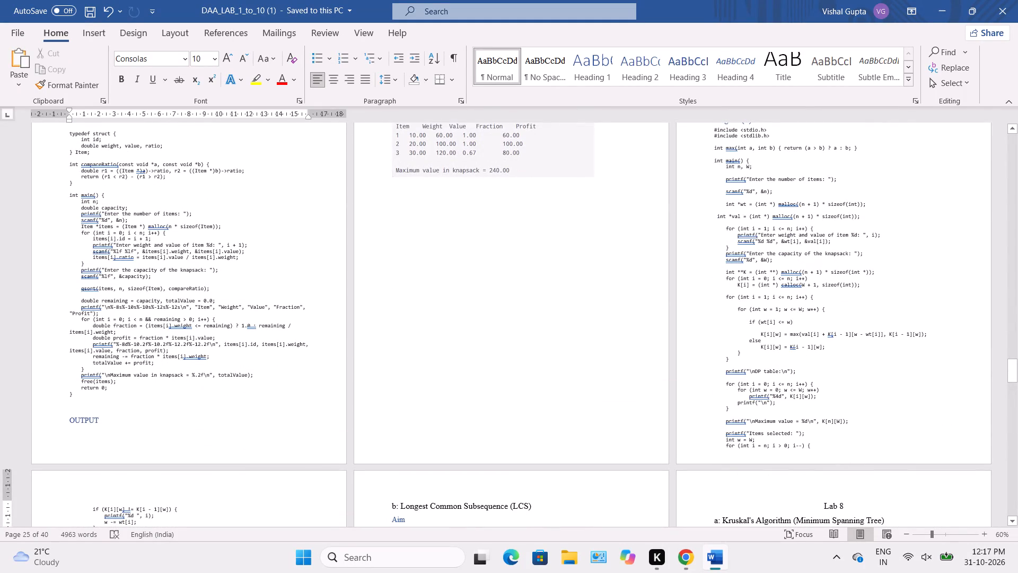
{"action": "left_click", "coordinate": [70, 410]}
{"action": "key", "text": "Return"}
{"action": "key", "text": "Return"}
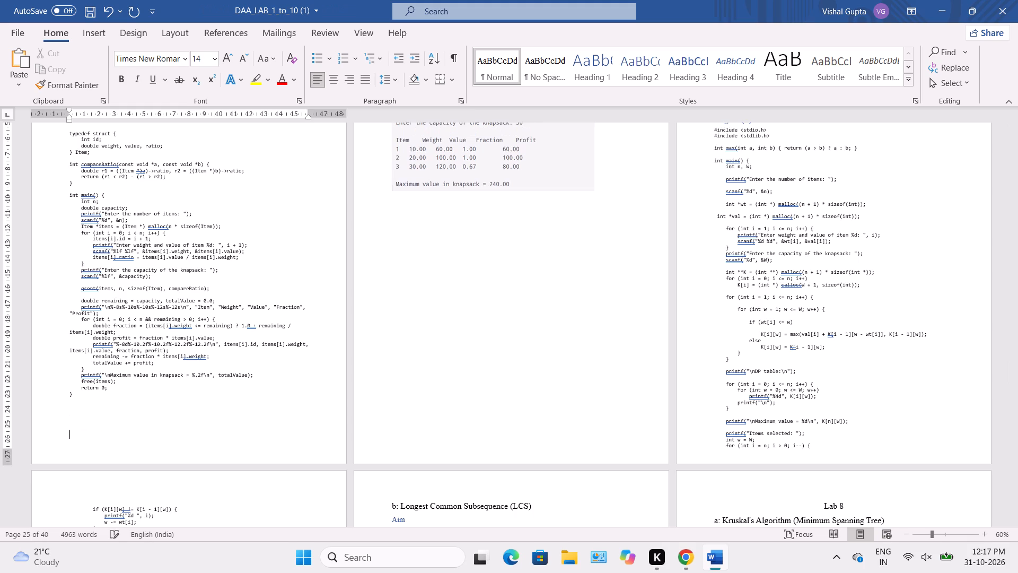
{"action": "key", "text": "Return"}
{"action": "key", "text": "Return"}
{"action": "key", "text": "Return"}
{"action": "key", "text": "Return"}
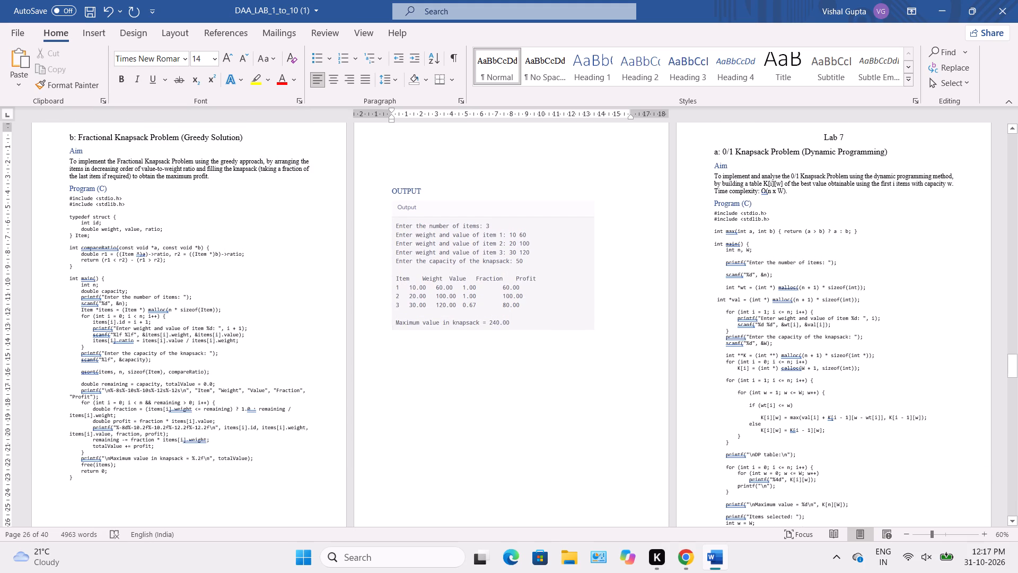
Review the page layout from Lab 7's knapsack output through Lab 10's Sum of Subset program.
{"action": "scroll", "coordinate": [287, 465], "scroll_direction": "down", "scroll_amount": 3}
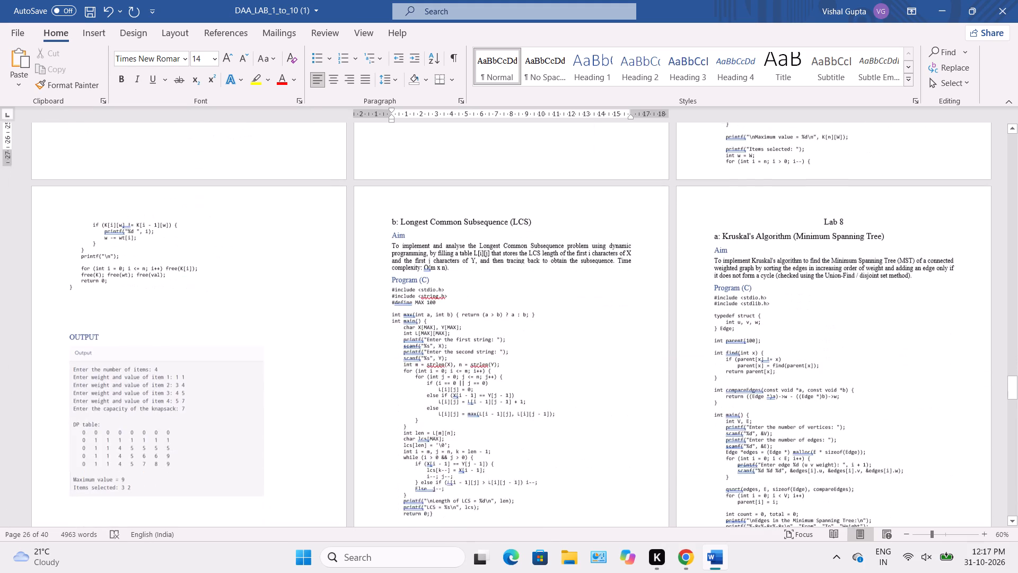
{"action": "scroll", "coordinate": [287, 465], "scroll_direction": "down", "scroll_amount": 2}
{"action": "scroll", "coordinate": [287, 465], "scroll_direction": "up", "scroll_amount": 1}
{"action": "scroll", "coordinate": [287, 465], "scroll_direction": "down", "scroll_amount": 4}
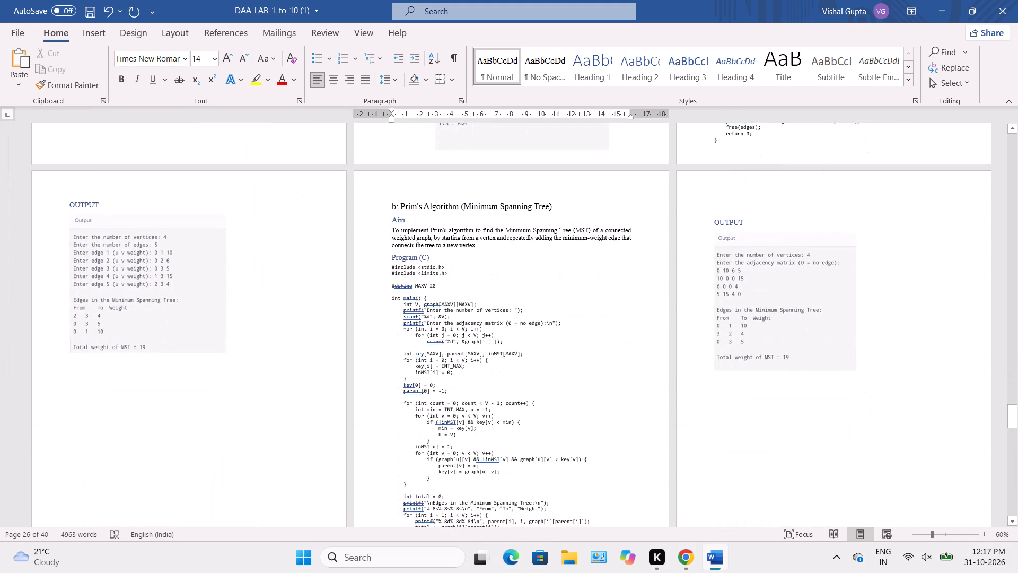
{"action": "scroll", "coordinate": [287, 465], "scroll_direction": "down", "scroll_amount": 13}
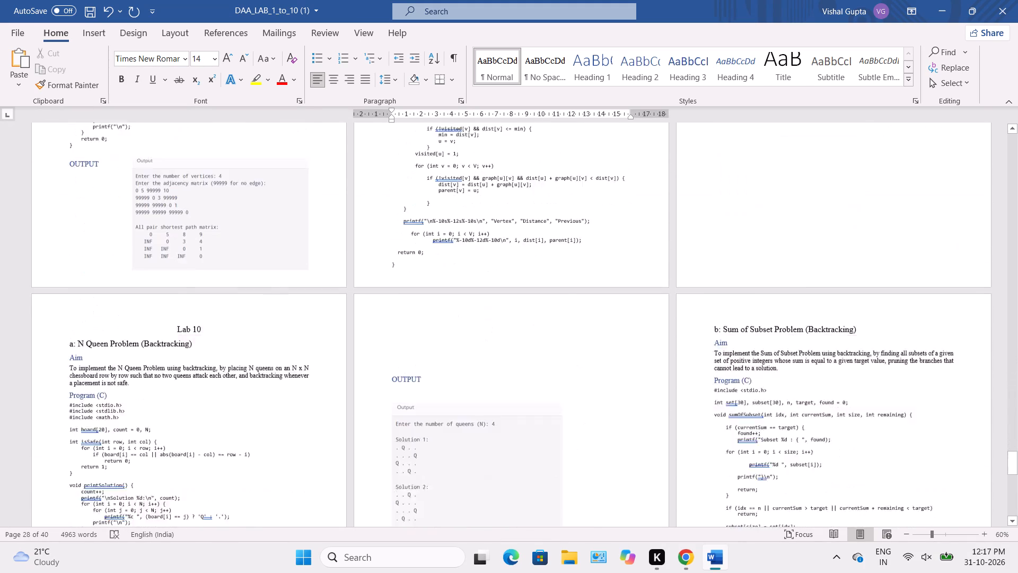
{"action": "scroll", "coordinate": [287, 465], "scroll_direction": "down", "scroll_amount": 5}
{"action": "scroll", "coordinate": [287, 465], "scroll_direction": "up", "scroll_amount": 5}
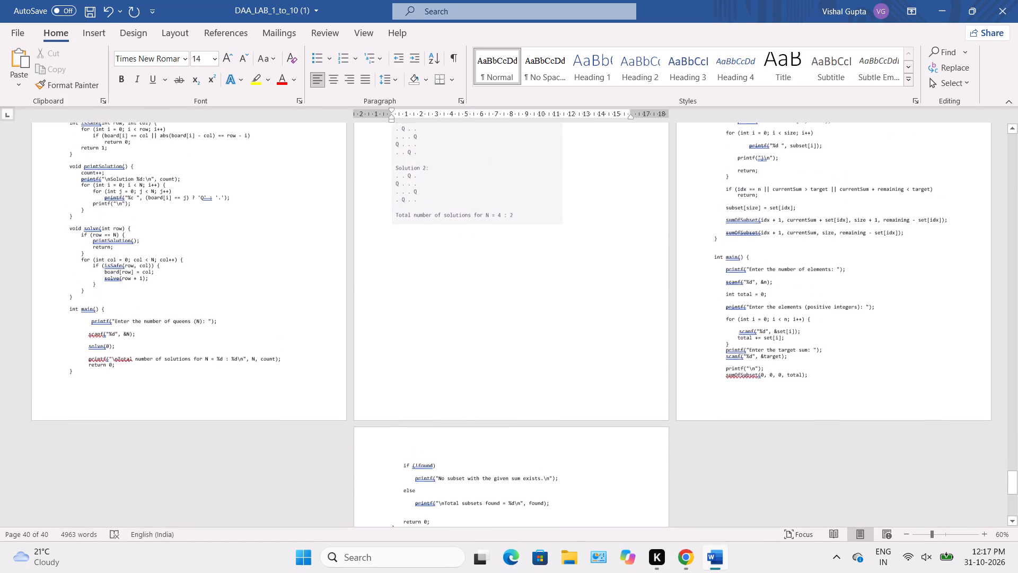
{"action": "scroll", "coordinate": [287, 465], "scroll_direction": "up", "scroll_amount": 2}
Save the document with the updated spacing.
{"action": "key", "text": "ctrl+s"}
{"action": "key", "text": "ctrl+s"}
{"action": "key", "text": "ctrl+s"}
{"action": "key", "text": "ctrl+s"}
{"action": "key", "text": "ctrl+s"}
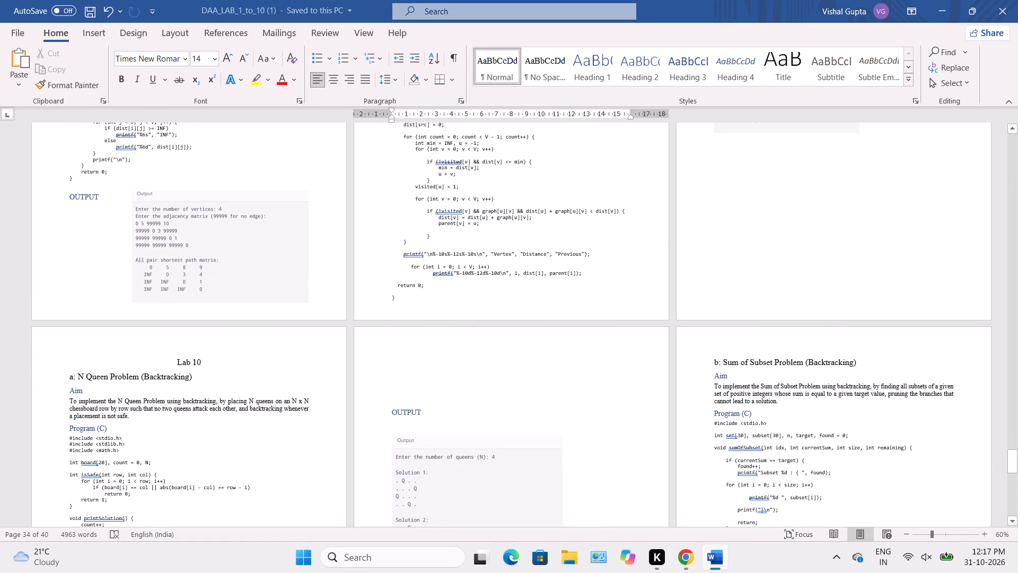
Review the page layout from Lab 10 back to Lab 6's Fractional Knapsack program and output.
{"action": "scroll", "coordinate": [287, 465], "scroll_direction": "up", "scroll_amount": 8}
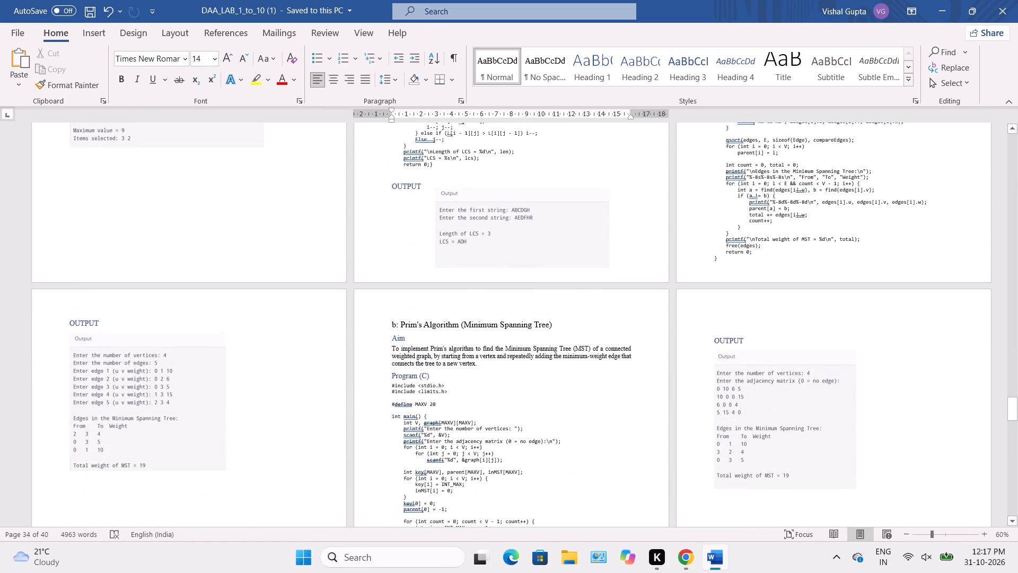
{"action": "scroll", "coordinate": [287, 465], "scroll_direction": "up", "scroll_amount": 9}
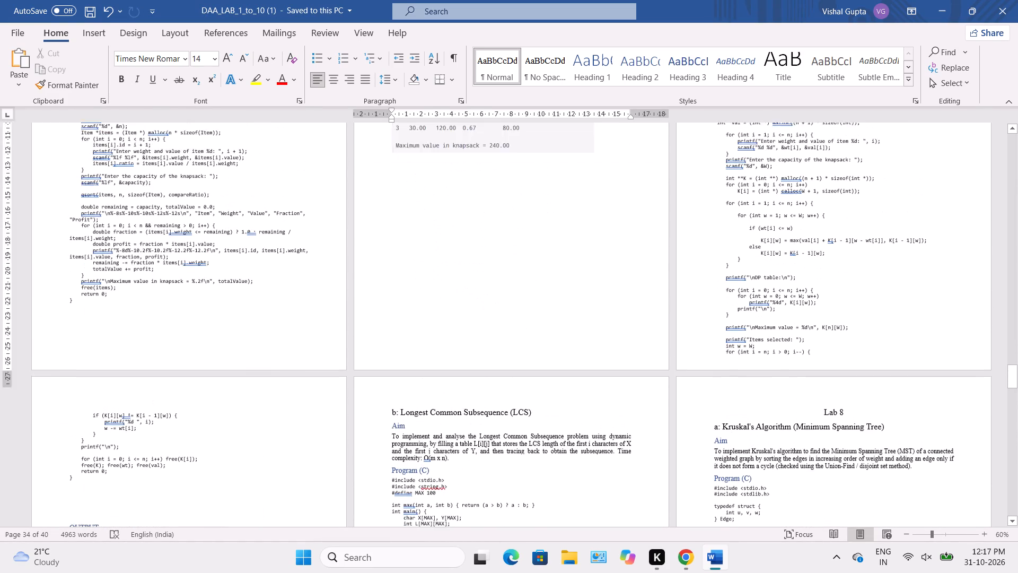
{"action": "scroll", "coordinate": [287, 465], "scroll_direction": "up", "scroll_amount": 2}
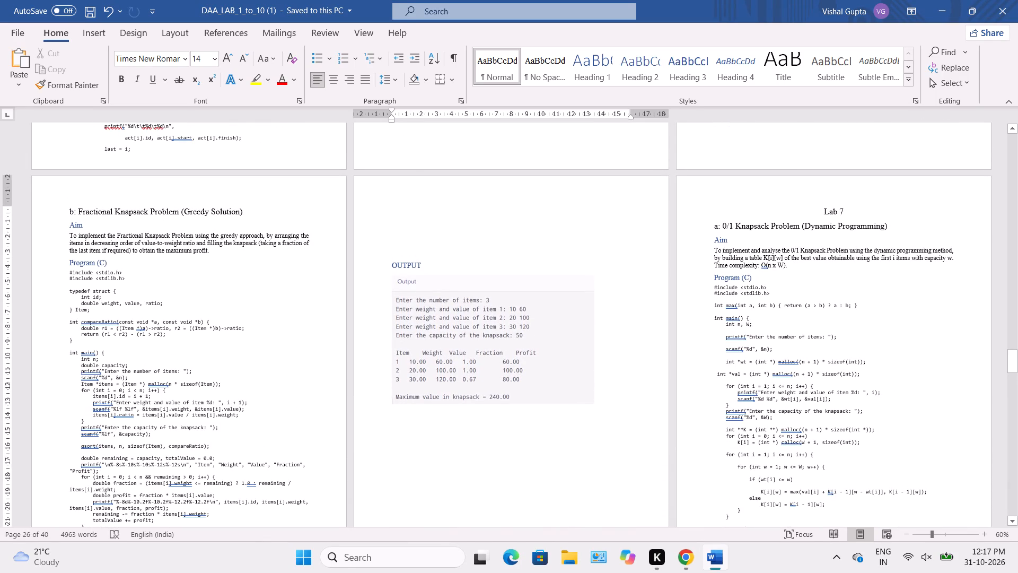
{"action": "scroll", "coordinate": [620, 412], "scroll_direction": "down", "scroll_amount": 2}
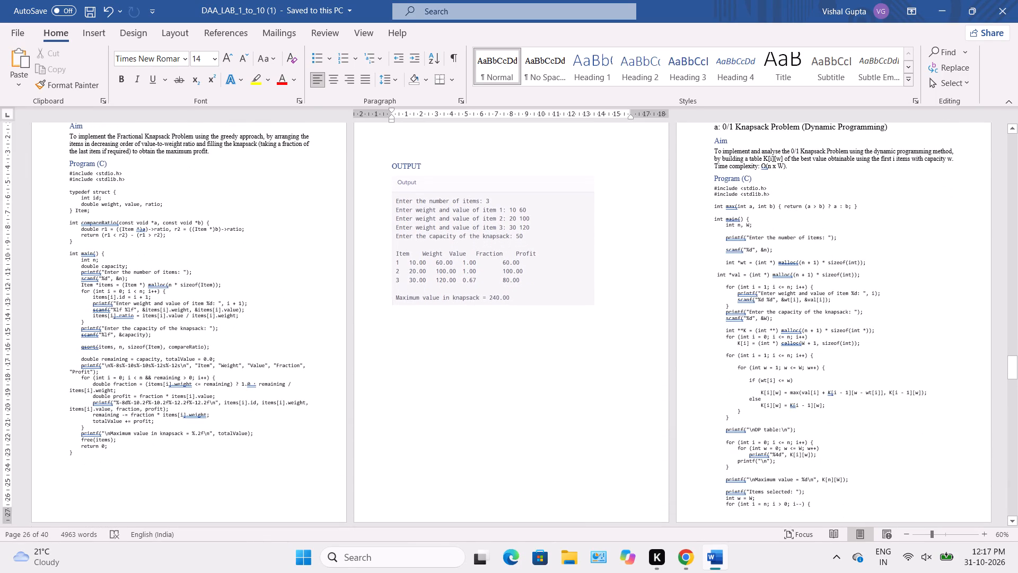
{"action": "scroll", "coordinate": [620, 412], "scroll_direction": "down", "scroll_amount": 2}
{"action": "scroll", "coordinate": [620, 412], "scroll_direction": "up", "scroll_amount": 2}
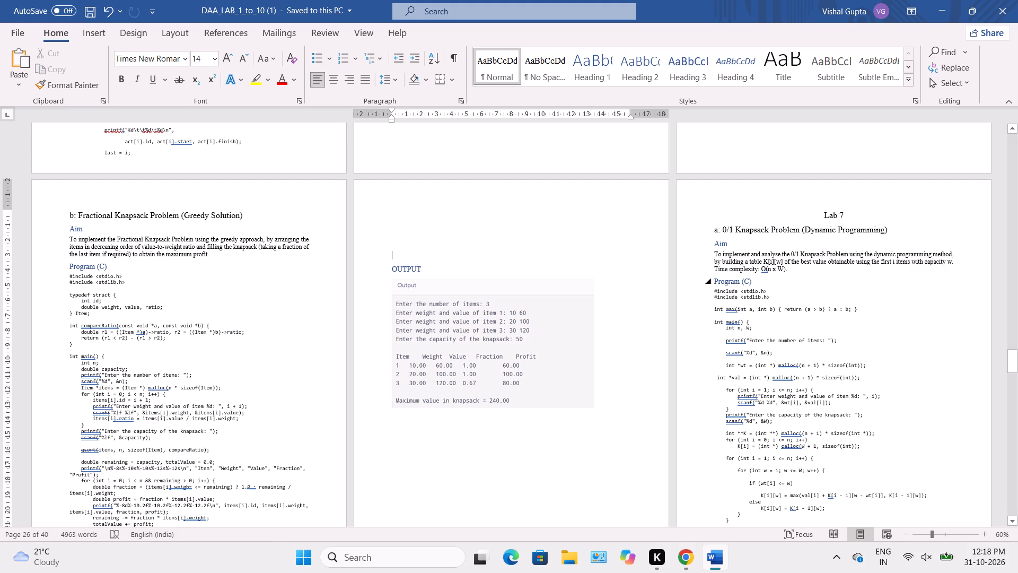
{"action": "left_click", "coordinate": [908, 81]}
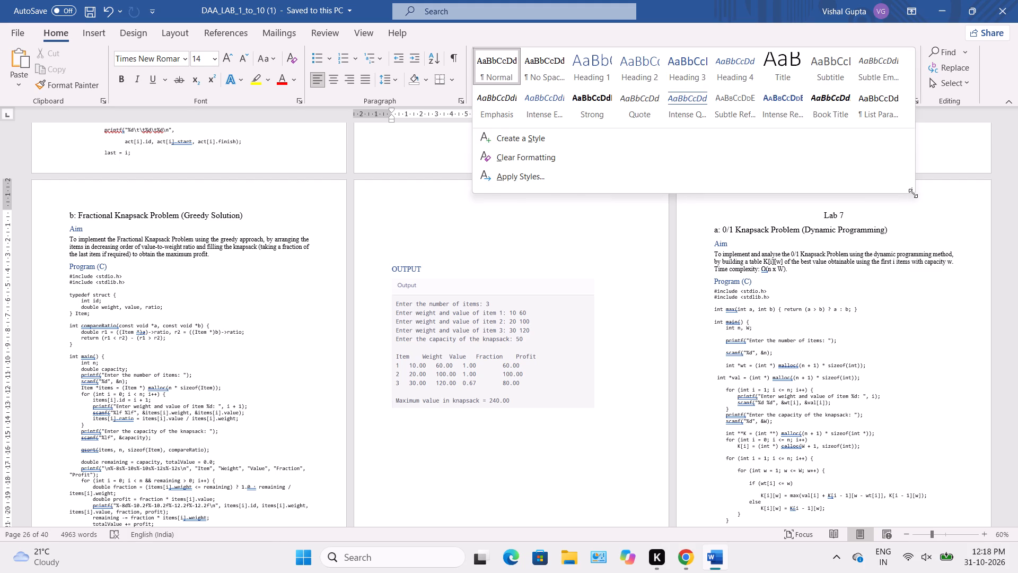
{"action": "left_click", "coordinate": [996, 214]}
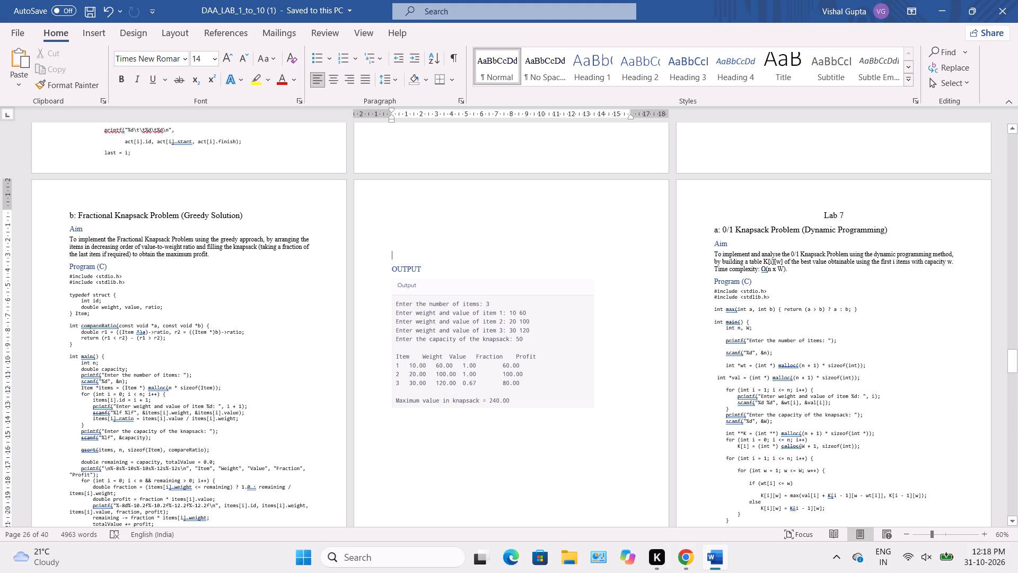
Examine the page breaks around the Fractional Knapsack and Lab 6 Activity Selection programs and their outputs.
{"action": "scroll", "coordinate": [629, 313], "scroll_direction": "up", "scroll_amount": 1}
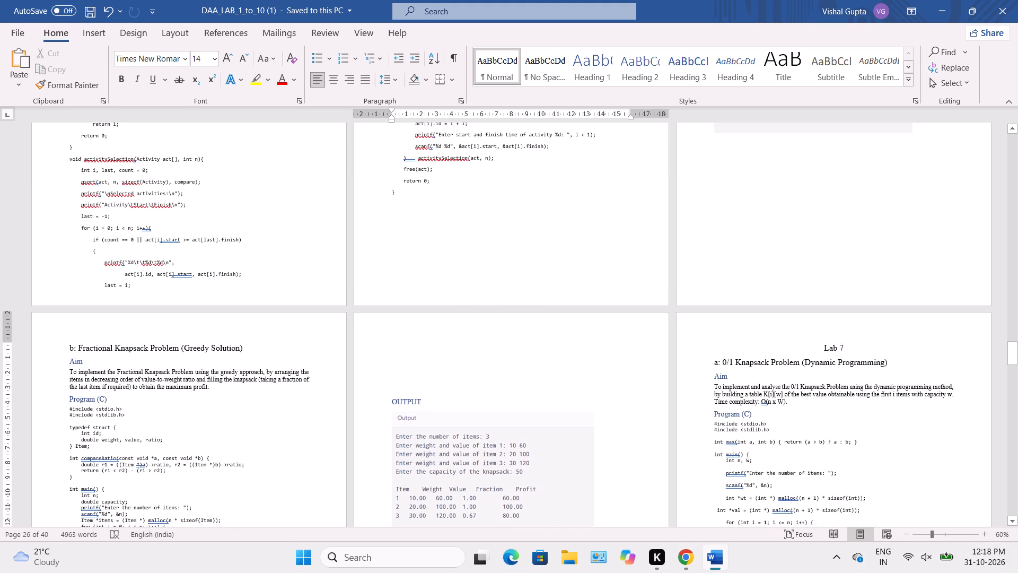
{"action": "scroll", "coordinate": [629, 313], "scroll_direction": "down", "scroll_amount": 2}
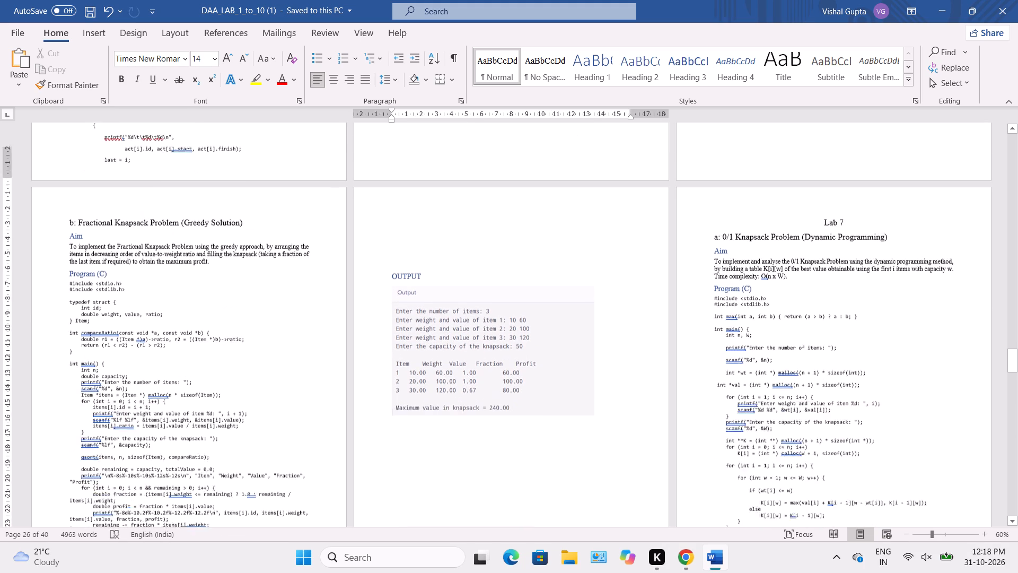
{"action": "scroll", "coordinate": [629, 313], "scroll_direction": "down", "scroll_amount": 2}
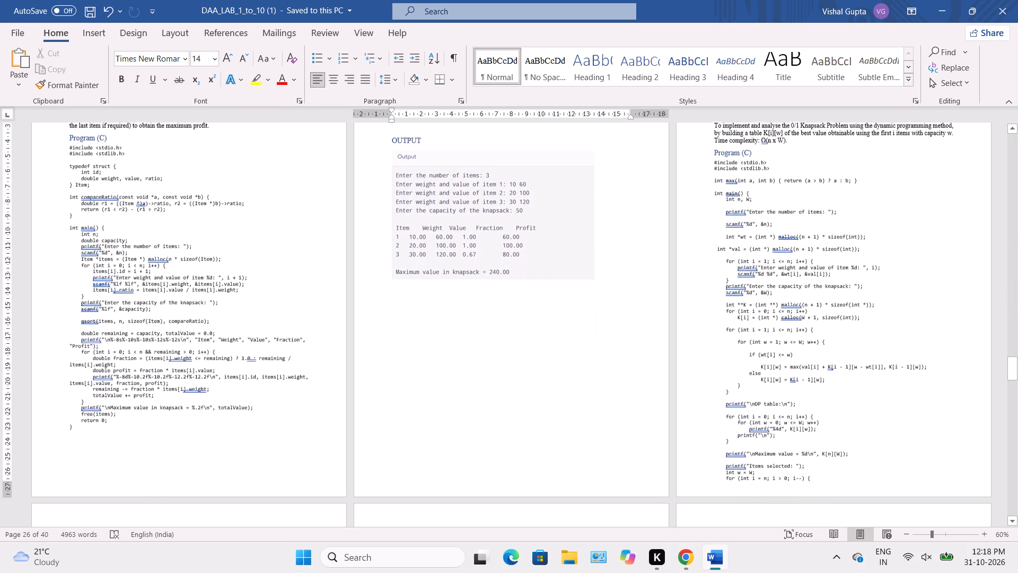
{"action": "scroll", "coordinate": [629, 313], "scroll_direction": "down", "scroll_amount": 1}
{"action": "scroll", "coordinate": [629, 313], "scroll_direction": "up", "scroll_amount": 3}
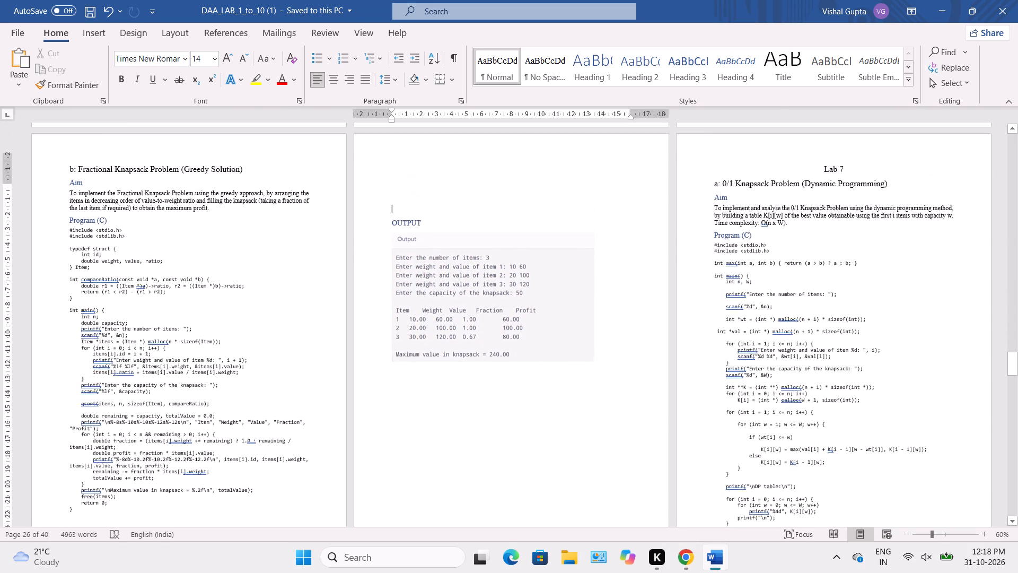
{"action": "scroll", "coordinate": [629, 313], "scroll_direction": "up", "scroll_amount": 5}
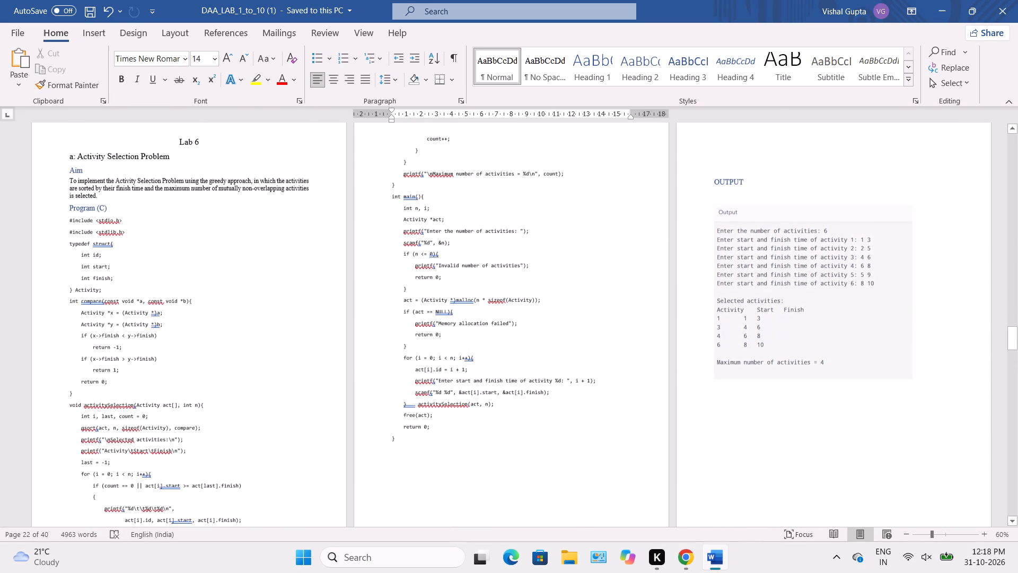
{"action": "scroll", "coordinate": [629, 313], "scroll_direction": "up", "scroll_amount": 2}
{"action": "scroll", "coordinate": [629, 313], "scroll_direction": "down", "scroll_amount": 1}
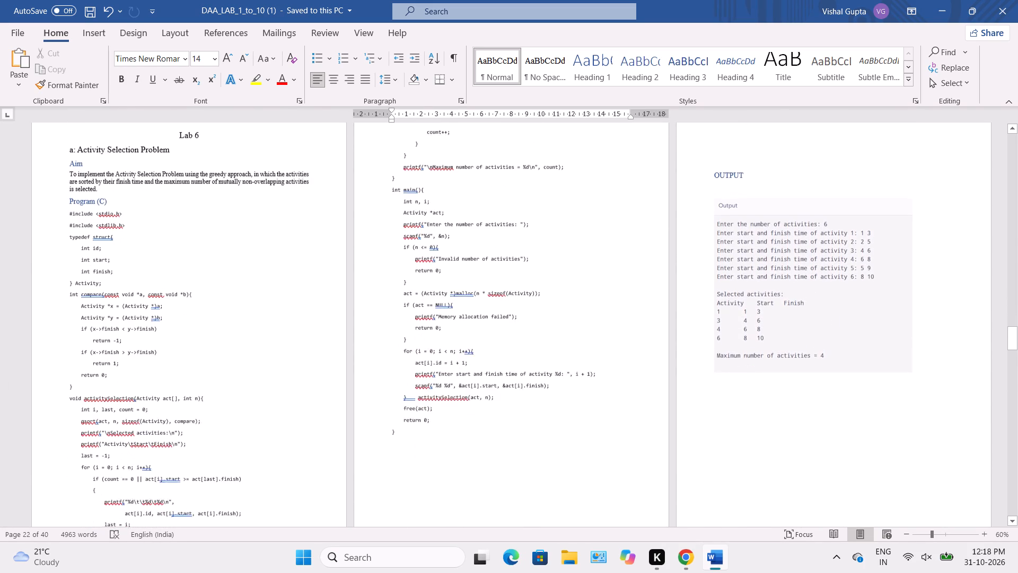
{"action": "scroll", "coordinate": [629, 313], "scroll_direction": "down", "scroll_amount": 2}
{"action": "scroll", "coordinate": [629, 313], "scroll_direction": "up", "scroll_amount": 1}
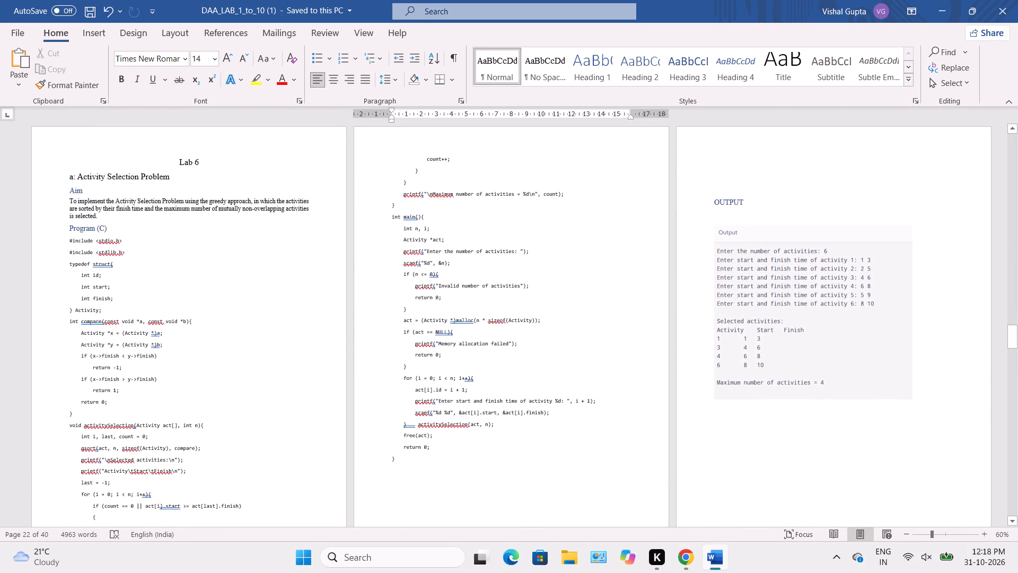
{"action": "scroll", "coordinate": [629, 313], "scroll_direction": "down", "scroll_amount": 1}
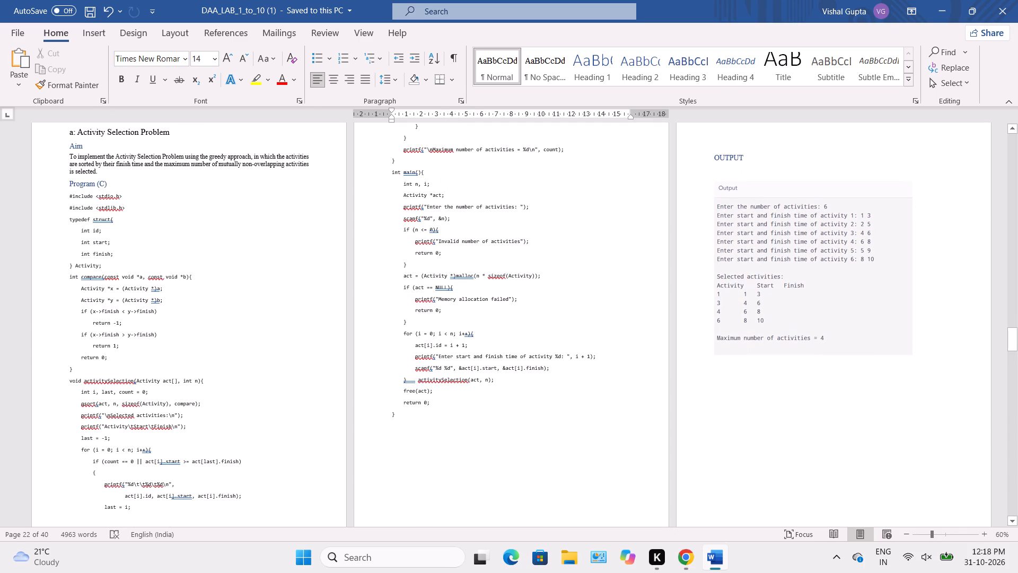
{"action": "scroll", "coordinate": [419, 306], "scroll_direction": "down", "scroll_amount": 1}
{"action": "scroll", "coordinate": [419, 306], "scroll_direction": "up", "scroll_amount": 1}
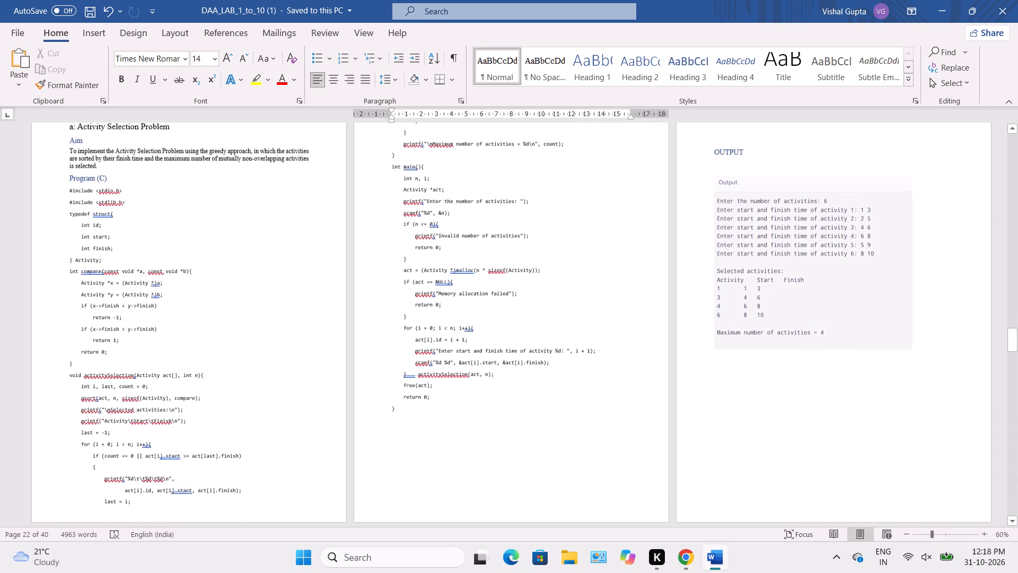
{"action": "scroll", "coordinate": [419, 306], "scroll_direction": "up", "scroll_amount": 1}
{"action": "scroll", "coordinate": [419, 306], "scroll_direction": "down", "scroll_amount": 2}
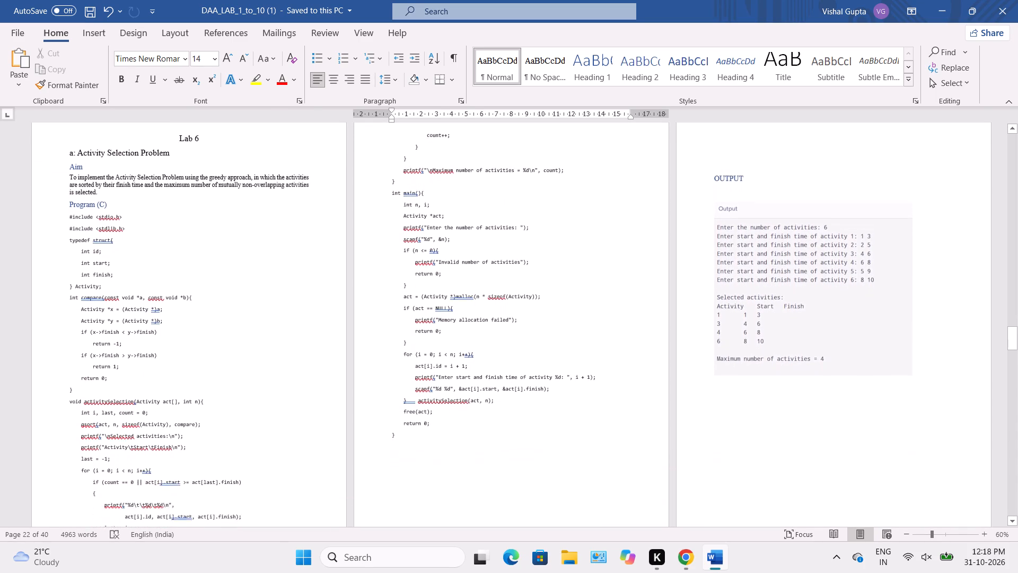
{"action": "scroll", "coordinate": [419, 306], "scroll_direction": "down", "scroll_amount": 1}
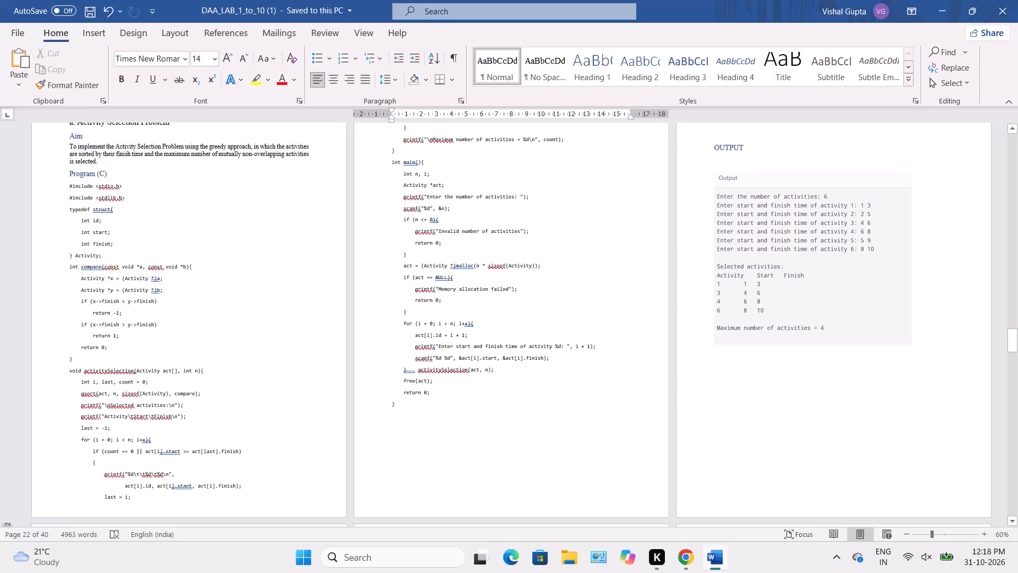
In activitySelection, join the loop's opening brace onto the end of the preceding if condition line.
{"action": "left_click", "coordinate": [93, 458]}
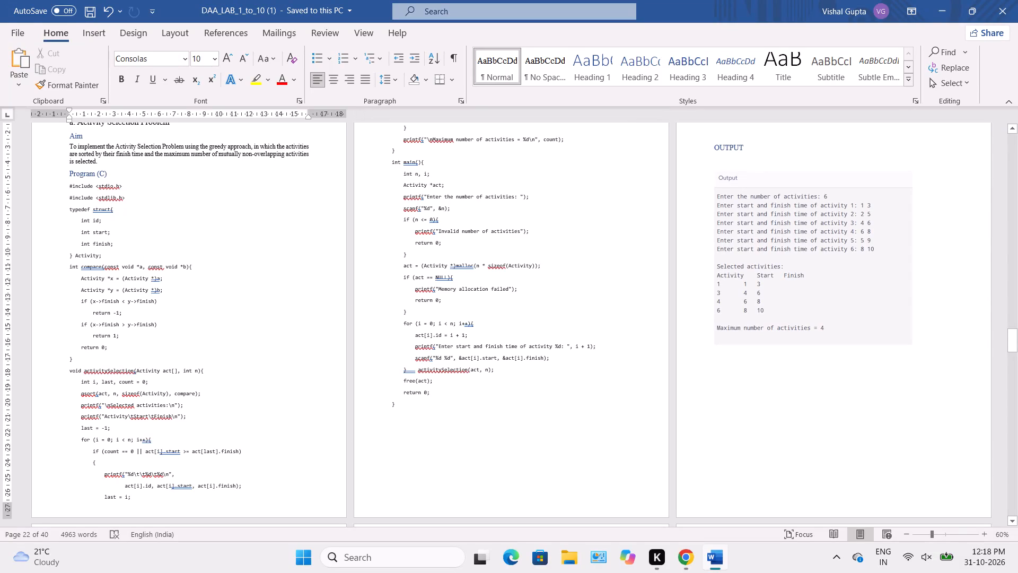
{"action": "key", "text": "BackSpace"}
{"action": "key", "text": "BackSpace"}
{"action": "key", "text": "BackSpace"}
{"action": "key", "text": "BackSpace"}
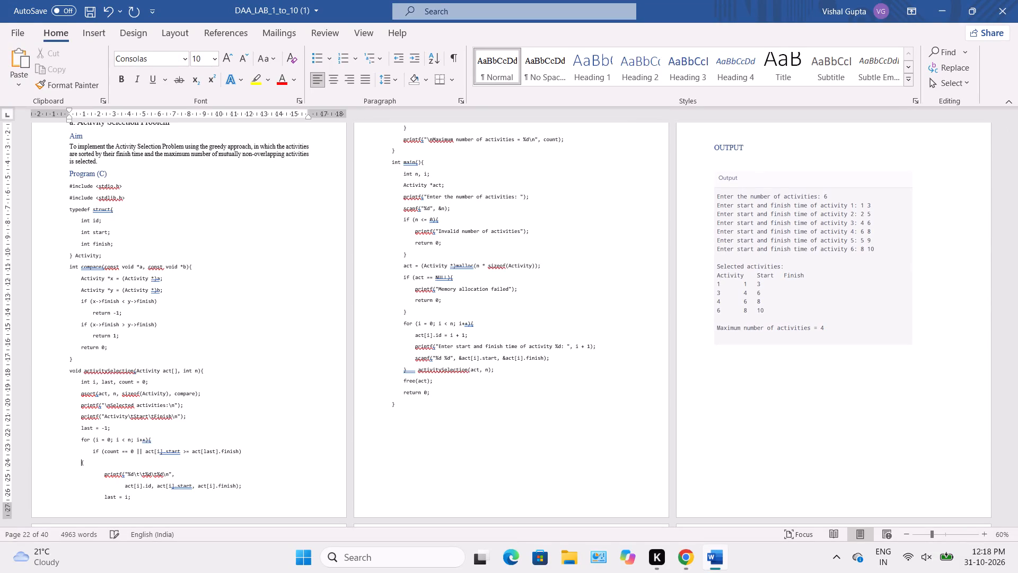
{"action": "key", "text": "BackSpace"}
{"action": "key", "text": "BackSpace"}
{"action": "key", "text": "BackSpace"}
{"action": "key", "text": "BackSpace"}
{"action": "key", "text": "BackSpace"}
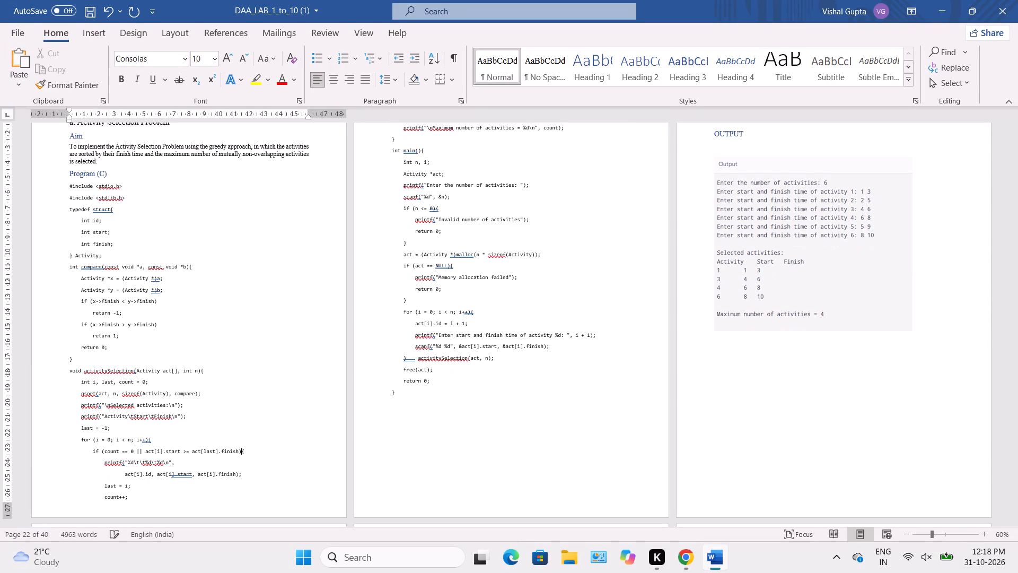
In the compare function, join "return -1;" onto its if (x->finish < y->finish) line, separated by three spaces.
{"action": "key", "text": "Up"}
{"action": "key", "text": "Up"}
{"action": "key", "text": "Up"}
{"action": "key", "text": "Up"}
{"action": "key", "text": "Up"}
{"action": "key", "text": "Up"}
{"action": "key", "text": "Up"}
{"action": "key", "text": "Up"}
{"action": "key", "text": "Up"}
{"action": "key", "text": "Up"}
{"action": "key", "text": "Up"}
{"action": "key", "text": "Up"}
{"action": "key", "text": "Up"}
{"action": "key", "text": "Up"}
{"action": "key", "text": "Up"}
{"action": "key", "text": "Up"}
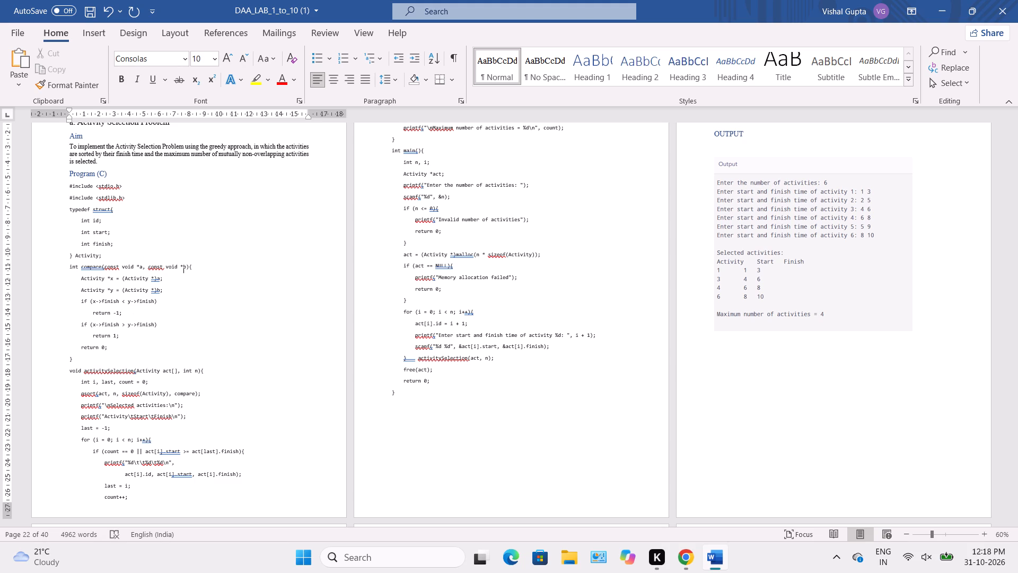
{"action": "key", "text": "Down"}
{"action": "key", "text": "Down"}
{"action": "key", "text": "Down"}
{"action": "key", "text": "Down"}
{"action": "key", "text": "Down"}
{"action": "key", "text": "Left"}
{"action": "key", "text": "Up"}
{"action": "key", "text": "Left"}
{"action": "key", "text": "Left"}
{"action": "key", "text": "Left"}
{"action": "key", "text": "Left"}
{"action": "key", "text": "Left"}
{"action": "key", "text": "Left"}
{"action": "key", "text": "Left"}
{"action": "key", "text": "Left"}
{"action": "key", "text": "Left"}
{"action": "key", "text": "Left"}
{"action": "key", "text": "BackSpace"}
{"action": "key", "text": "BackSpace"}
{"action": "key", "text": "BackSpace"}
{"action": "key", "text": "BackSpace"}
{"action": "key", "text": "BackSpace"}
{"action": "key", "text": "BackSpace"}
{"action": "key", "text": "BackSpace"}
{"action": "key", "text": "BackSpace"}
{"action": "key", "text": "BackSpace"}
{"action": "key", "text": "space"}
{"action": "key", "text": "space"}
{"action": "key", "text": "space"}
Join "return 1;" onto the if (x->finish > y->finish) line, separated by two spaces.
{"action": "key", "text": "Down"}
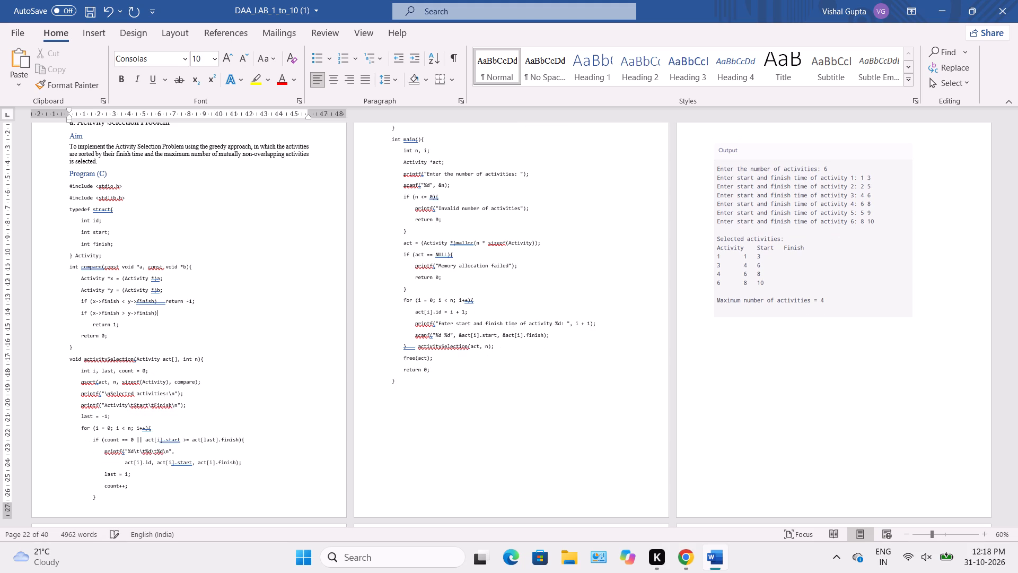
{"action": "key", "text": "Down"}
{"action": "key", "text": "Left"}
{"action": "key", "text": "Left"}
{"action": "key", "text": "Left"}
{"action": "key", "text": "Left"}
{"action": "key", "text": "Left"}
{"action": "key", "text": "Left"}
{"action": "key", "text": "Left"}
{"action": "key", "text": "Left"}
{"action": "key", "text": "Left"}
{"action": "key", "text": "BackSpace"}
{"action": "key", "text": "BackSpace"}
{"action": "key", "text": "BackSpace"}
{"action": "key", "text": "BackSpace"}
{"action": "key", "text": "BackSpace"}
{"action": "key", "text": "BackSpace"}
{"action": "key", "text": "BackSpace"}
{"action": "key", "text": "BackSpace"}
{"action": "key", "text": "BackSpace"}
{"action": "key", "text": "space"}
{"action": "key", "text": "space"}
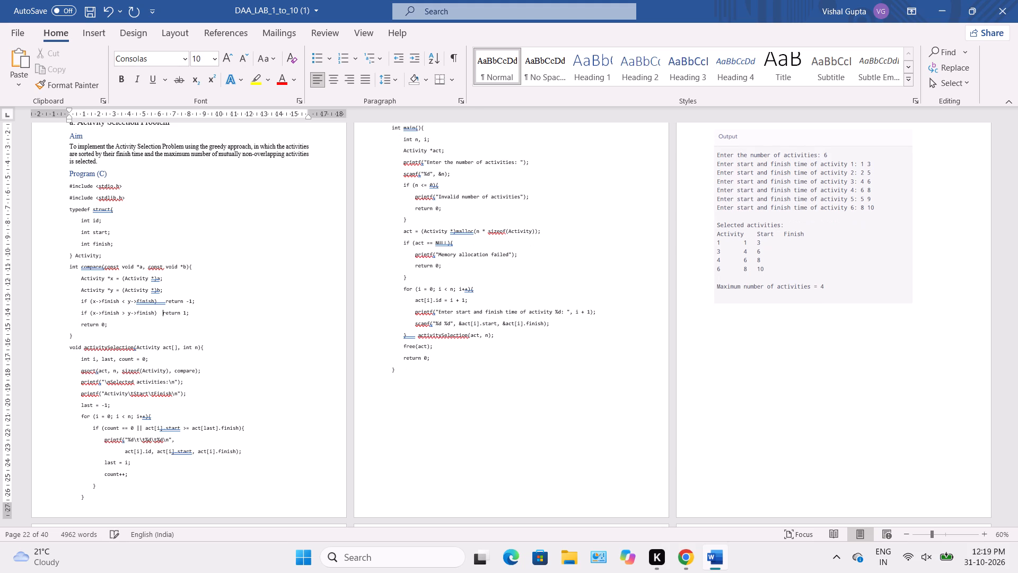
Go through the compare and activitySelection lines of the Activity Selection program for further lines to compact.
{"action": "key", "text": "Down"}
{"action": "key", "text": "Down"}
{"action": "key", "text": "Down"}
{"action": "key", "text": "Down"}
{"action": "key", "text": "Down"}
{"action": "key", "text": "Down"}
{"action": "key", "text": "Down"}
{"action": "key", "text": "Down"}
{"action": "key", "text": "Down"}
{"action": "key", "text": "Down"}
{"action": "key", "text": "Down"}
{"action": "key", "text": "Down"}
{"action": "key", "text": "Up"}
{"action": "key", "text": "Down"}
{"action": "key", "text": "Down"}
{"action": "key", "text": "Right"}
{"action": "key", "text": "Right"}
{"action": "key", "text": "Right"}
{"action": "key", "text": "Right"}
{"action": "key", "text": "Right"}
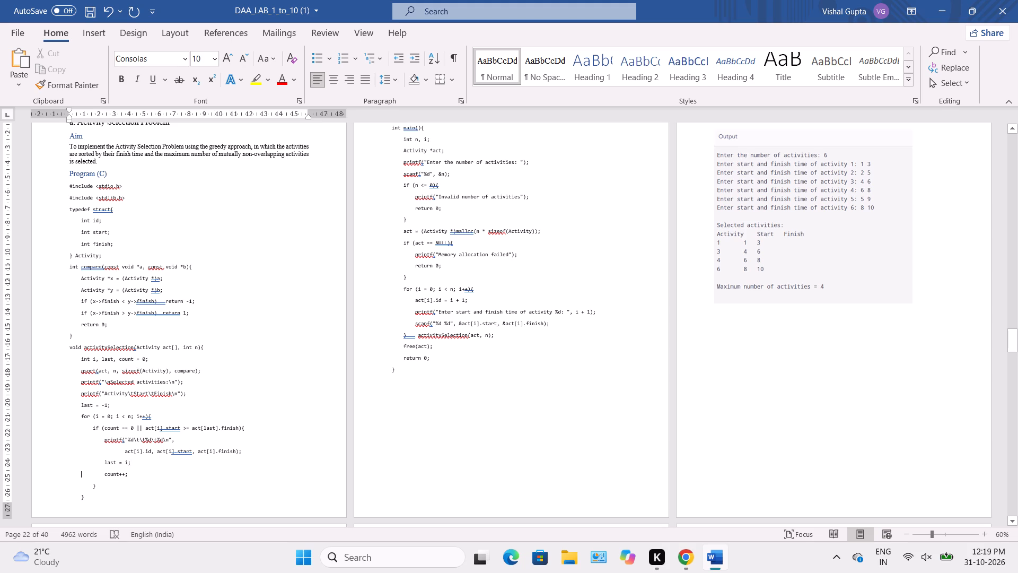
Remove one leading space before the free(act); line in the Activity Selection main function.
{"action": "left_click", "coordinate": [400, 357]}
{"action": "key", "text": "Up"}
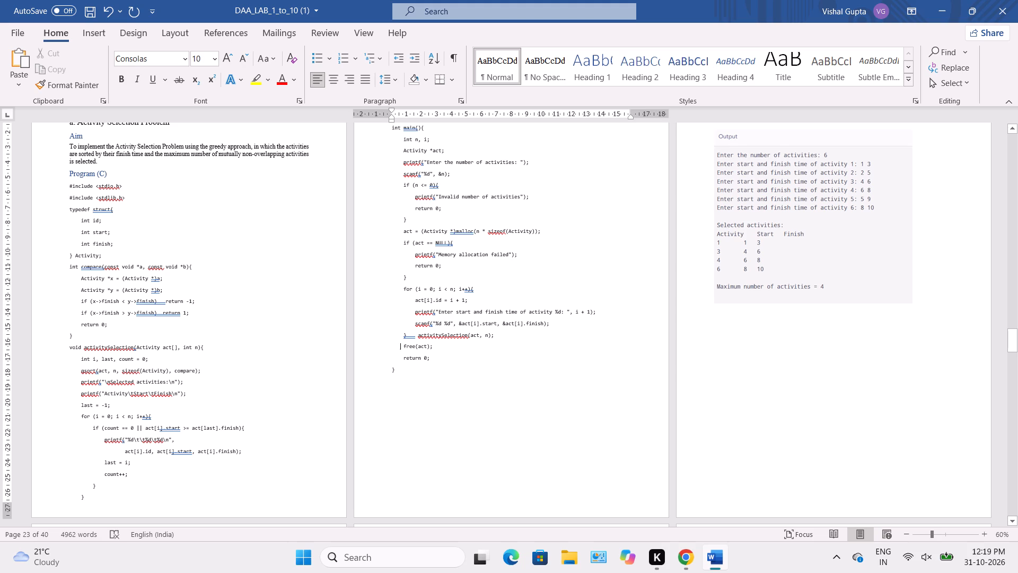
{"action": "key", "text": "BackSpace"}
Examine the main function and the opening lines of the Activity Selection program for further lines to compact.
{"action": "key", "text": "Up"}
{"action": "key", "text": "Up"}
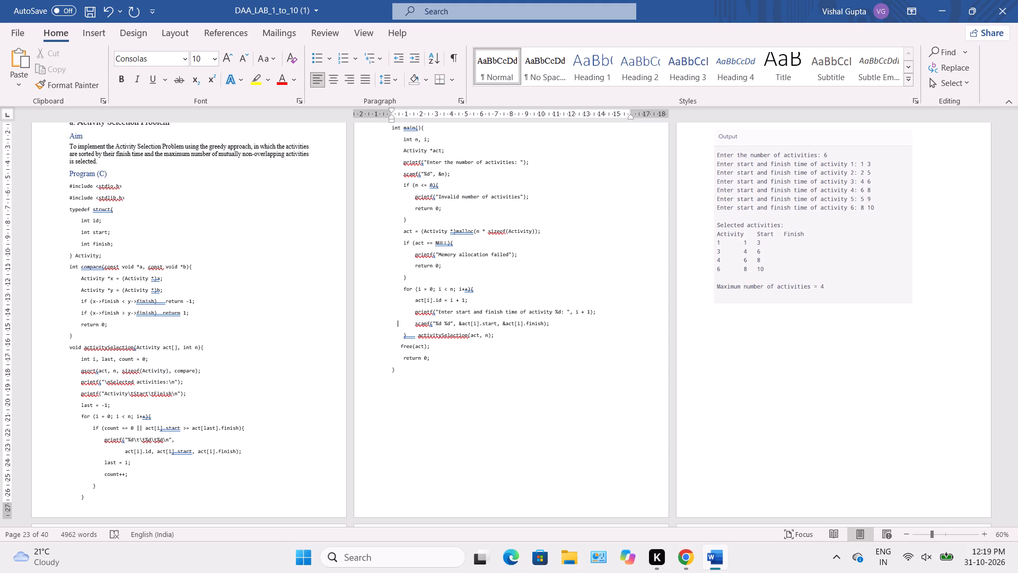
{"action": "key", "text": "Up"}
{"action": "key", "text": "Up"}
{"action": "key", "text": "Up"}
{"action": "key", "text": "Up"}
{"action": "key", "text": "Up"}
{"action": "key", "text": "Up"}
{"action": "key", "text": "Up"}
{"action": "key", "text": "Up"}
{"action": "key", "text": "Up"}
{"action": "key", "text": "Up"}
{"action": "key", "text": "Up"}
{"action": "key", "text": "Up"}
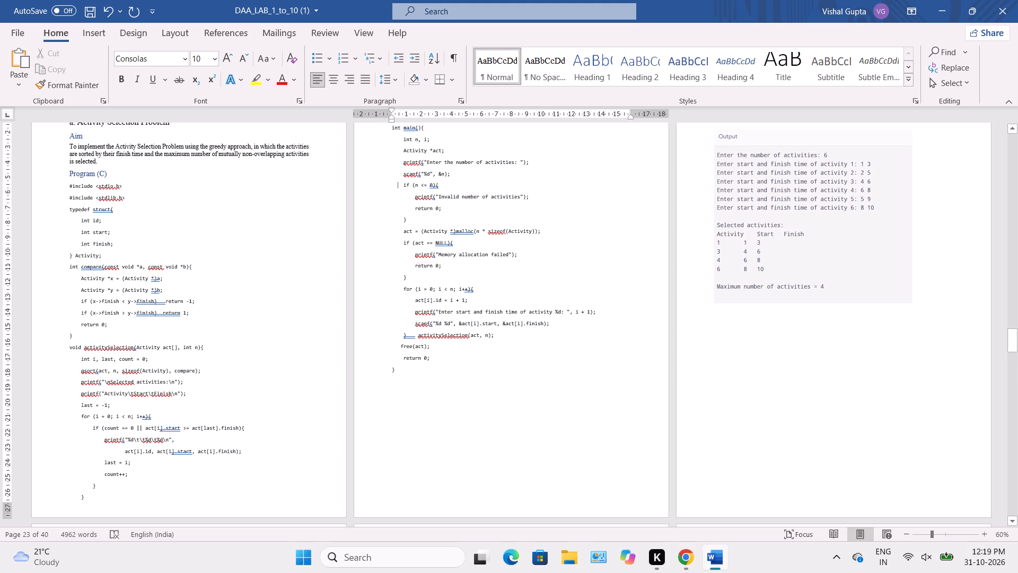
{"action": "scroll", "coordinate": [470, 348], "scroll_direction": "down", "scroll_amount": 1}
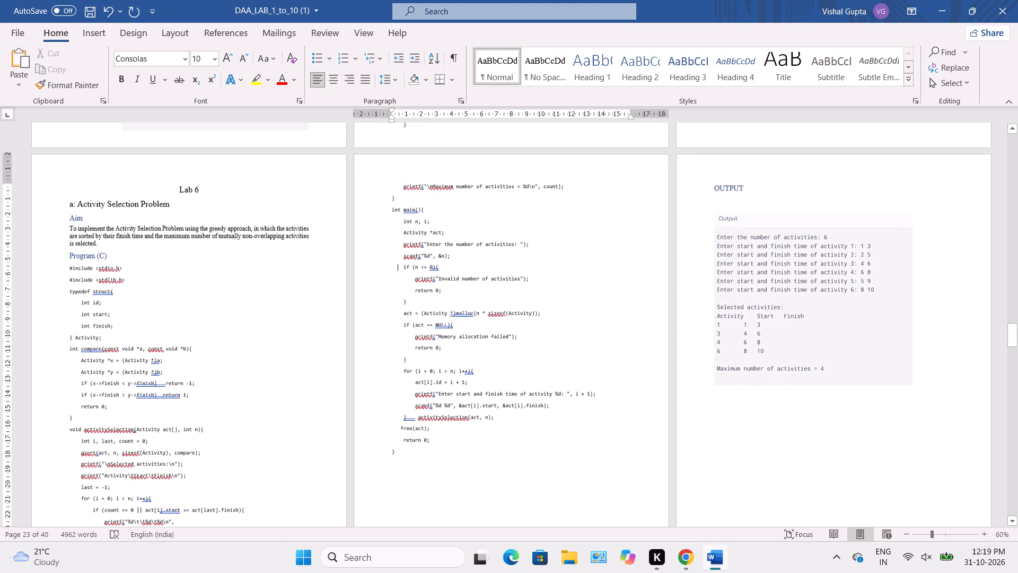
{"action": "scroll", "coordinate": [470, 348], "scroll_direction": "down", "scroll_amount": 1}
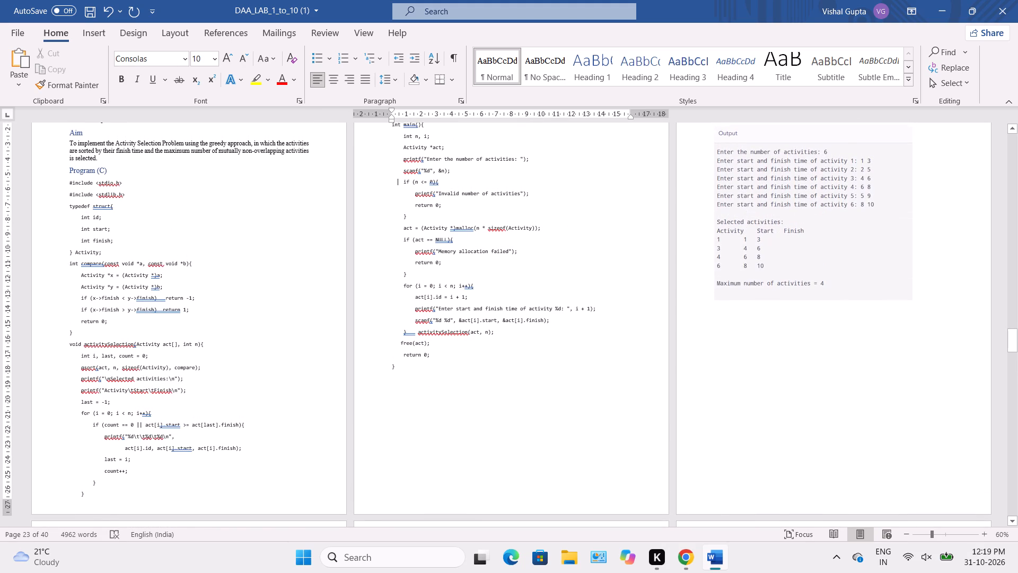
{"action": "left_click", "coordinate": [78, 190]}
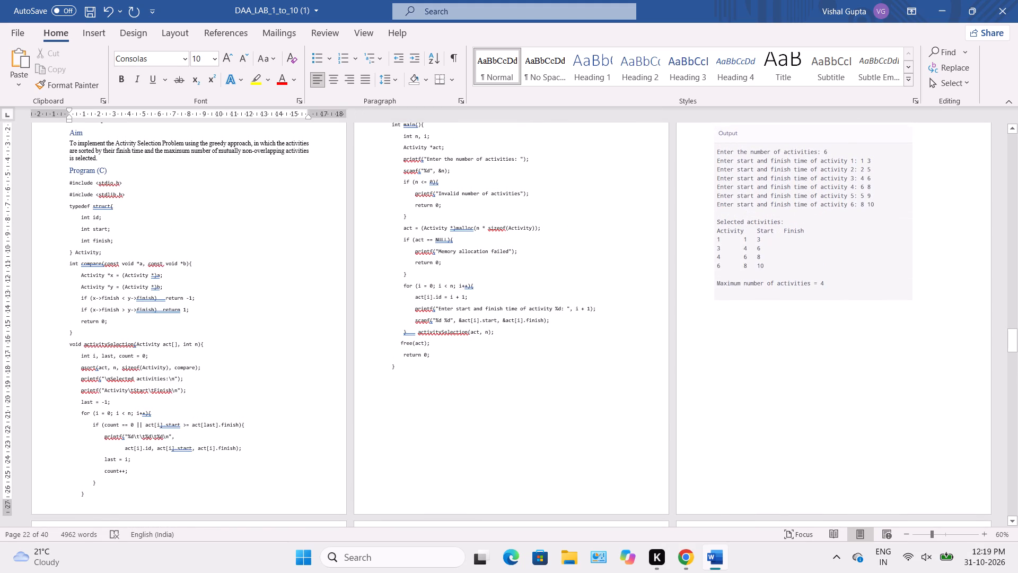
{"action": "left_click", "coordinate": [67, 195]}
{"action": "key", "text": "Up"}
{"action": "key", "text": "Down"}
{"action": "key", "text": "Up"}
{"action": "key", "text": "Down"}
{"action": "key", "text": "Down"}
{"action": "key", "text": "Down"}
{"action": "key", "text": "Down"}
{"action": "key", "text": "Down"}
{"action": "key", "text": "Down"}
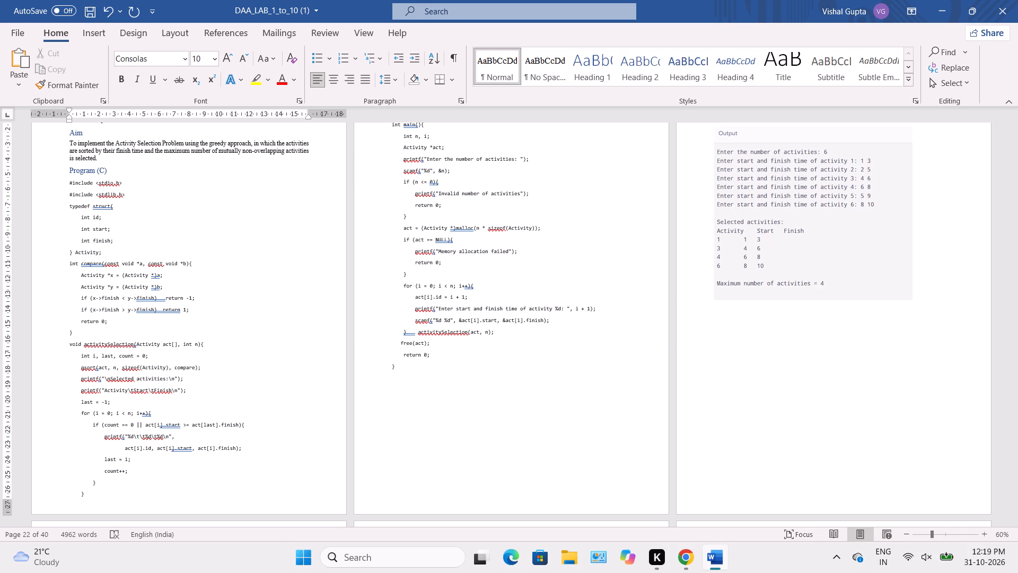
{"action": "key", "text": "Down"}
{"action": "key", "text": "Down"}
{"action": "key", "text": "Down"}
{"action": "key", "text": "Down"}
{"action": "key", "text": "Down"}
{"action": "key", "text": "Down"}
{"action": "key", "text": "Down"}
{"action": "key", "text": "Down"}
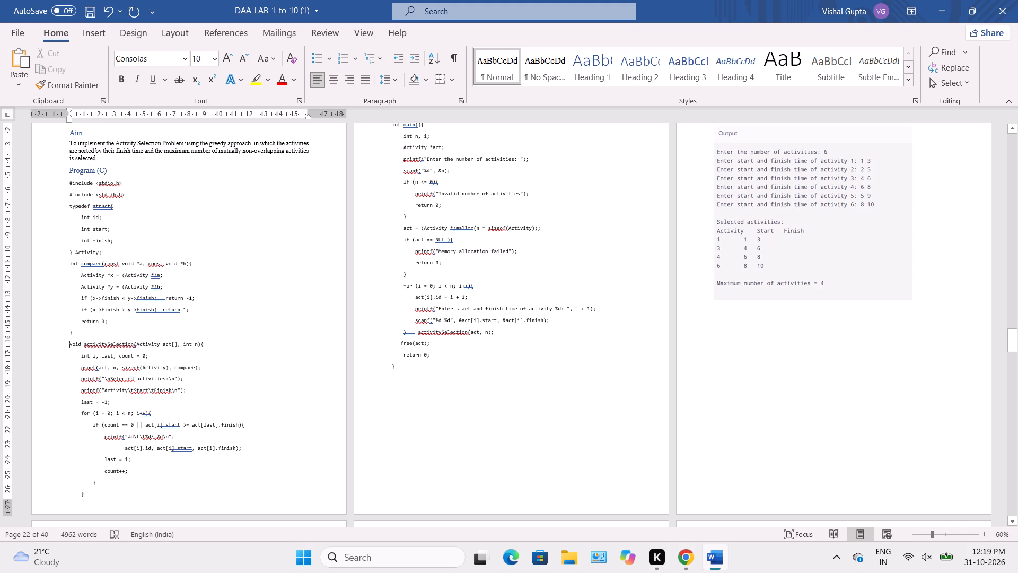
Delete the empty lines between the closing brace of the Activity Selection main function and the OUTPUT heading.
{"action": "left_click", "coordinate": [395, 383]}
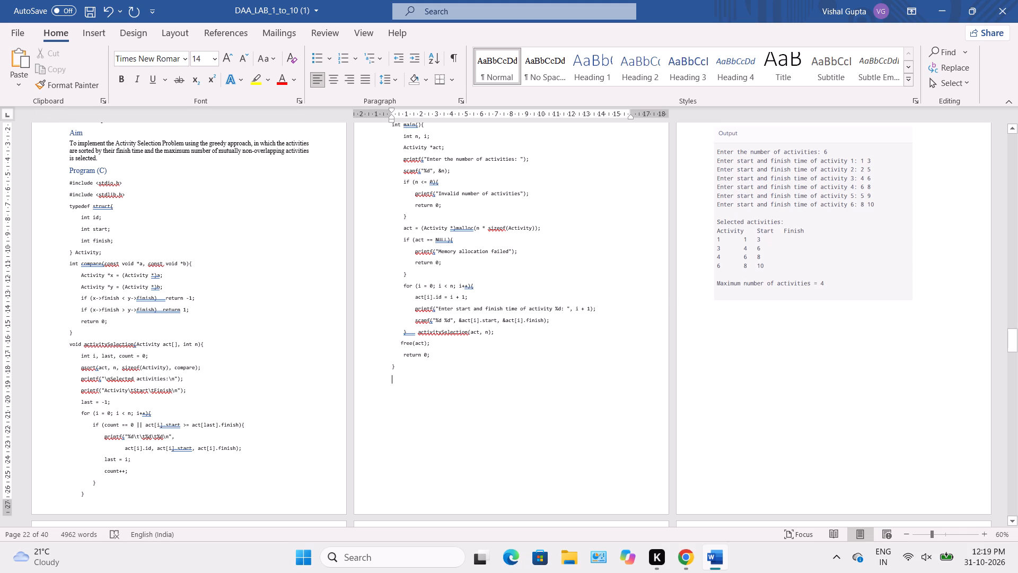
{"action": "key", "text": "Delete"}
{"action": "key", "text": "Delete"}
{"action": "key", "text": "Delete"}
{"action": "key", "text": "Delete"}
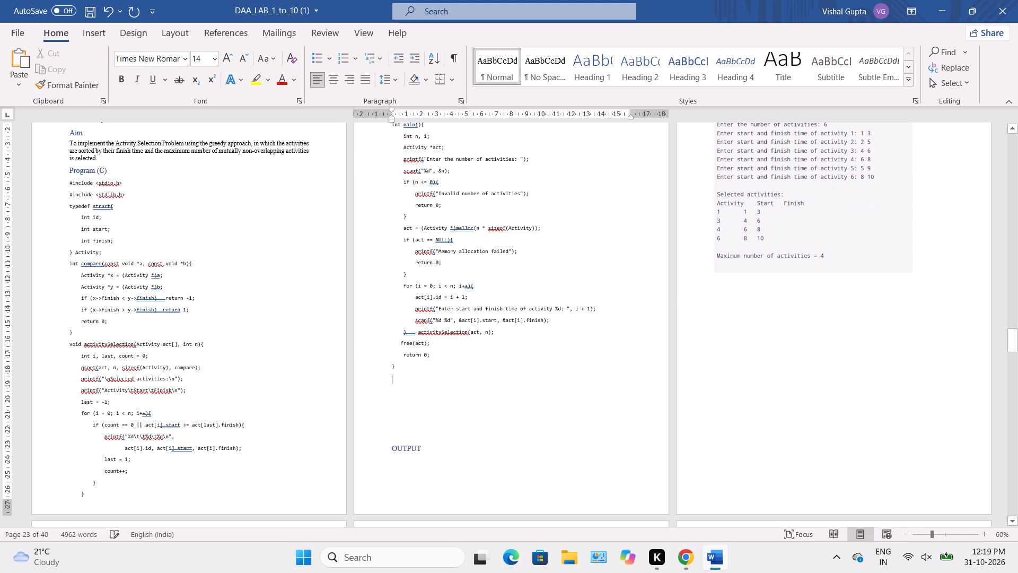
{"action": "key", "text": "Delete"}
{"action": "key", "text": "Delete"}
{"action": "key", "text": "Delete"}
{"action": "key", "text": "Delete"}
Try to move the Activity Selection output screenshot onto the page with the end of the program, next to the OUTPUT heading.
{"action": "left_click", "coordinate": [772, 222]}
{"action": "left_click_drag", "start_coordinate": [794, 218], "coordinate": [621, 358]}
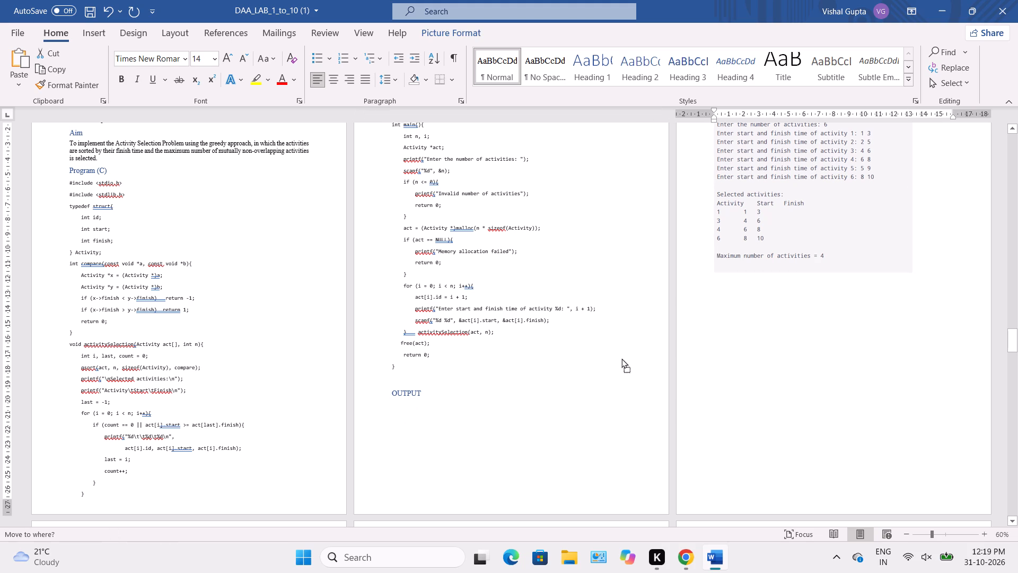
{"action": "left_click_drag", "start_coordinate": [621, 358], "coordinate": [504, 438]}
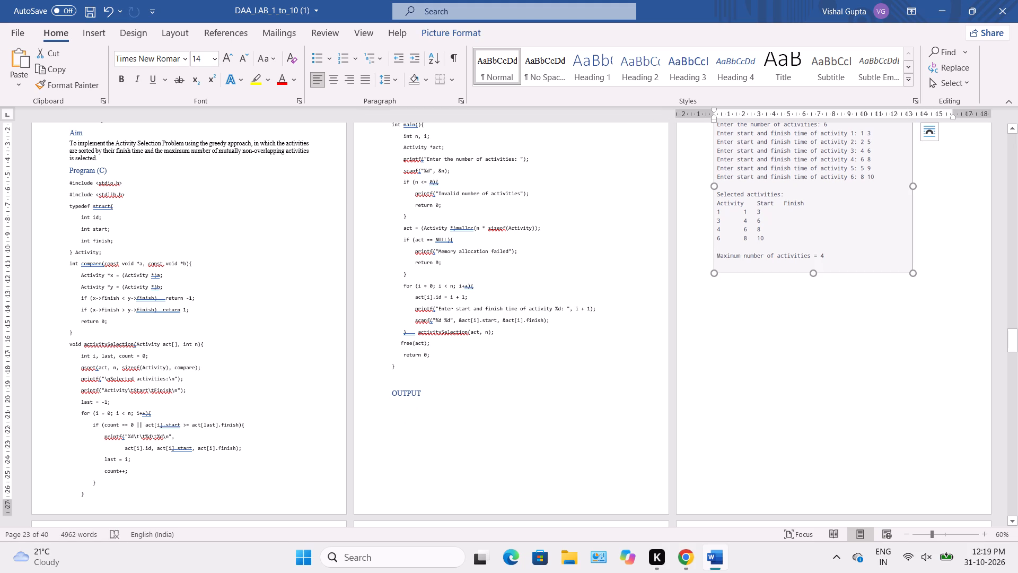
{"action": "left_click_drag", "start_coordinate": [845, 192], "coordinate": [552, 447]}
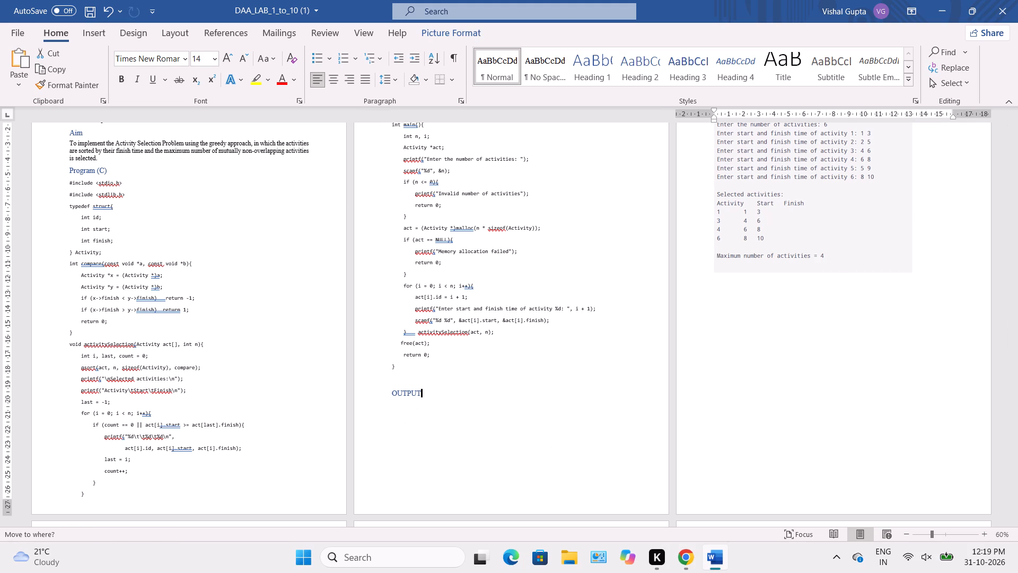
Change the Activity Selection output screenshot from in line with text to Through text wrapping.
{"action": "right_click", "coordinate": [860, 228]}
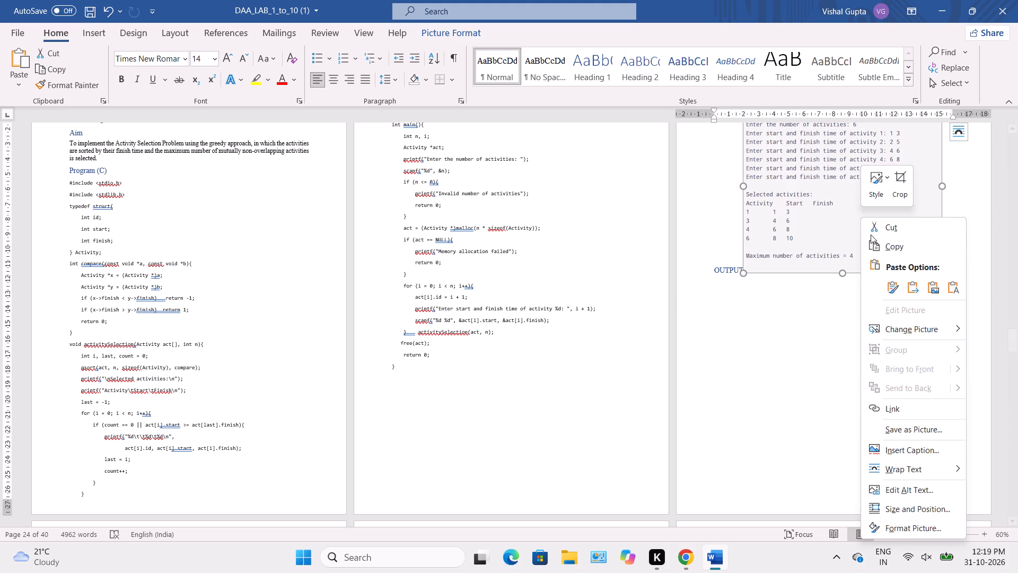
{"action": "left_click", "coordinate": [835, 218]}
{"action": "right_click", "coordinate": [835, 218]}
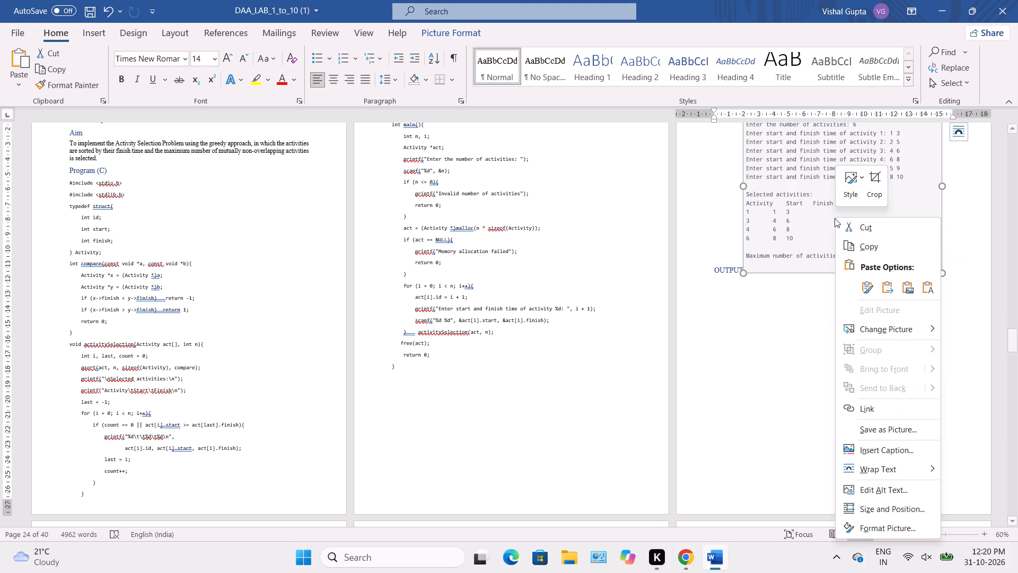
{"action": "left_click", "coordinate": [955, 134]}
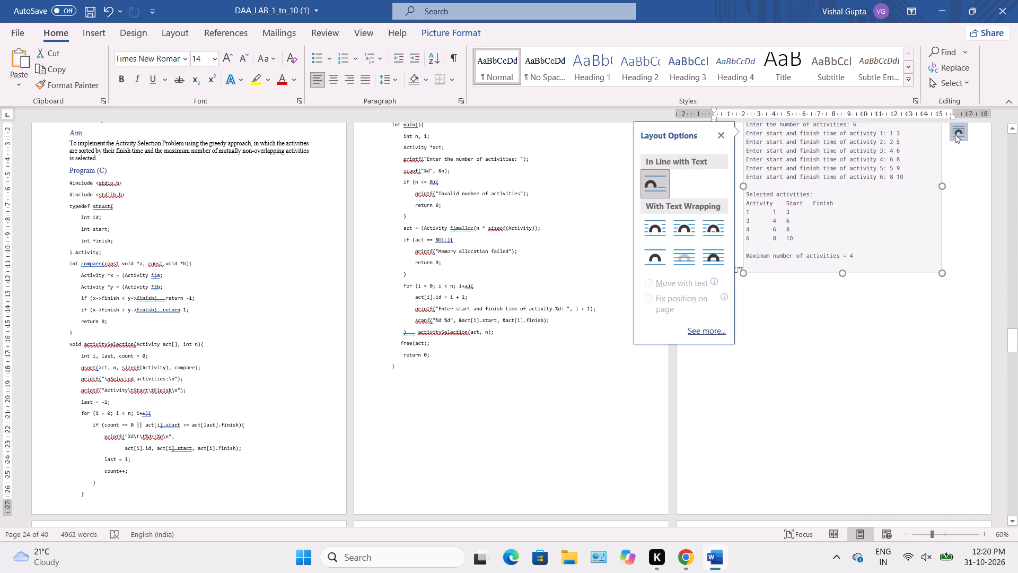
{"action": "left_click", "coordinate": [704, 229]}
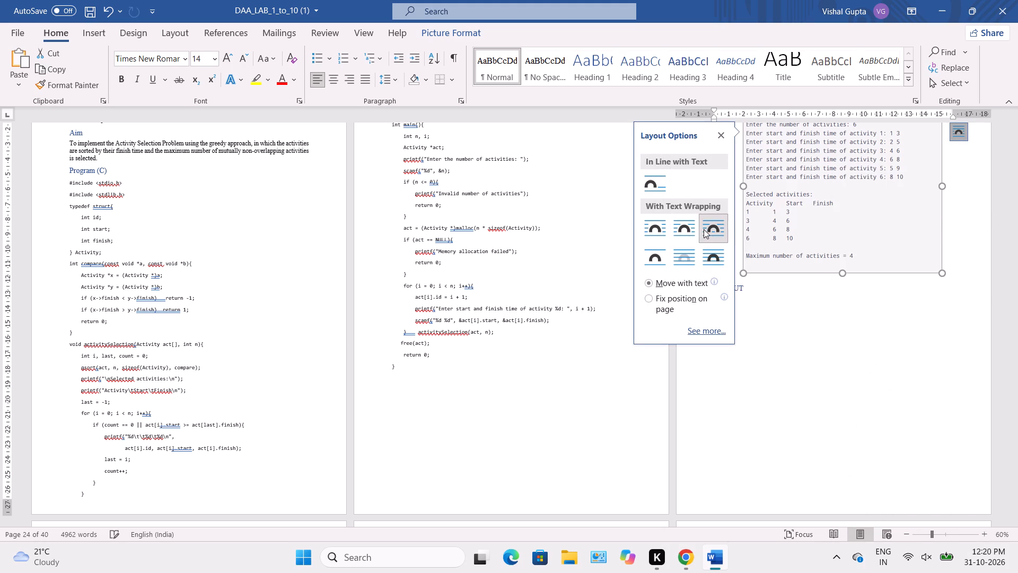
{"action": "left_click", "coordinate": [804, 316]}
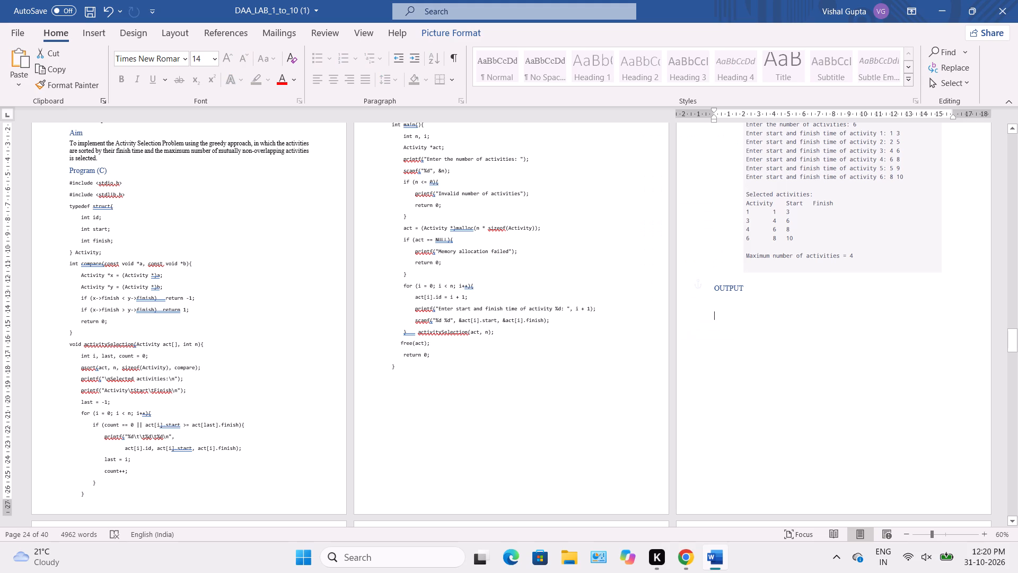
Move the output screenshot onto the page where the Activity Selection program ends, below its scanf line.
{"action": "left_click_drag", "start_coordinate": [811, 202], "coordinate": [546, 470]}
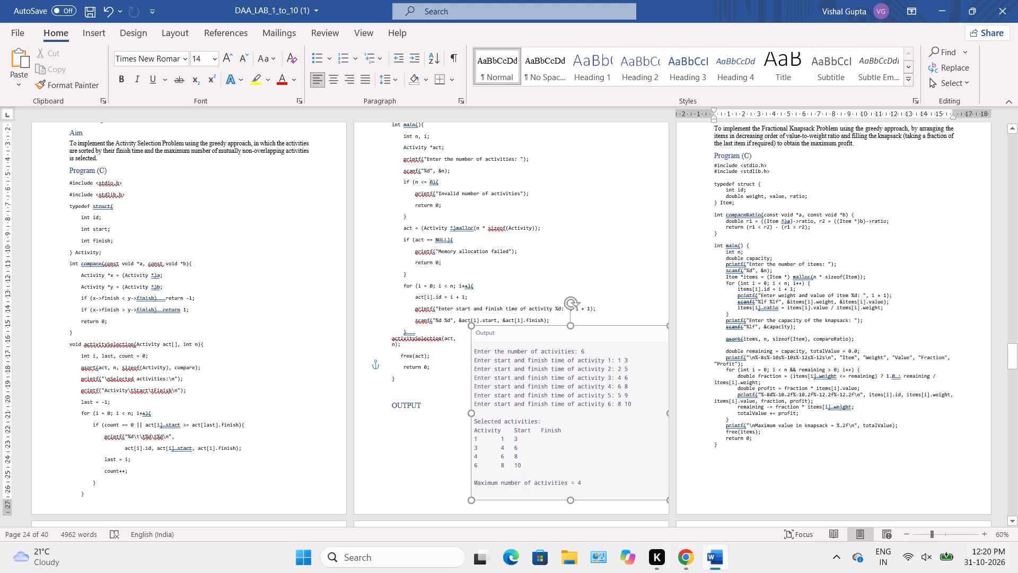
{"action": "left_click_drag", "start_coordinate": [546, 470], "coordinate": [524, 451]}
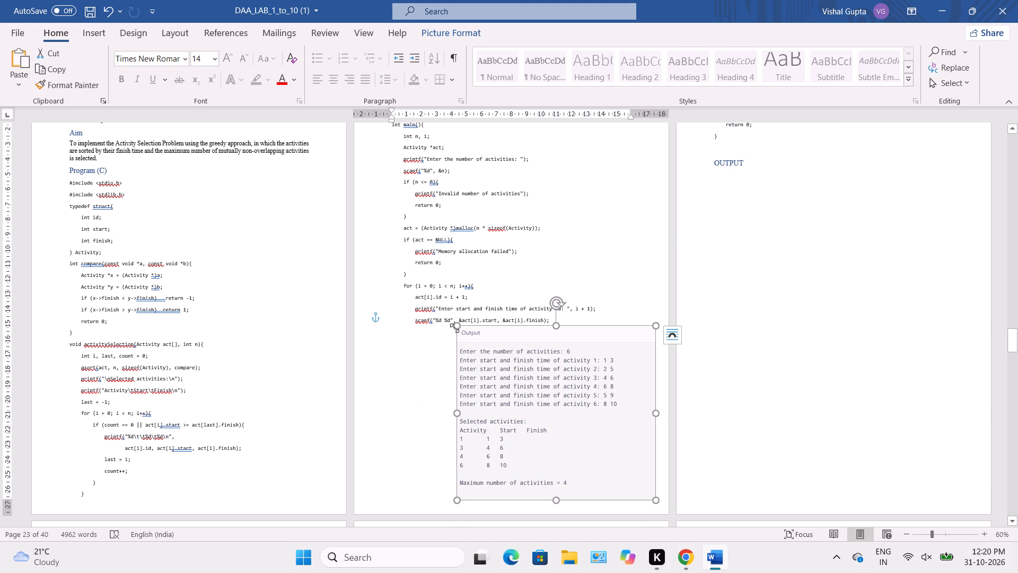
Shrink the output screenshot proportionally from its corner and place it beside the OUTPUT heading, clear of the activitySelection(act, n); line.
{"action": "left_click_drag", "start_coordinate": [457, 325], "coordinate": [490, 366]}
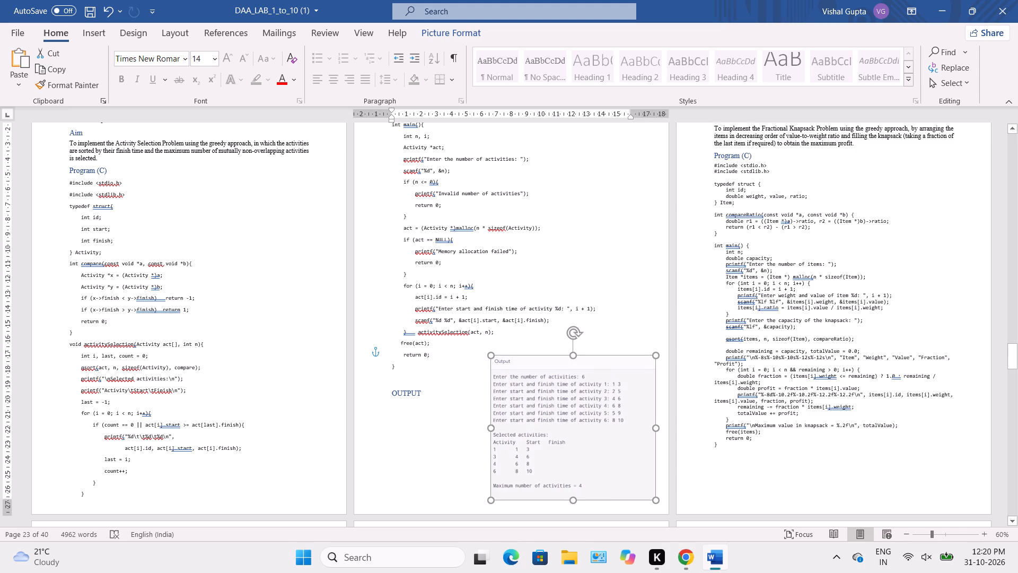
{"action": "left_click_drag", "start_coordinate": [490, 366], "coordinate": [486, 366]}
{"action": "left_click_drag", "start_coordinate": [552, 388], "coordinate": [543, 421]}
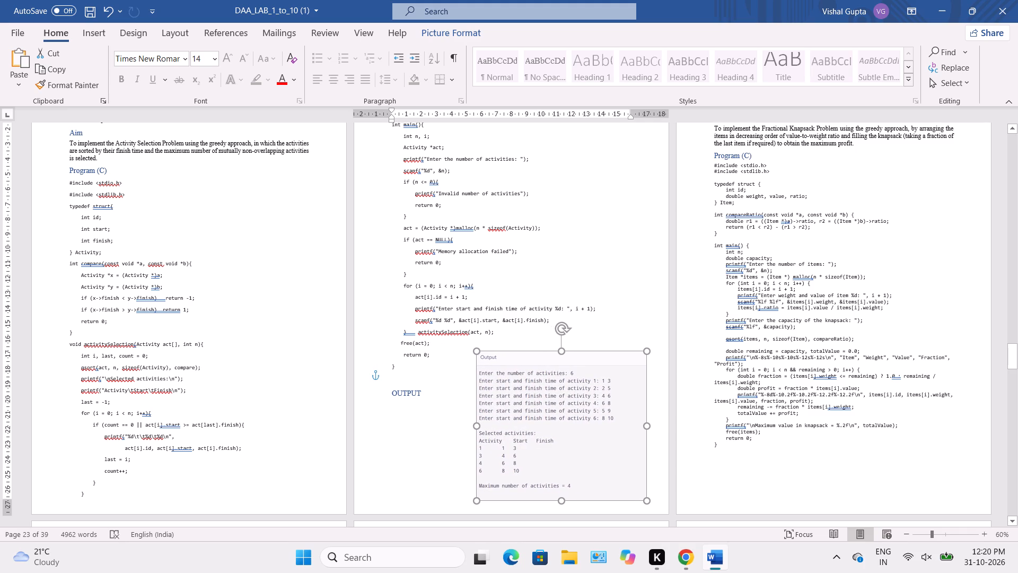
{"action": "left_click_drag", "start_coordinate": [543, 421], "coordinate": [539, 424]}
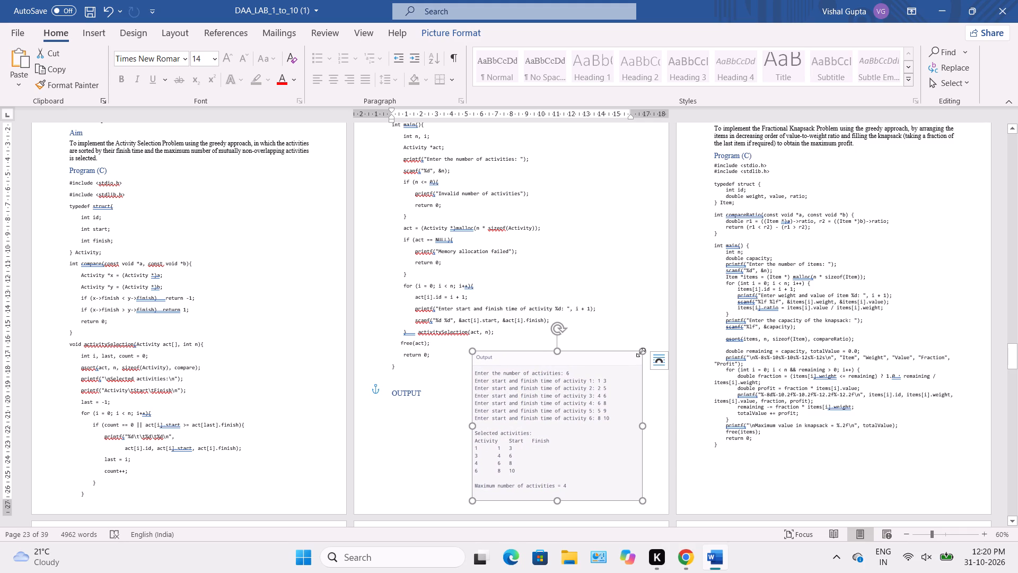
Refine the Activity Selection output screenshot's size and position so it sits beside OUTPUT, below the program's return 0; line.
{"action": "left_click_drag", "start_coordinate": [640, 352], "coordinate": [628, 365]}
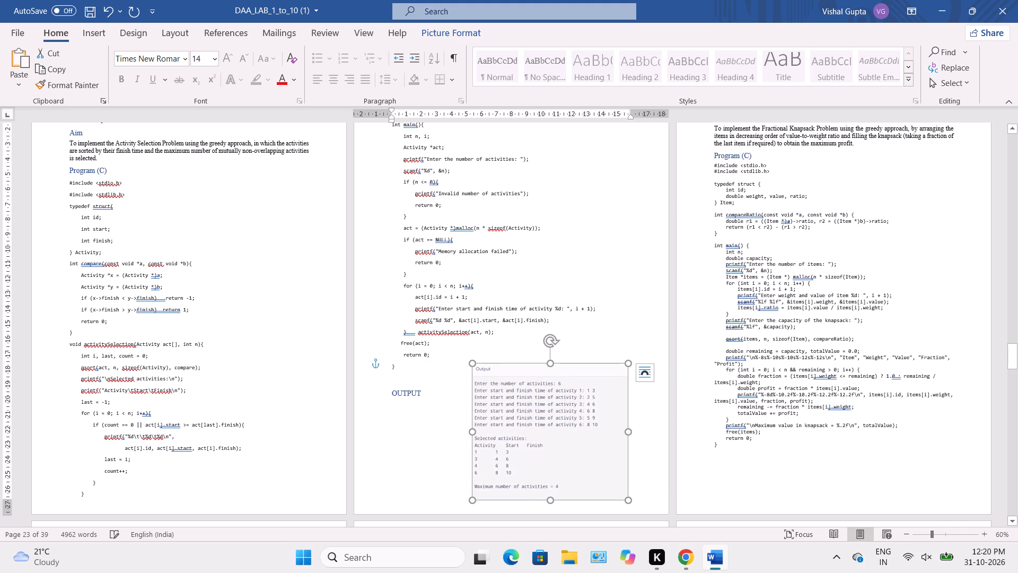
{"action": "left_click_drag", "start_coordinate": [575, 391], "coordinate": [553, 426]}
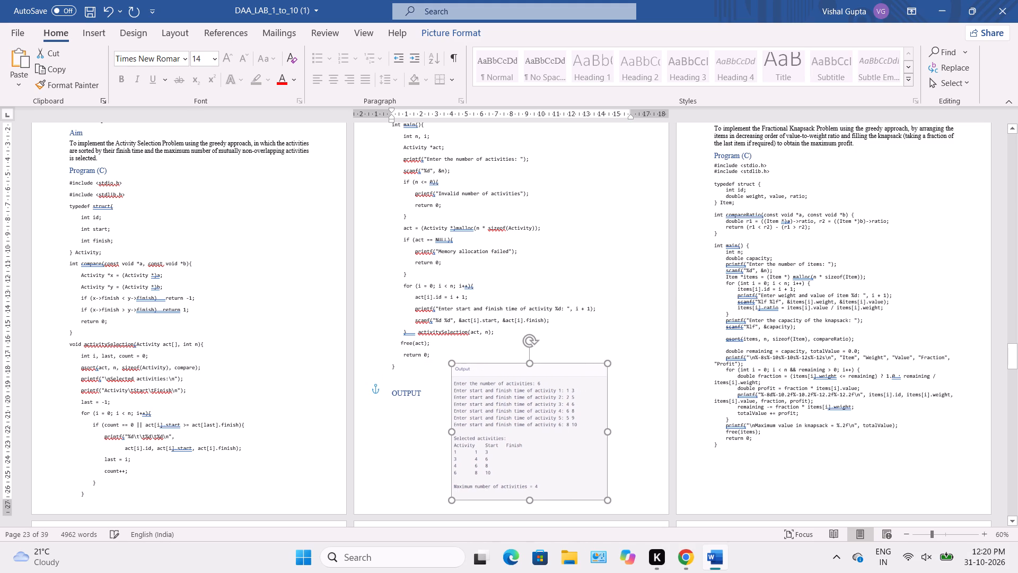
{"action": "left_click_drag", "start_coordinate": [553, 426], "coordinate": [576, 432]}
{"action": "left_click_drag", "start_coordinate": [576, 432], "coordinate": [585, 445]}
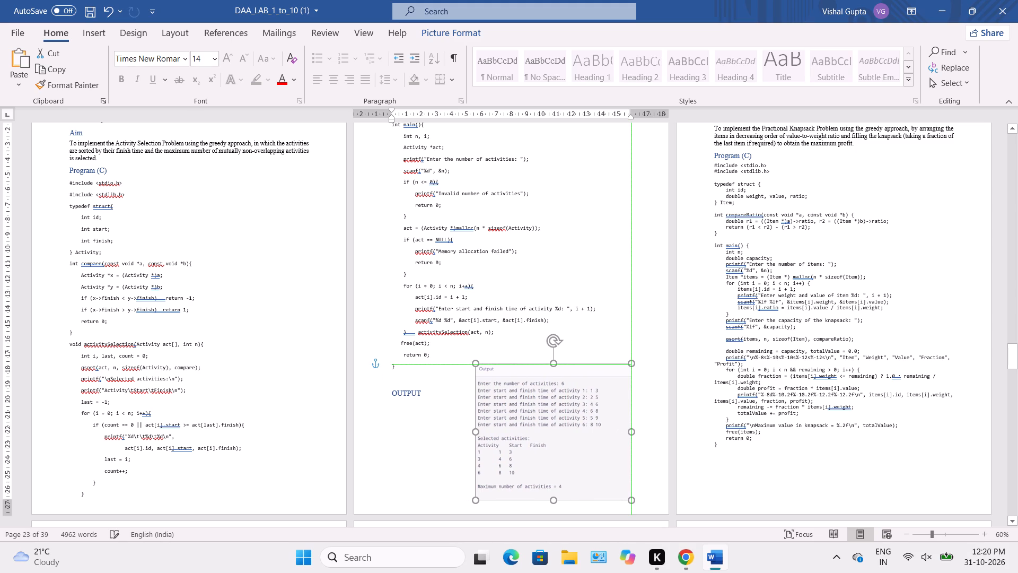
{"action": "left_click_drag", "start_coordinate": [585, 445], "coordinate": [585, 445]}
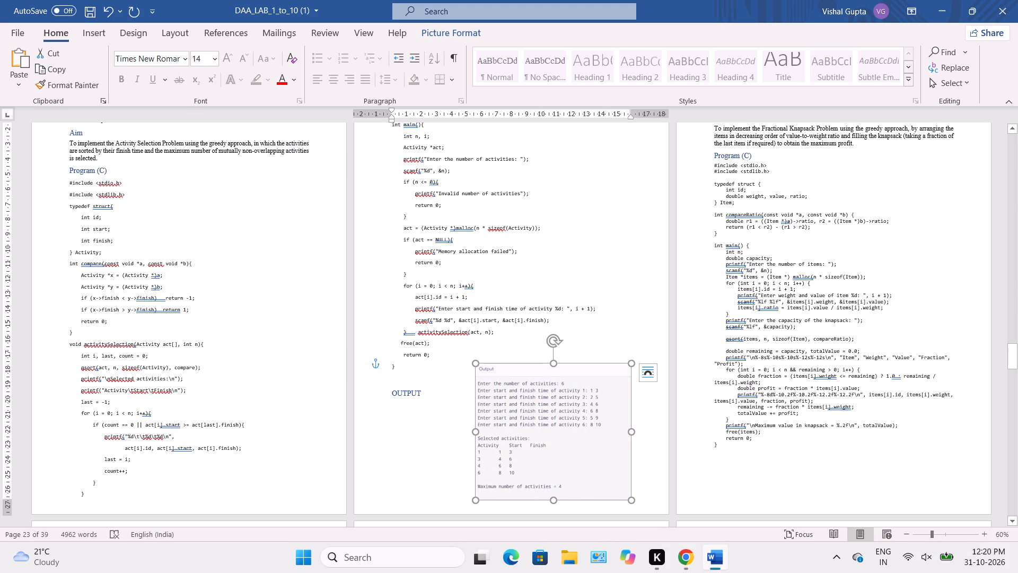
{"action": "left_click_drag", "start_coordinate": [476, 364], "coordinate": [485, 381]}
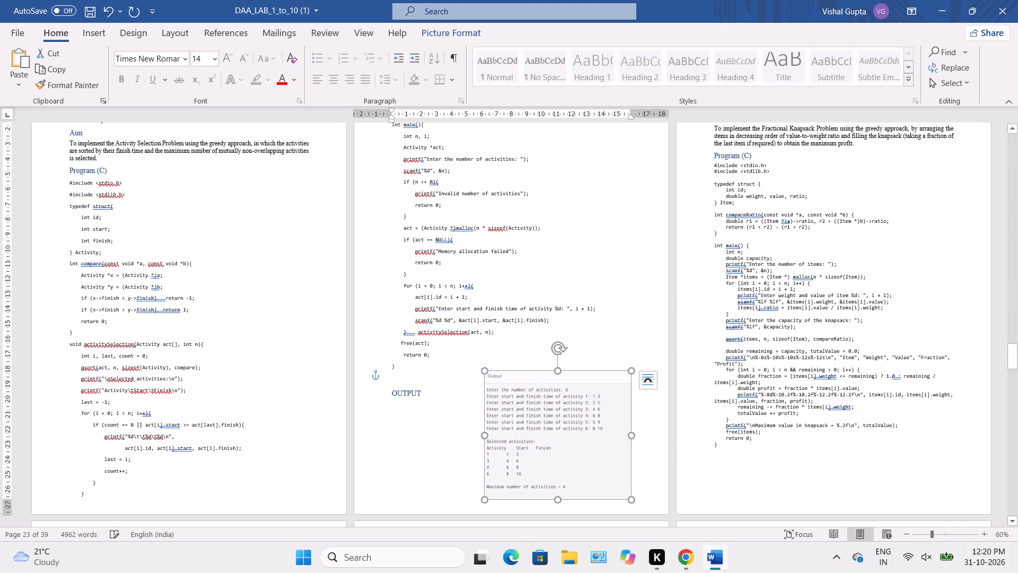
{"action": "left_click_drag", "start_coordinate": [485, 434], "coordinate": [473, 439]}
{"action": "left_click_drag", "start_coordinate": [630, 436], "coordinate": [637, 436]}
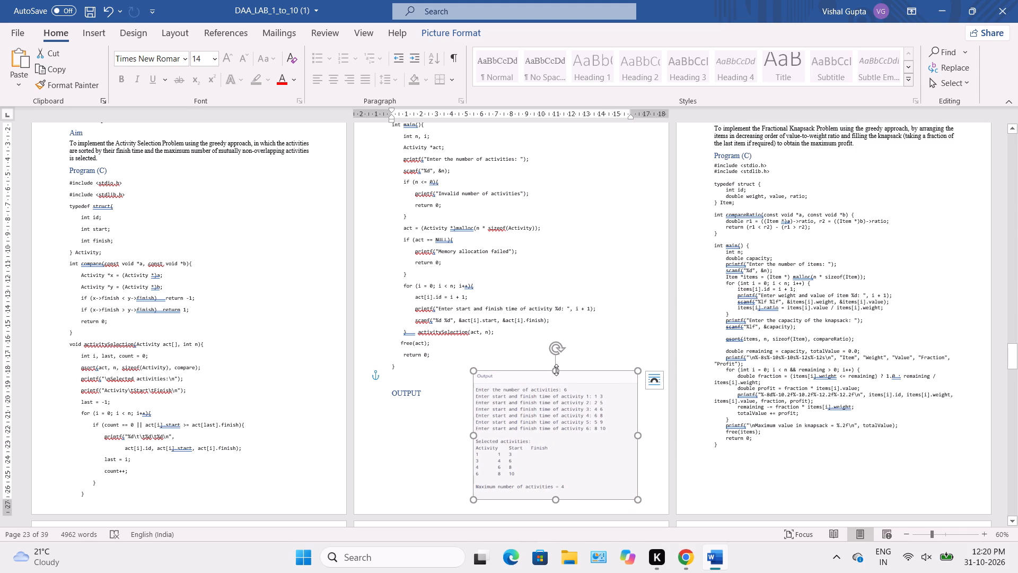
{"action": "left_click_drag", "start_coordinate": [556, 370], "coordinate": [557, 378]}
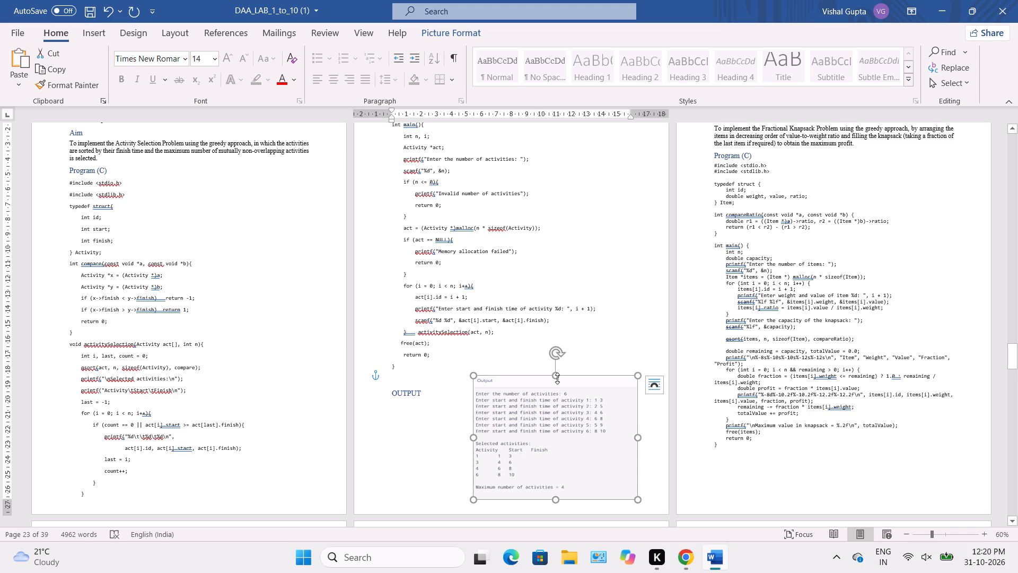
{"action": "left_click", "coordinate": [625, 326]}
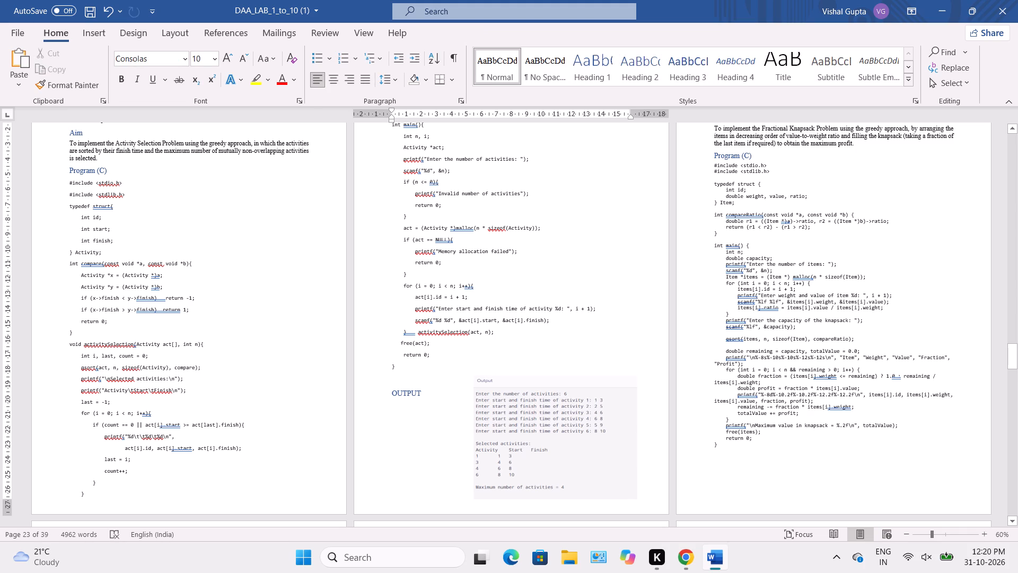
Insert three blank lines above the OUTPUT heading at the end of the Bubble Sort program.
{"action": "scroll", "coordinate": [625, 326], "scroll_direction": "up", "scroll_amount": 4}
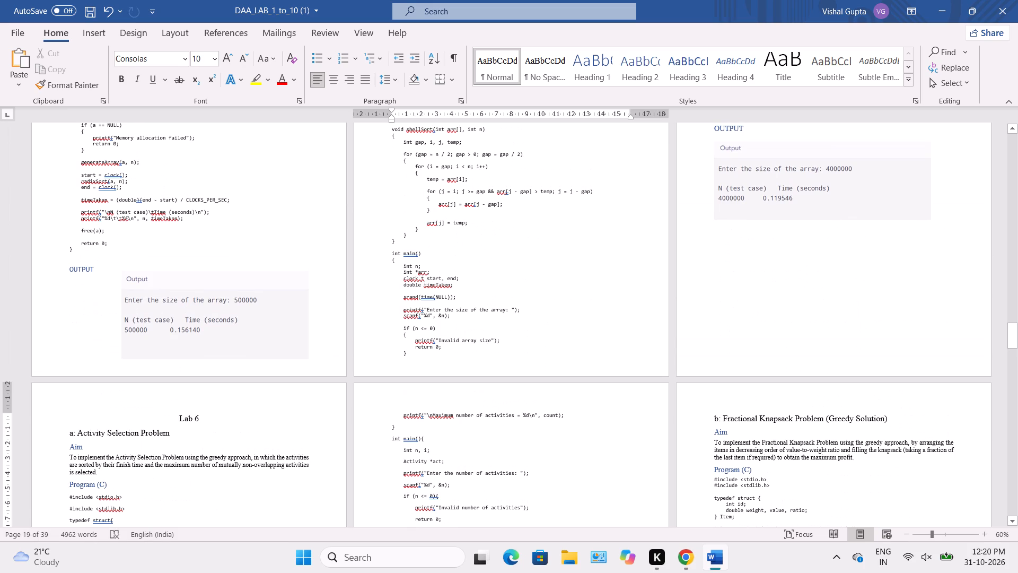
{"action": "scroll", "coordinate": [625, 326], "scroll_direction": "up", "scroll_amount": 7}
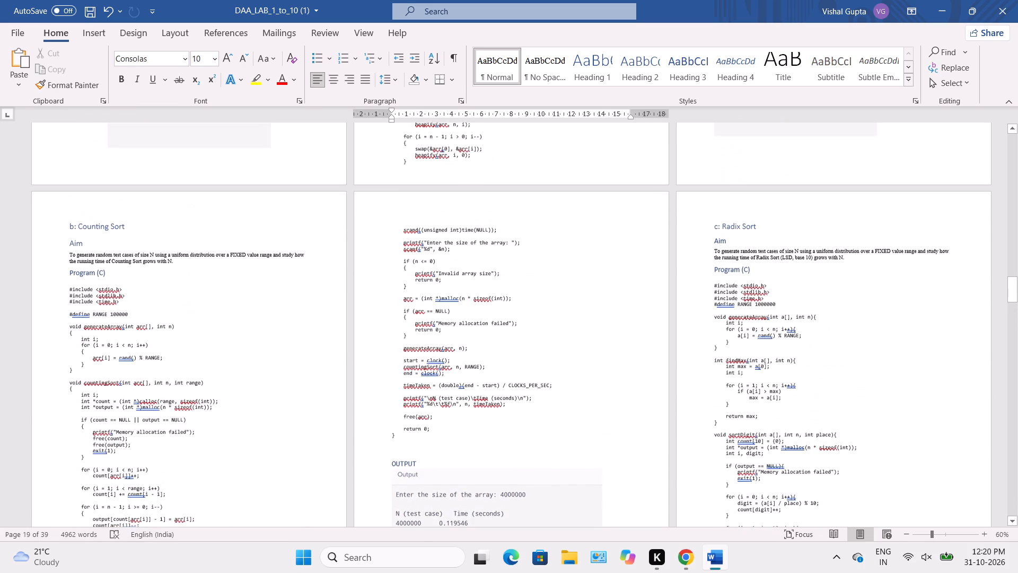
{"action": "scroll", "coordinate": [625, 326], "scroll_direction": "up", "scroll_amount": 8}
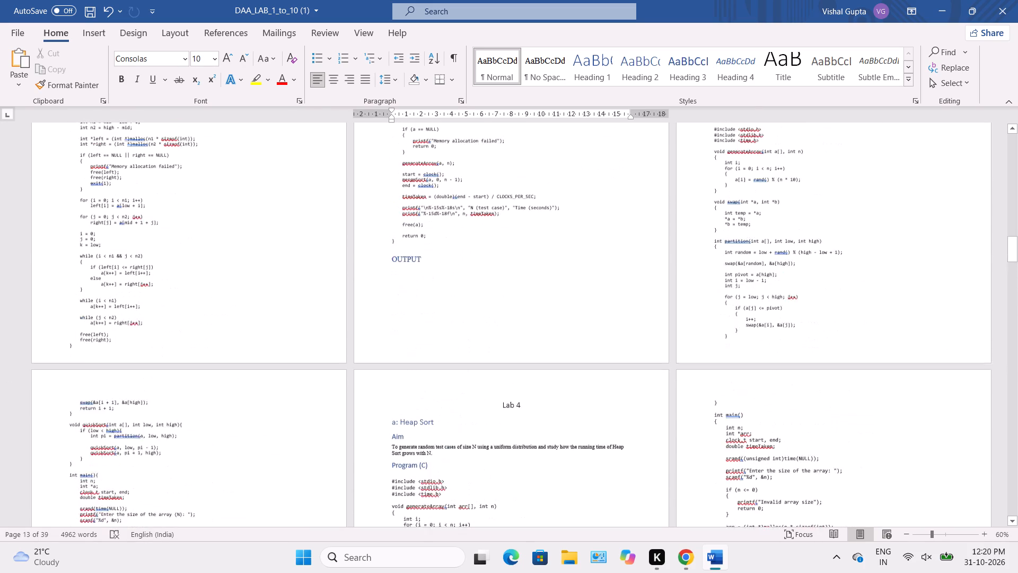
{"action": "scroll", "coordinate": [625, 326], "scroll_direction": "up", "scroll_amount": 8}
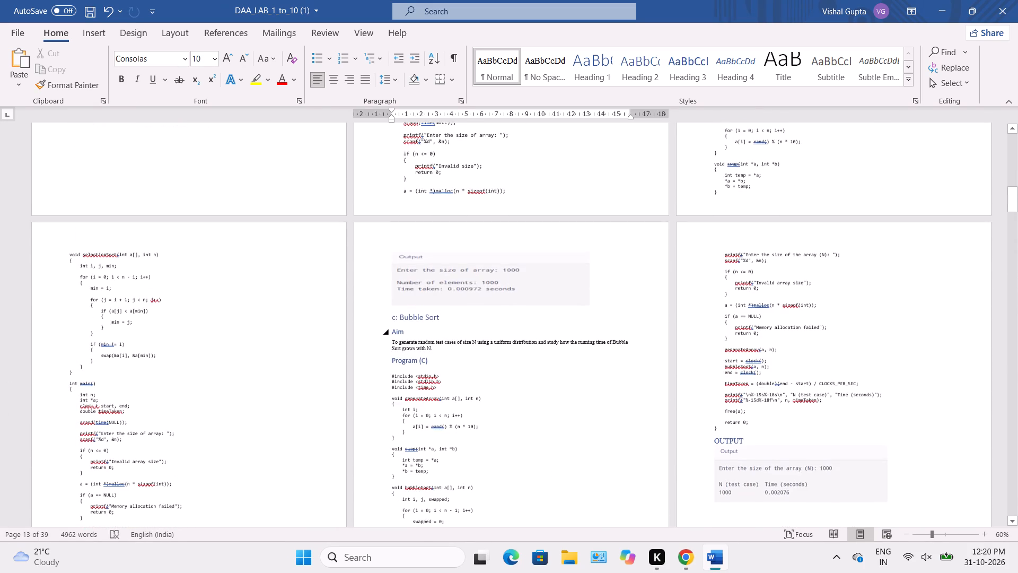
{"action": "scroll", "coordinate": [625, 326], "scroll_direction": "down", "scroll_amount": 4}
{"action": "scroll", "coordinate": [625, 326], "scroll_direction": "up", "scroll_amount": 4}
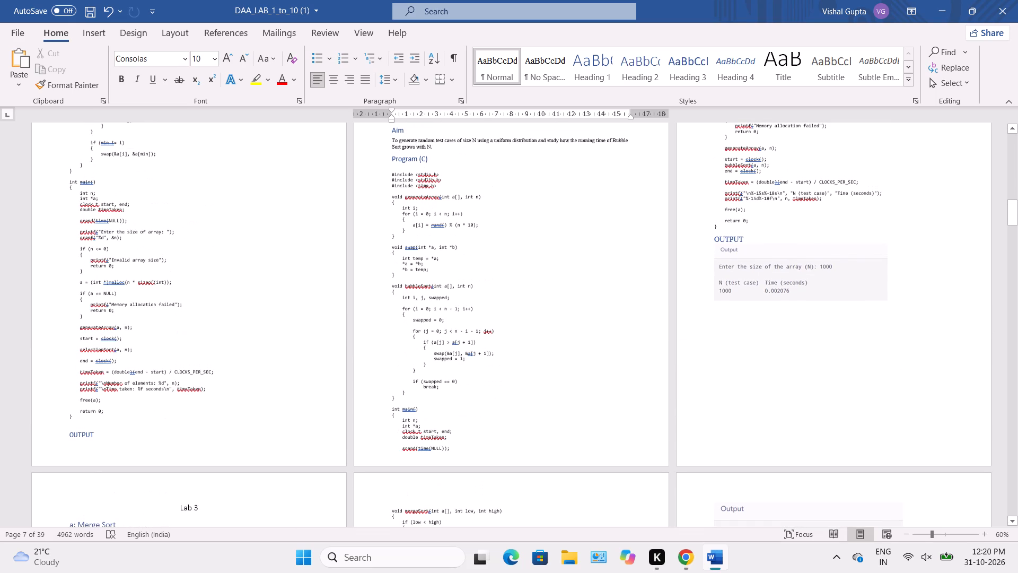
{"action": "left_click", "coordinate": [735, 231]}
{"action": "key", "text": "Return"}
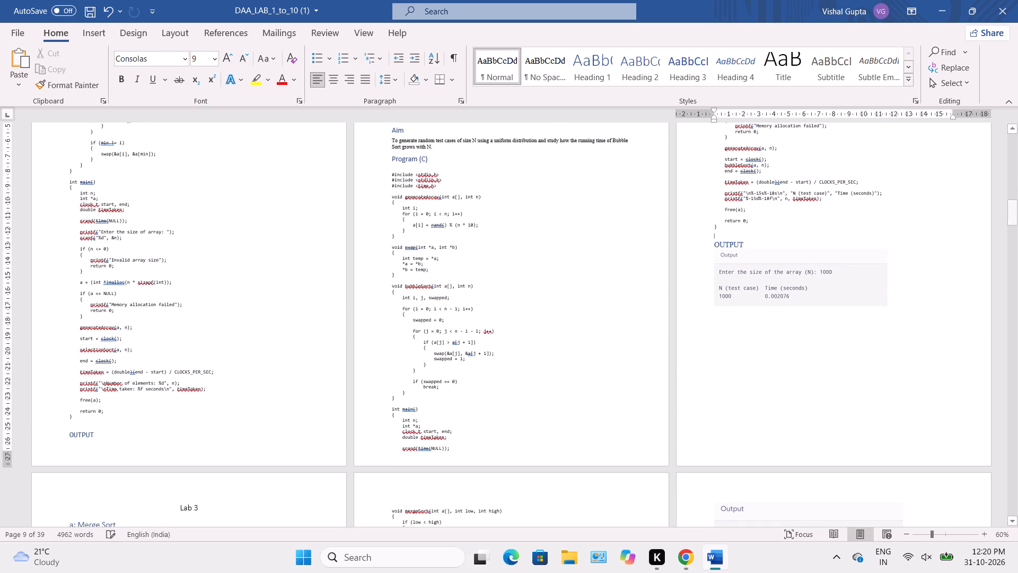
{"action": "key", "text": "Return"}
{"action": "key", "text": "Return"}
Insert two blank lines between the Bubble Sort OUTPUT heading and its output screenshot.
{"action": "key", "text": "Down"}
{"action": "key", "text": "Right"}
{"action": "key", "text": "Right"}
{"action": "key", "text": "Right"}
{"action": "key", "text": "Right"}
{"action": "key", "text": "Right"}
{"action": "key", "text": "Right"}
{"action": "key", "text": "Right"}
{"action": "key", "text": "Right"}
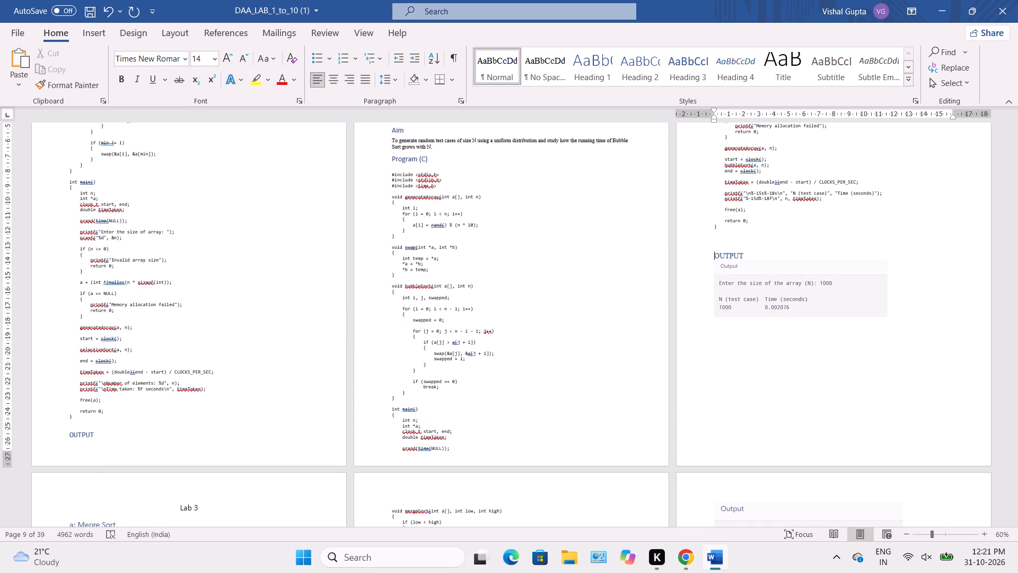
{"action": "key", "text": "Left"}
{"action": "key", "text": "Left"}
{"action": "key", "text": "Return"}
{"action": "key", "text": "Return"}
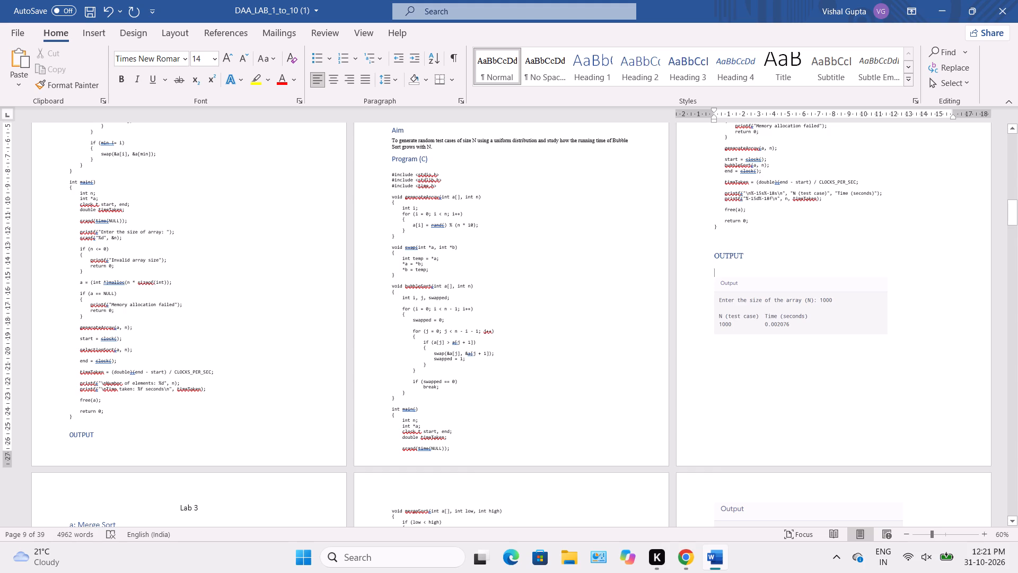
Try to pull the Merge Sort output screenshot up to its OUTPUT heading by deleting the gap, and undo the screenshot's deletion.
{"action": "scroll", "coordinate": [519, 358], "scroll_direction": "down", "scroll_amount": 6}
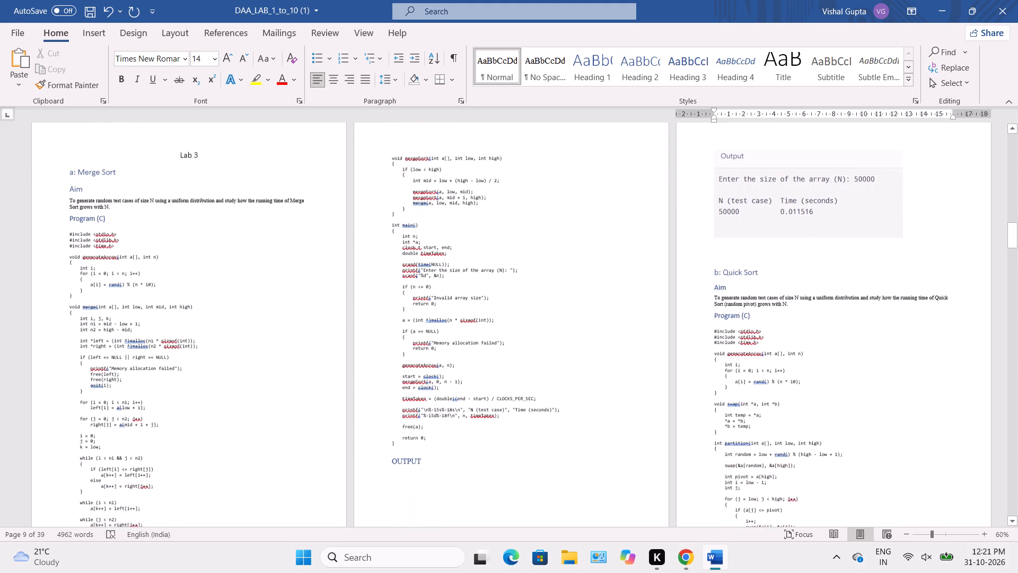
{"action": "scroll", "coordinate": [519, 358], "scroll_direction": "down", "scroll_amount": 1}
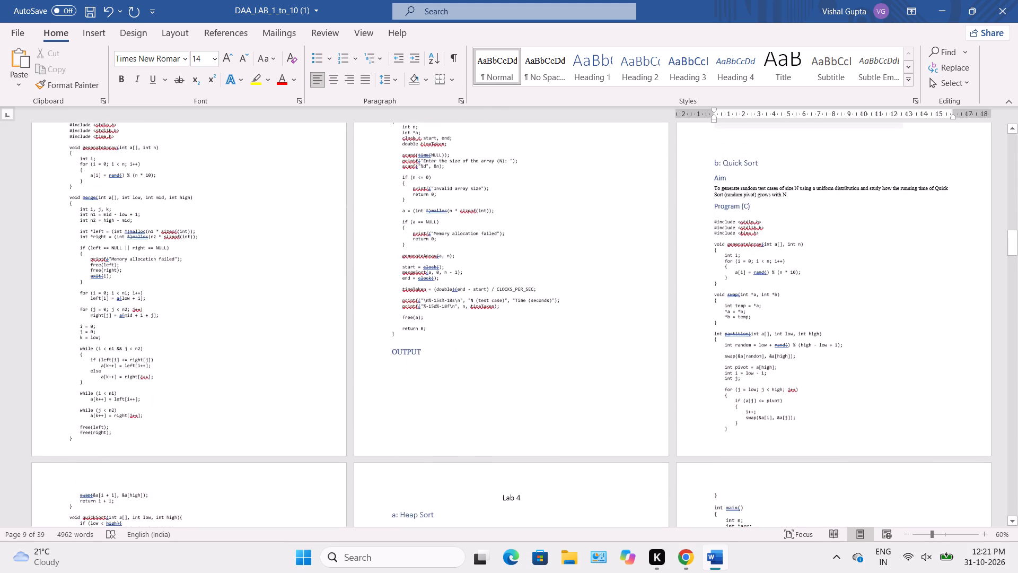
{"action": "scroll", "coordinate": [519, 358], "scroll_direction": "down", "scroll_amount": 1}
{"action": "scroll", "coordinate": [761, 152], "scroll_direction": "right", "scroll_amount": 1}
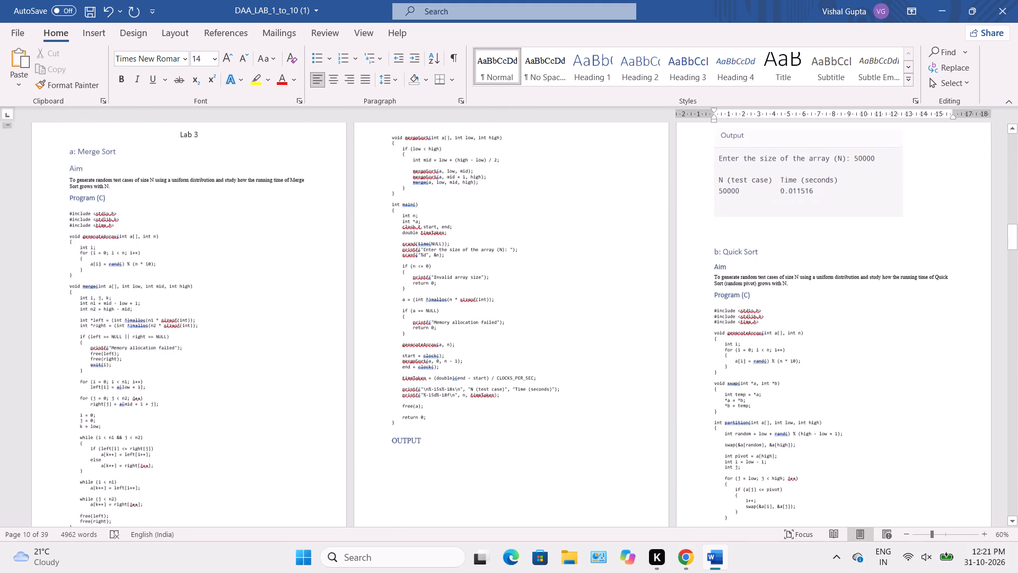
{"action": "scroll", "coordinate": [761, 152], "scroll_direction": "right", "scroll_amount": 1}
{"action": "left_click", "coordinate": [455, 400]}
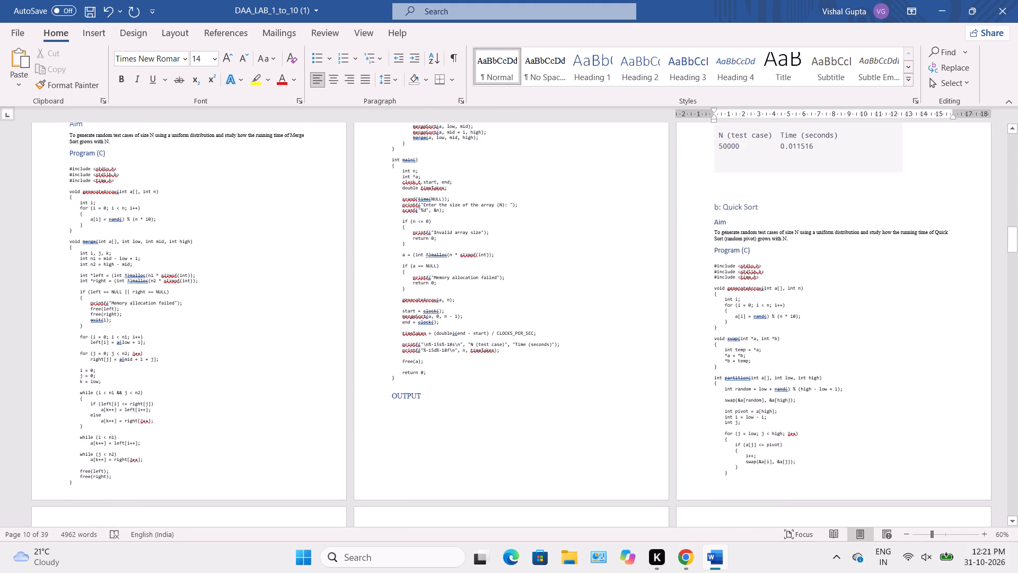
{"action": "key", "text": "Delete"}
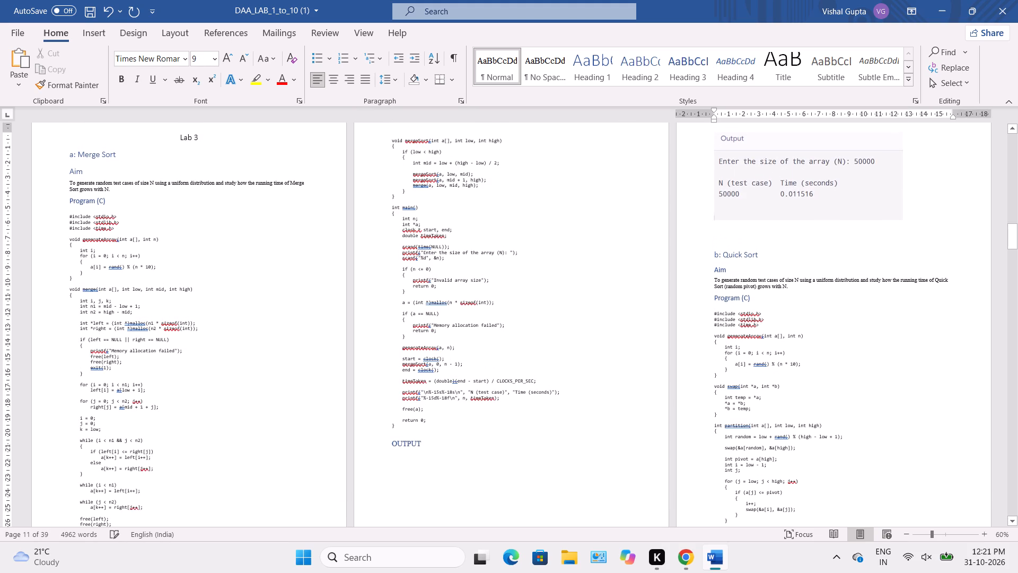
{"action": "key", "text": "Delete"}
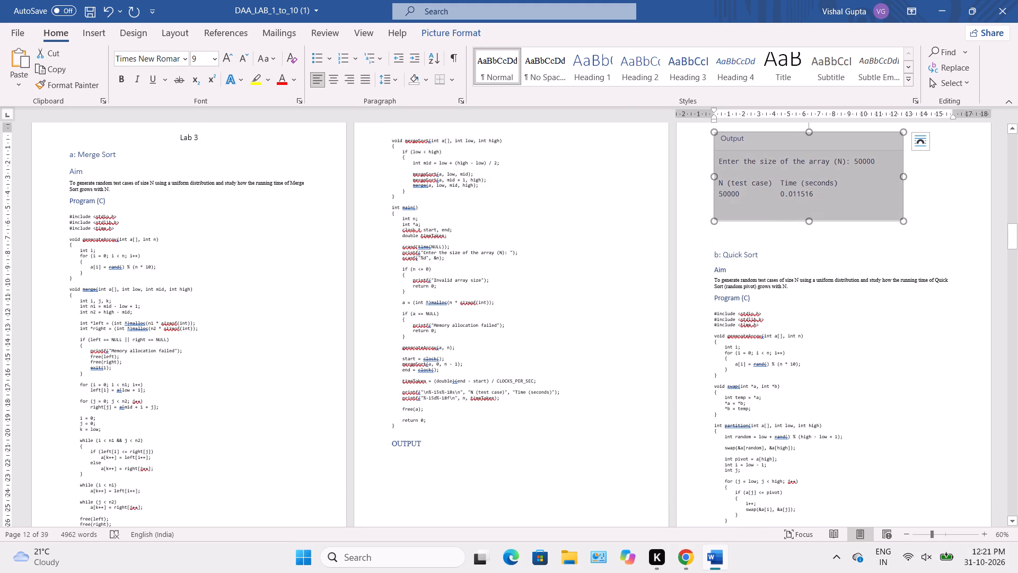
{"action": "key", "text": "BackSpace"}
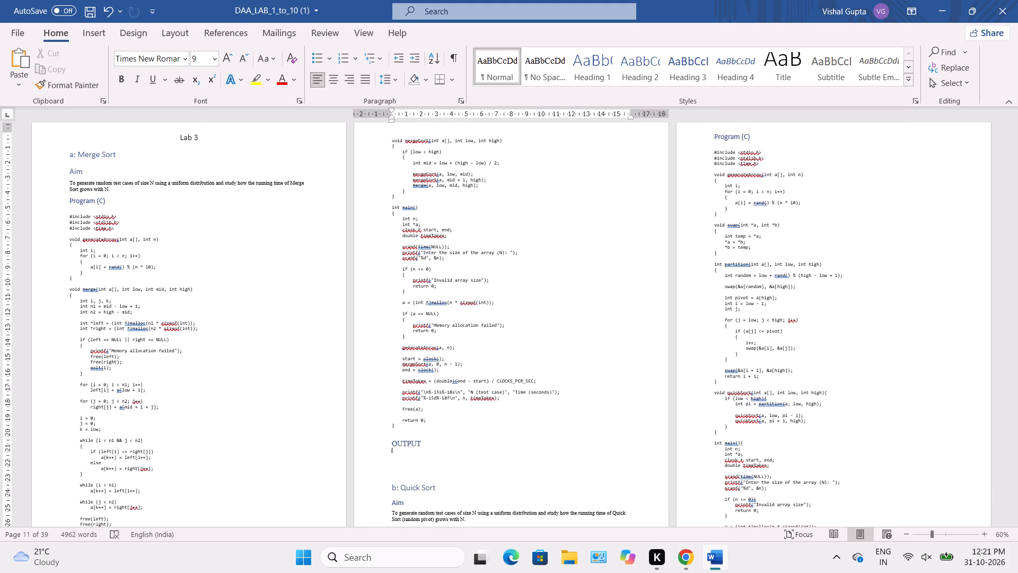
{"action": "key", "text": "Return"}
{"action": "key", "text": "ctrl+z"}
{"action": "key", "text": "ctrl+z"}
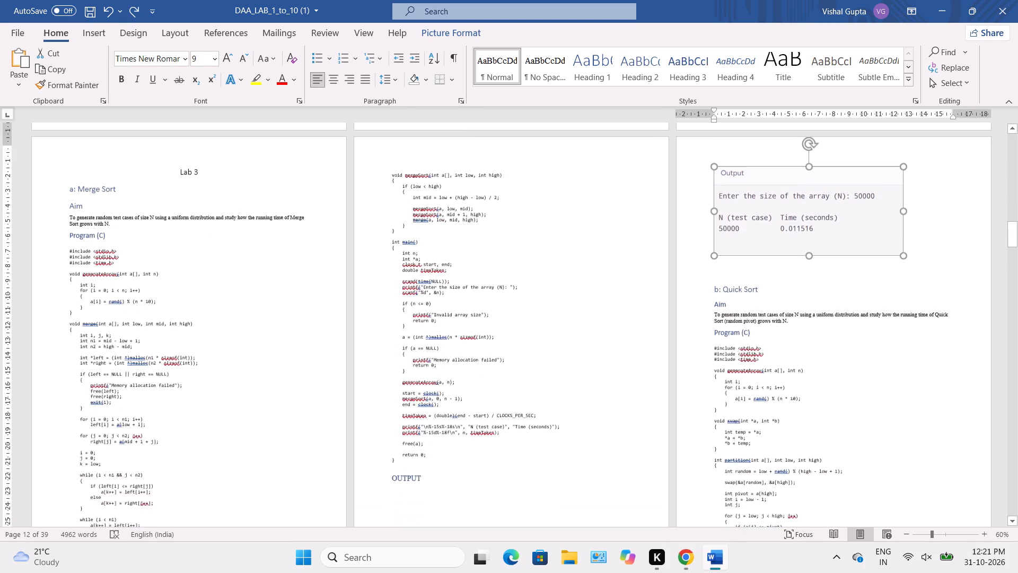
Move the Merge Sort output screenshot onto the preceding page, in line right after the OUTPUT heading.
{"action": "left_click", "coordinate": [789, 179]}
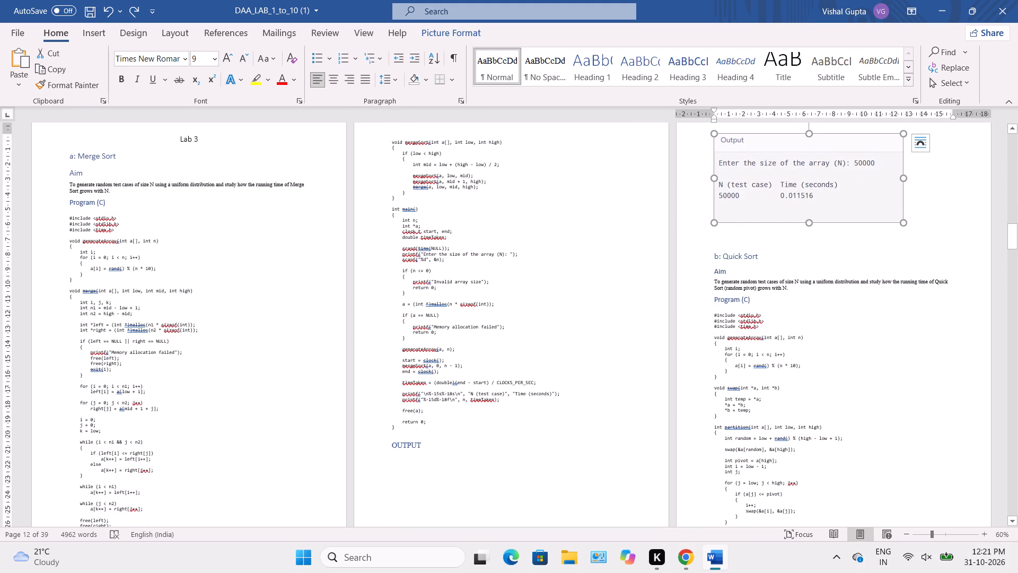
{"action": "left_click", "coordinate": [789, 179]}
{"action": "left_click_drag", "start_coordinate": [793, 196], "coordinate": [540, 496]}
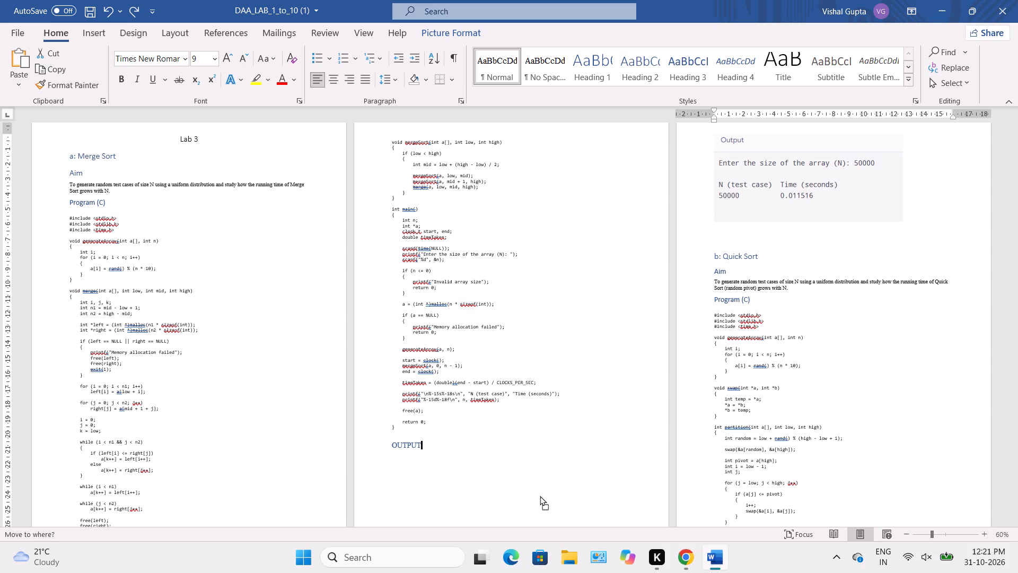
{"action": "left_click_drag", "start_coordinate": [540, 496], "coordinate": [533, 479]}
{"action": "scroll", "coordinate": [533, 479], "scroll_direction": "down", "scroll_amount": 2}
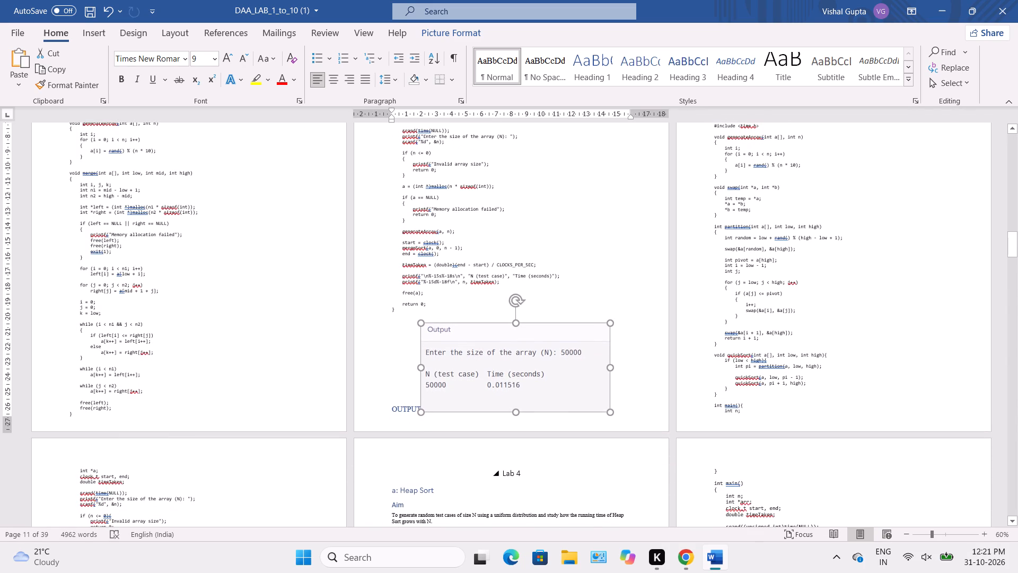
Change the Merge Sort output screenshot from in line with text to Through text wrapping.
{"action": "right_click", "coordinate": [516, 394]}
{"action": "left_click", "coordinate": [495, 376]}
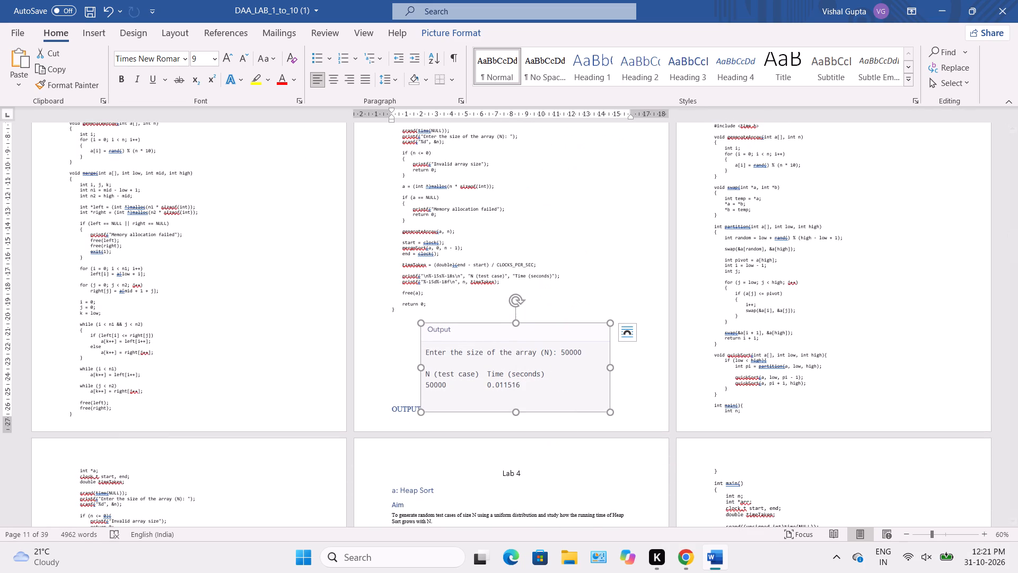
{"action": "left_click", "coordinate": [631, 337]}
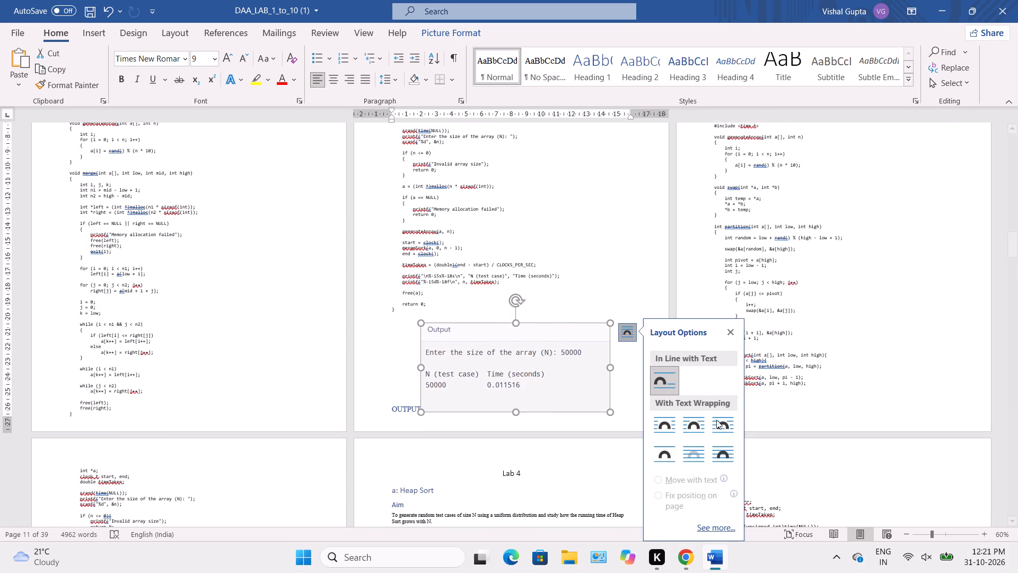
{"action": "left_click", "coordinate": [716, 426]}
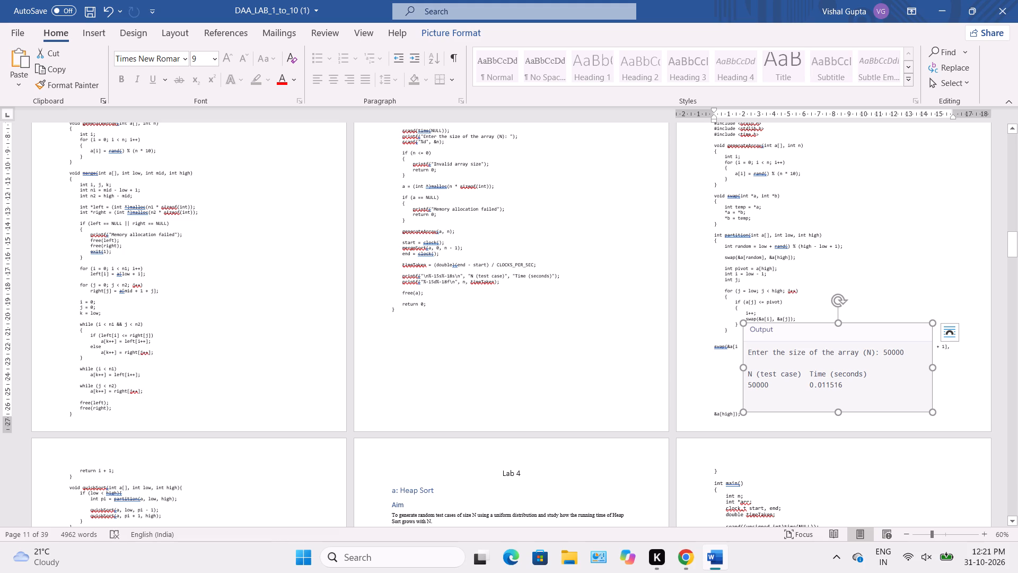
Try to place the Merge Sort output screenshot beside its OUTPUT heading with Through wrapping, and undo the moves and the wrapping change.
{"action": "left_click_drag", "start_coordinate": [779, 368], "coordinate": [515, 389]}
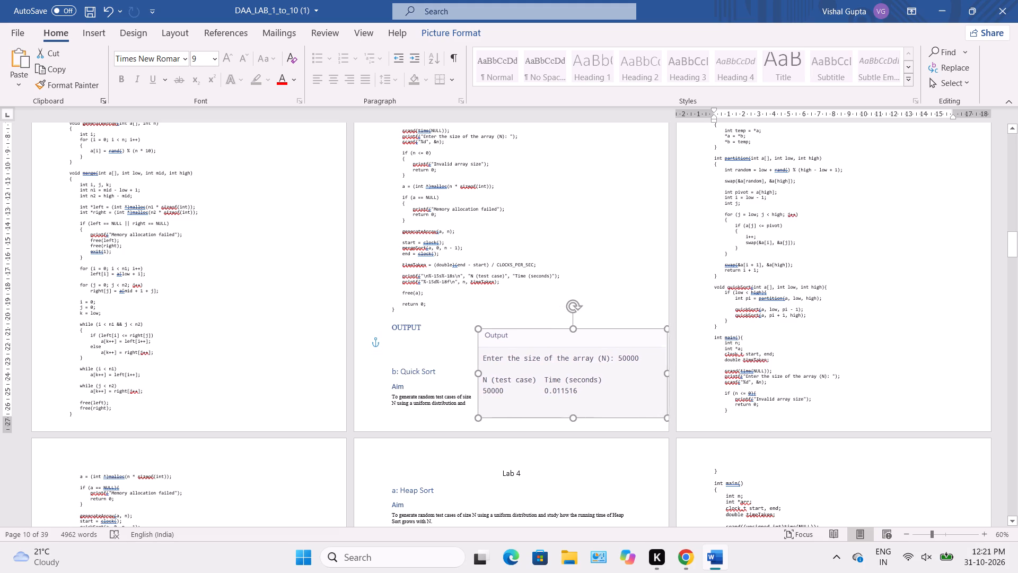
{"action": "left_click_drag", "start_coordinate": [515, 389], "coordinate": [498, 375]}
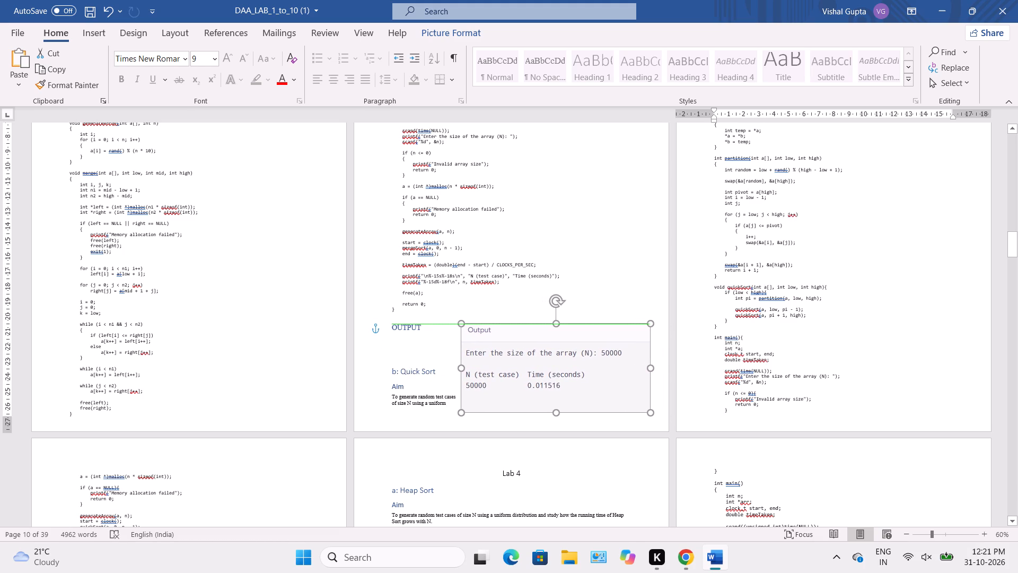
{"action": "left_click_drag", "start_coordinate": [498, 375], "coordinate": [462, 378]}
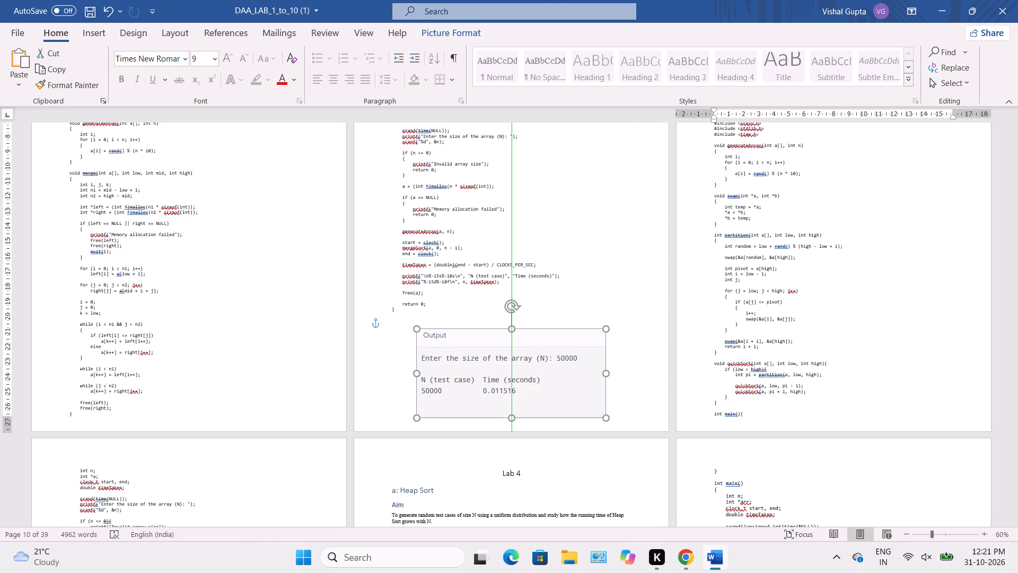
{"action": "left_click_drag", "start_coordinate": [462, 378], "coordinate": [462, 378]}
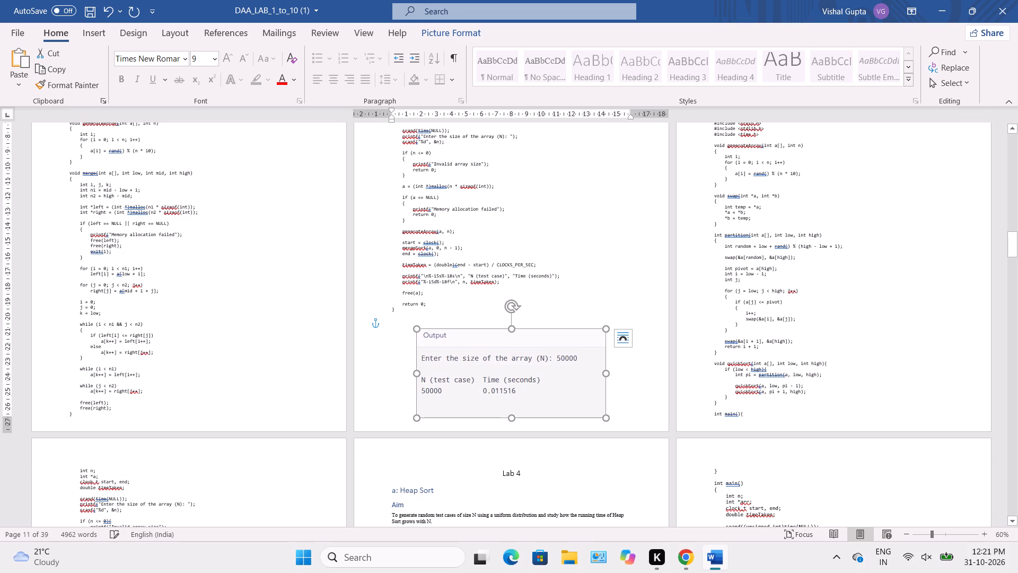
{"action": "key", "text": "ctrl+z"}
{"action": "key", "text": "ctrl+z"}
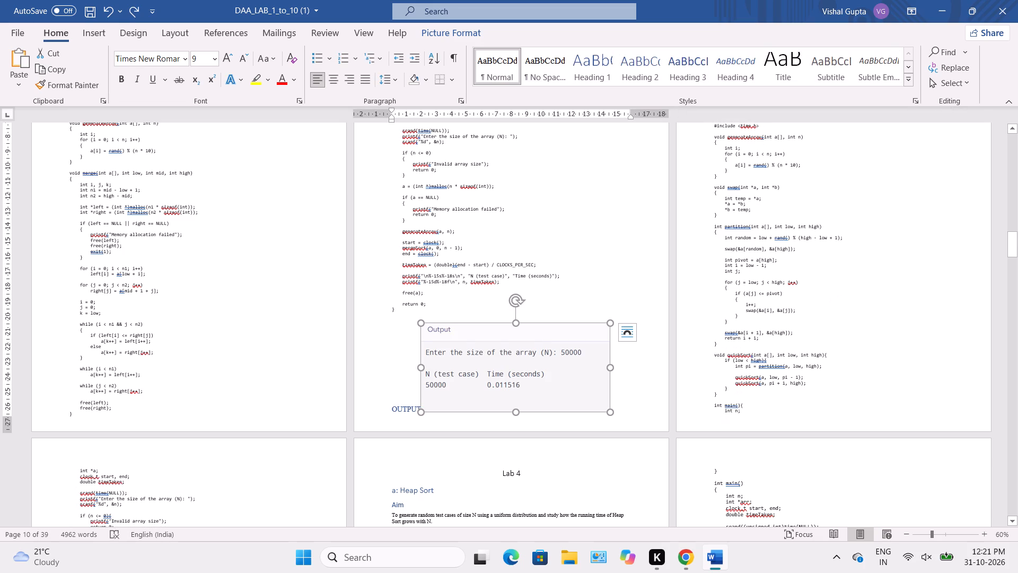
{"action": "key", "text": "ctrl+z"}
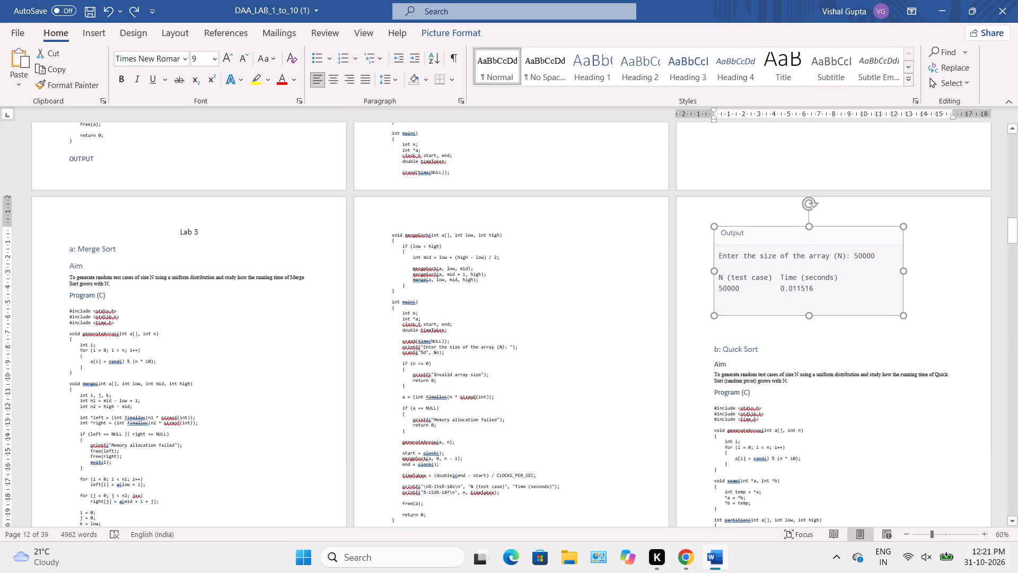
Give the Merge Sort output screenshot Tight text wrapping and place it beside the OUTPUT heading at the end of the Merge Sort program.
{"action": "left_click", "coordinate": [925, 241]}
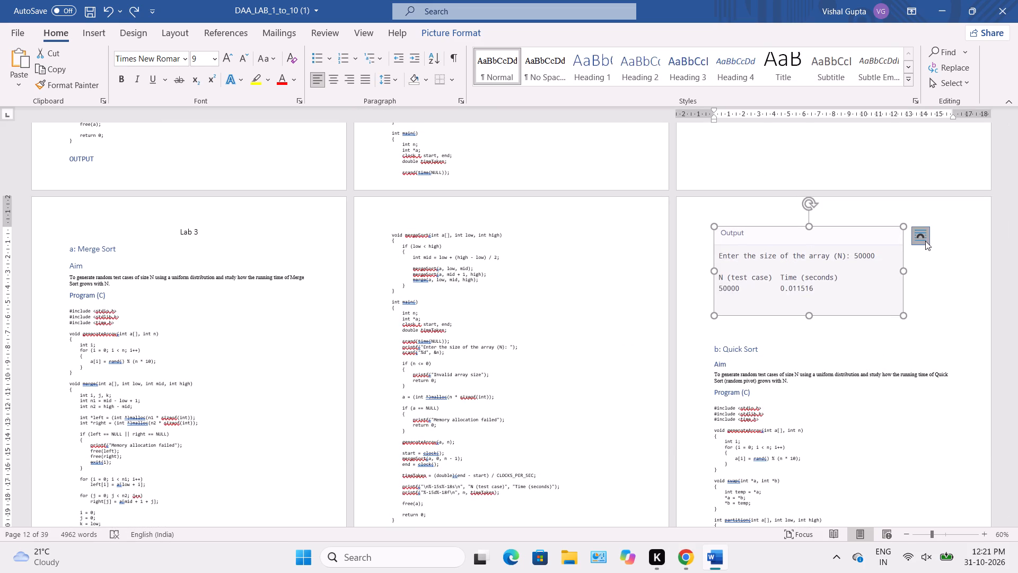
{"action": "left_click", "coordinate": [649, 328]}
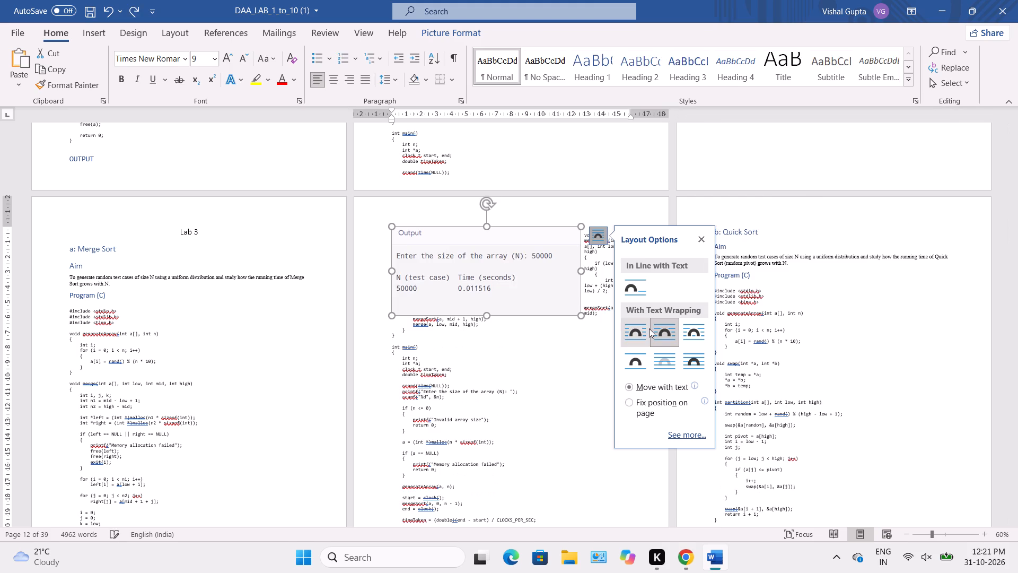
{"action": "scroll", "coordinate": [529, 367], "scroll_direction": "down", "scroll_amount": 3}
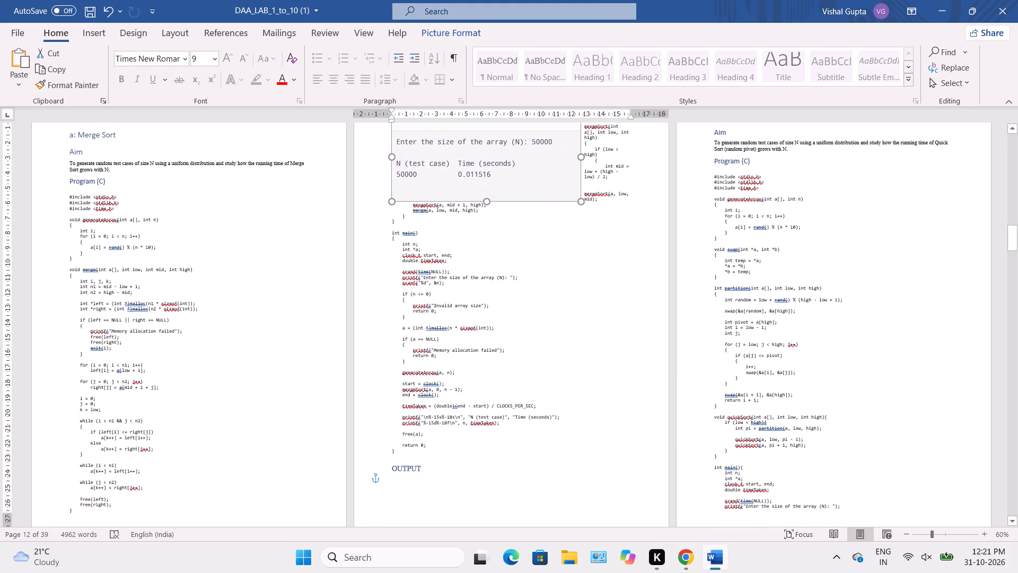
{"action": "left_click_drag", "start_coordinate": [511, 168], "coordinate": [575, 469]}
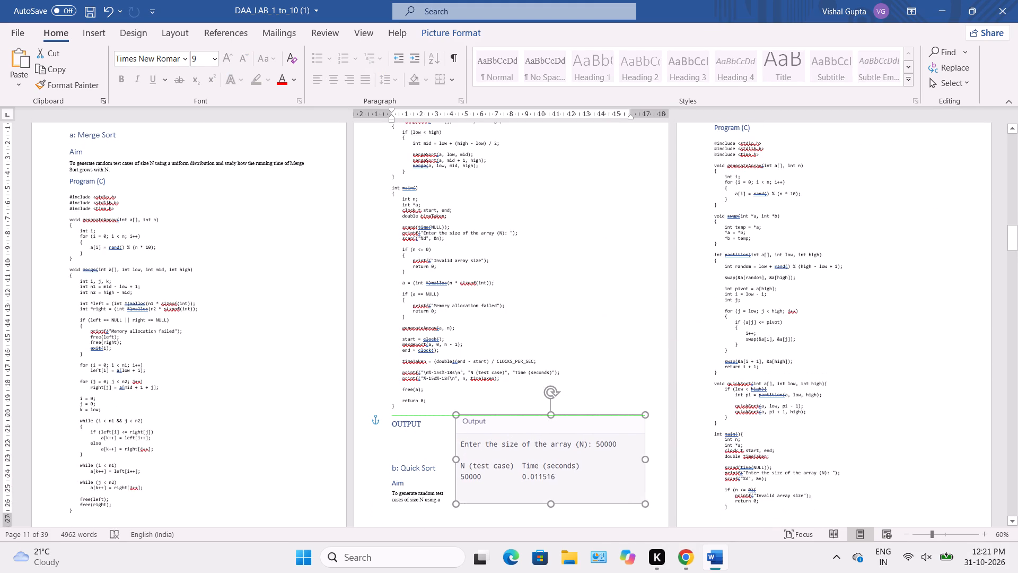
{"action": "left_click_drag", "start_coordinate": [575, 469], "coordinate": [567, 461]}
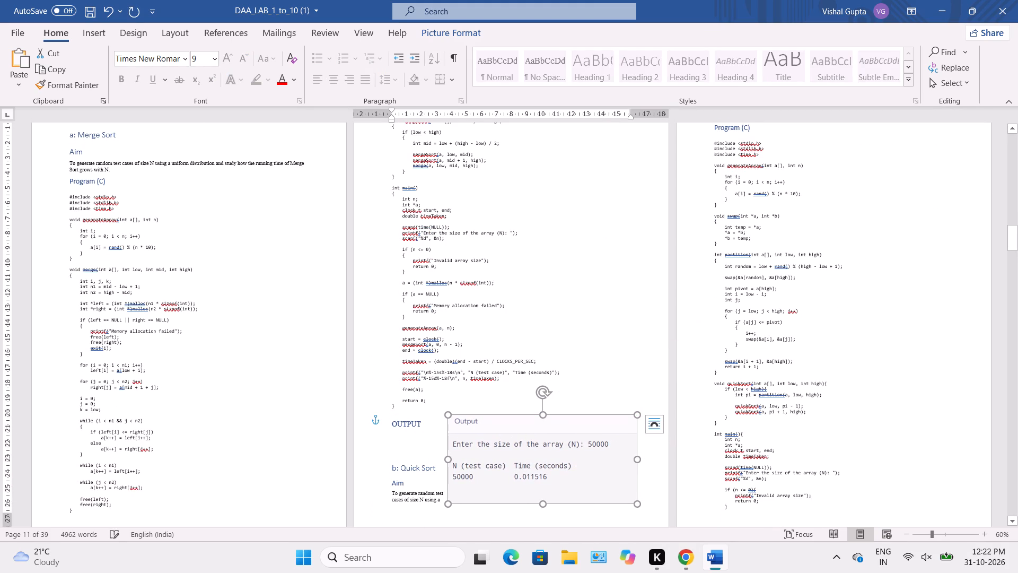
Insert a blank line before the "b: Quick Sort" heading so that the section starts on the following page.
{"action": "left_click", "coordinate": [391, 467]}
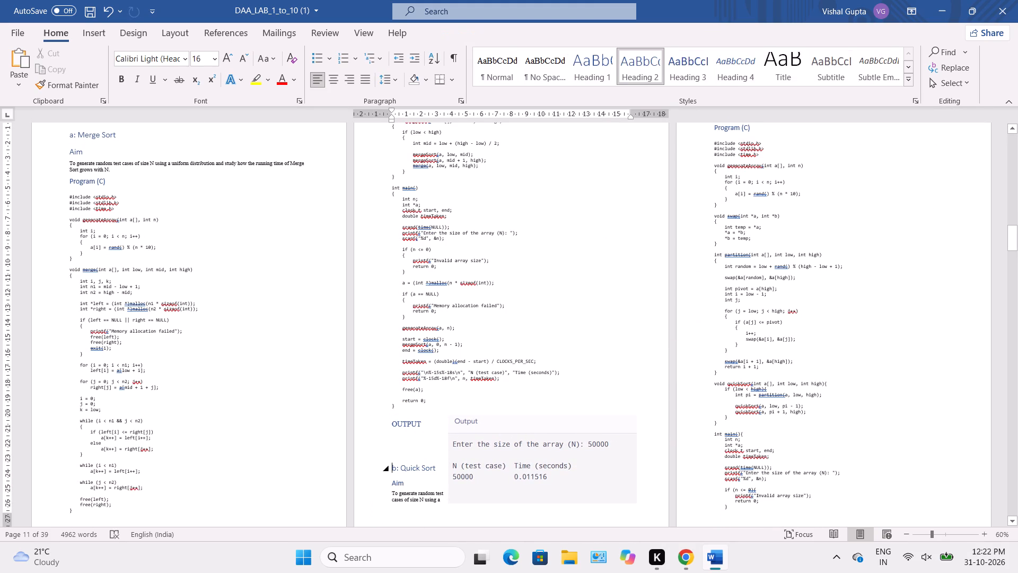
{"action": "key", "text": "Return"}
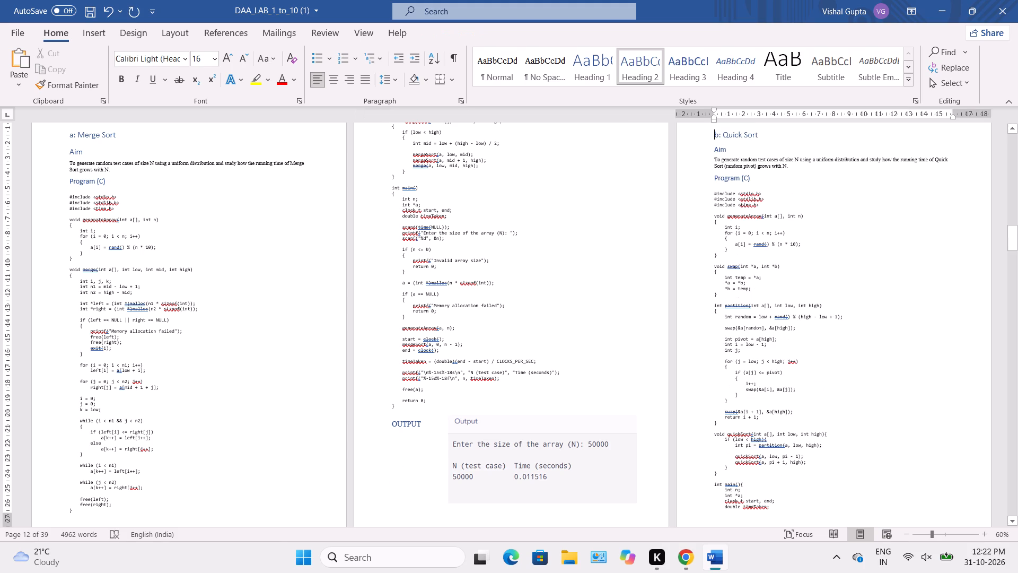
Move the Merge Sort output screenshot slightly lower beside its OUTPUT heading.
{"action": "scroll", "coordinate": [526, 353], "scroll_direction": "down", "scroll_amount": 1}
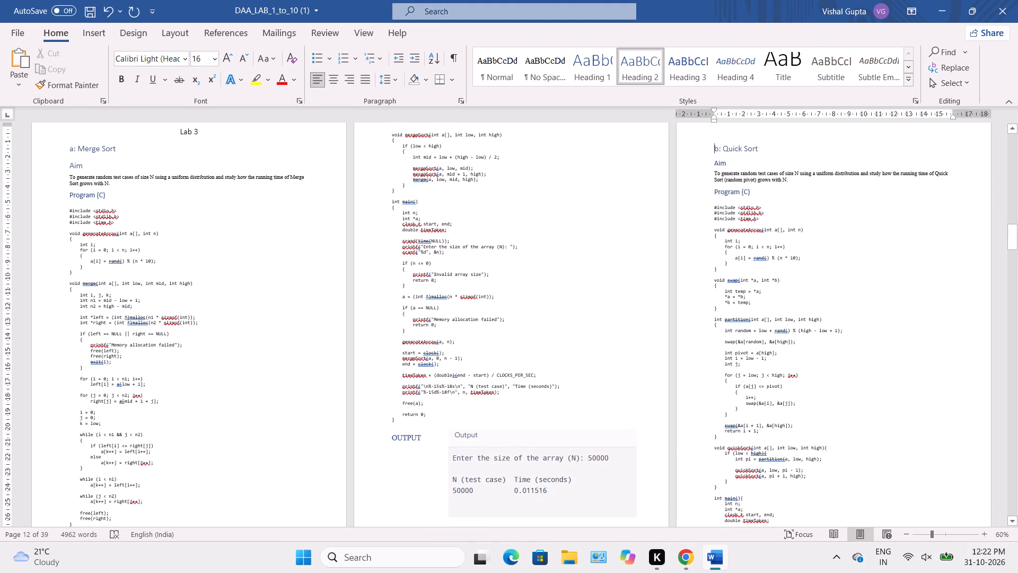
{"action": "left_click_drag", "start_coordinate": [532, 459], "coordinate": [532, 471]}
{"action": "scroll", "coordinate": [532, 471], "scroll_direction": "down", "scroll_amount": 1}
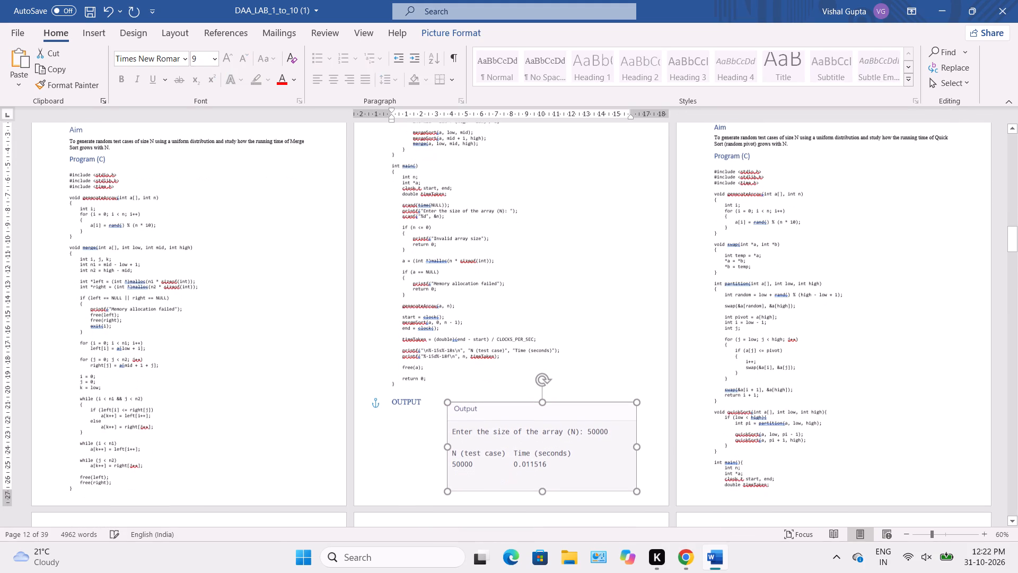
{"action": "scroll", "coordinate": [532, 471], "scroll_direction": "down", "scroll_amount": 1}
{"action": "left_click", "coordinate": [596, 331]}
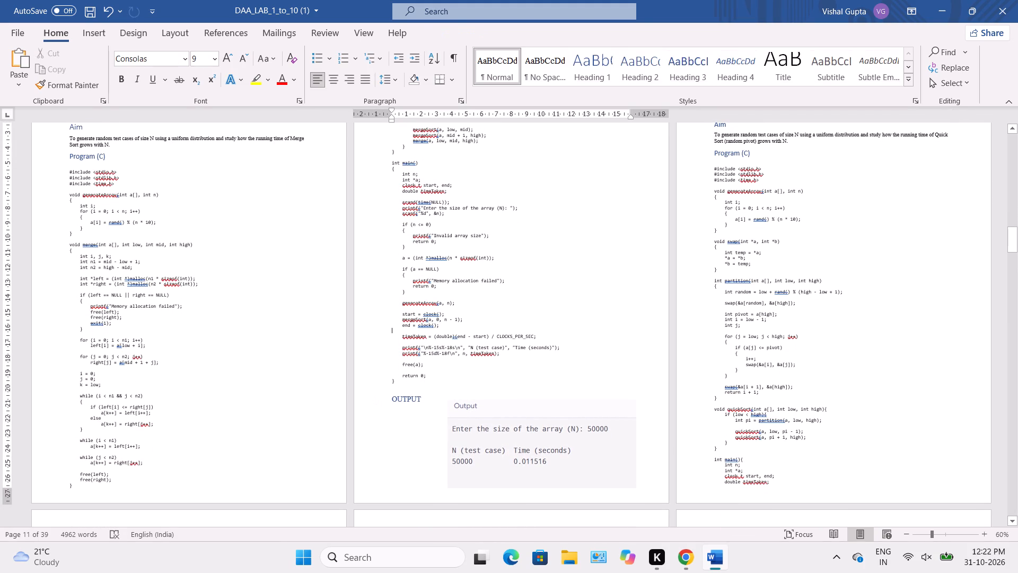
Examine the page layout, program spacing and output placement from Quick Sort through the start of Lab 8.
{"action": "scroll", "coordinate": [596, 331], "scroll_direction": "down", "scroll_amount": 1}
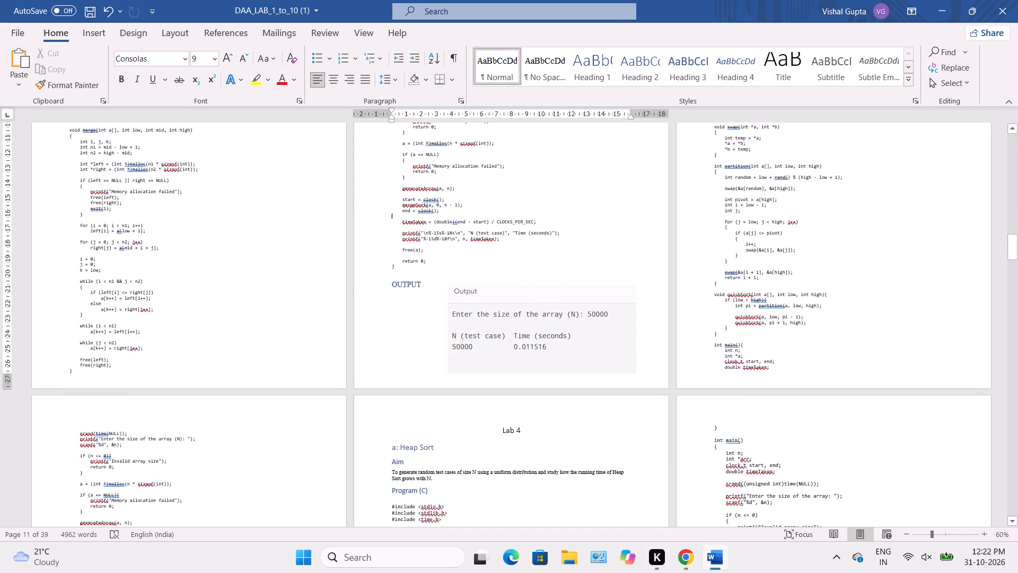
{"action": "scroll", "coordinate": [596, 331], "scroll_direction": "down", "scroll_amount": 5}
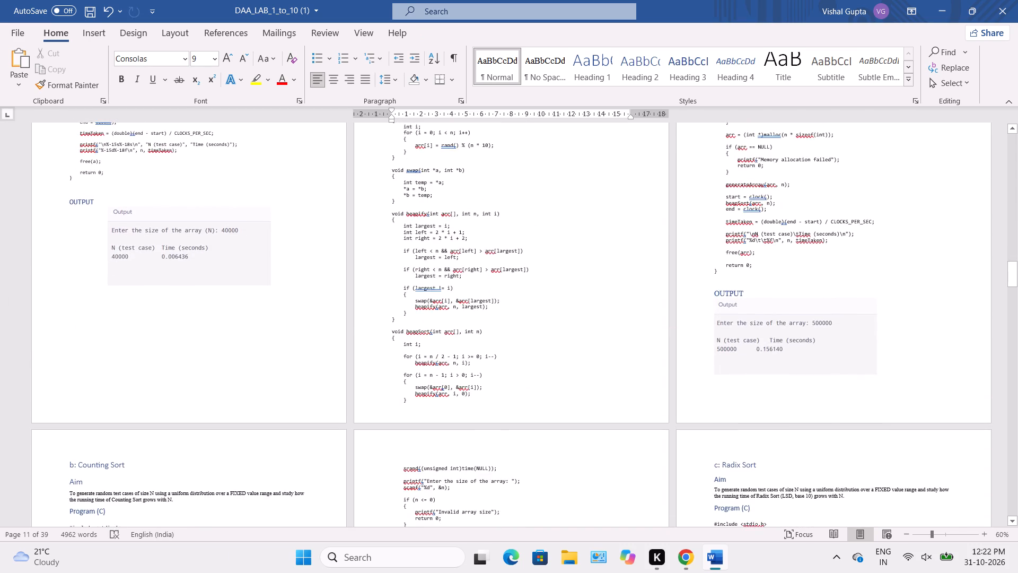
{"action": "scroll", "coordinate": [596, 331], "scroll_direction": "up", "scroll_amount": 2}
{"action": "scroll", "coordinate": [596, 331], "scroll_direction": "down", "scroll_amount": 7}
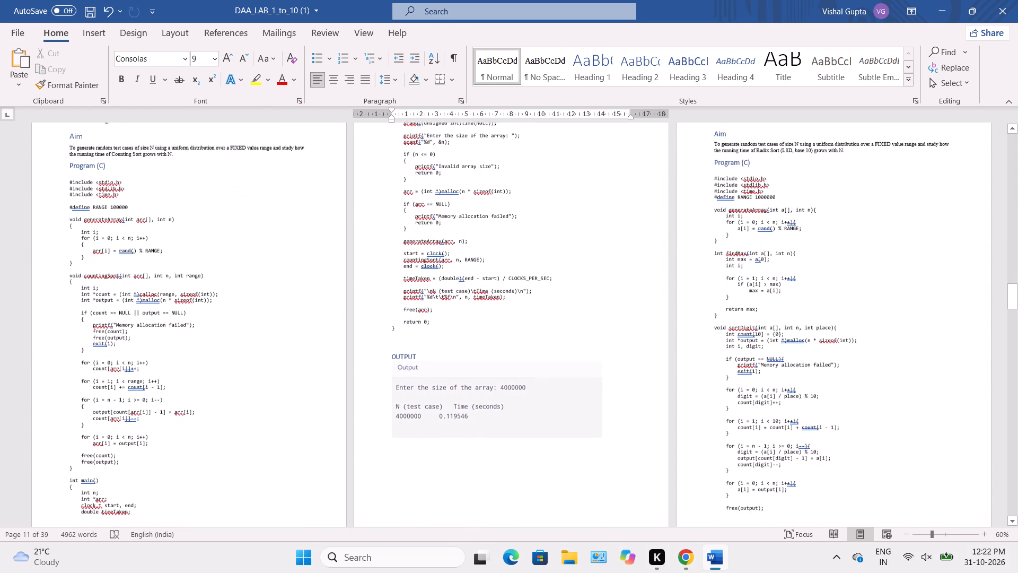
{"action": "scroll", "coordinate": [596, 331], "scroll_direction": "down", "scroll_amount": 7}
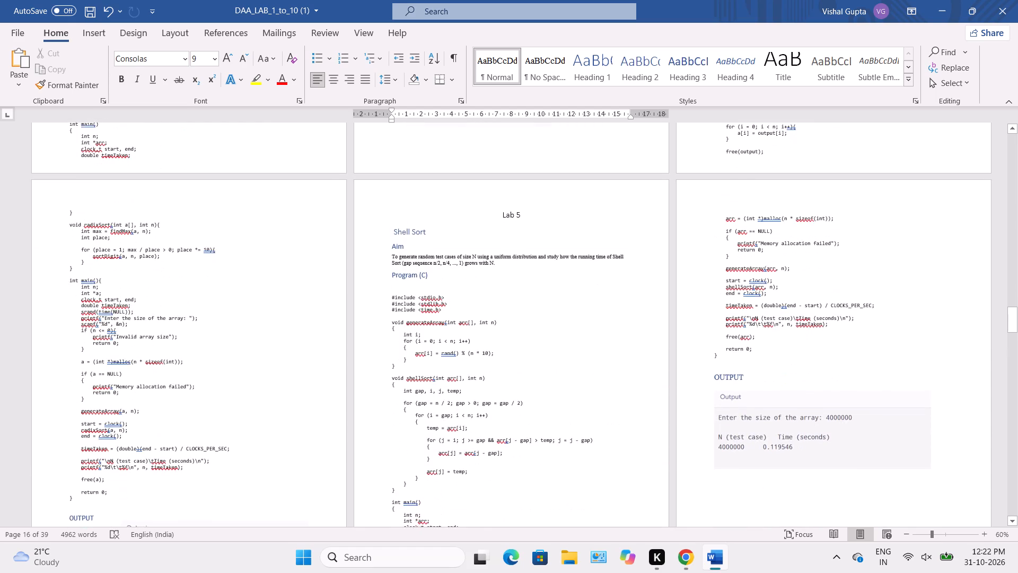
{"action": "scroll", "coordinate": [596, 331], "scroll_direction": "down", "scroll_amount": 10}
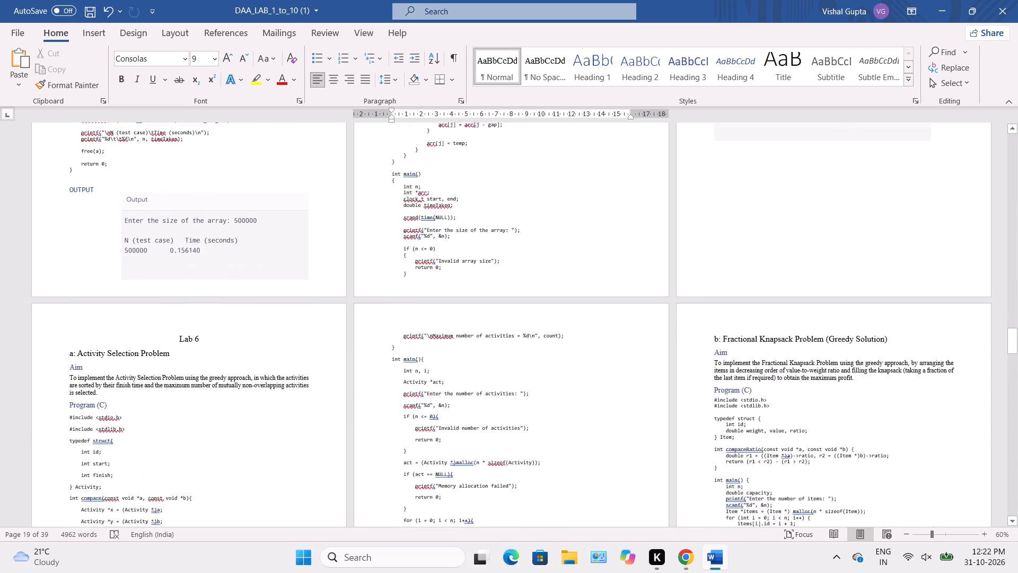
{"action": "scroll", "coordinate": [596, 331], "scroll_direction": "down", "scroll_amount": 3}
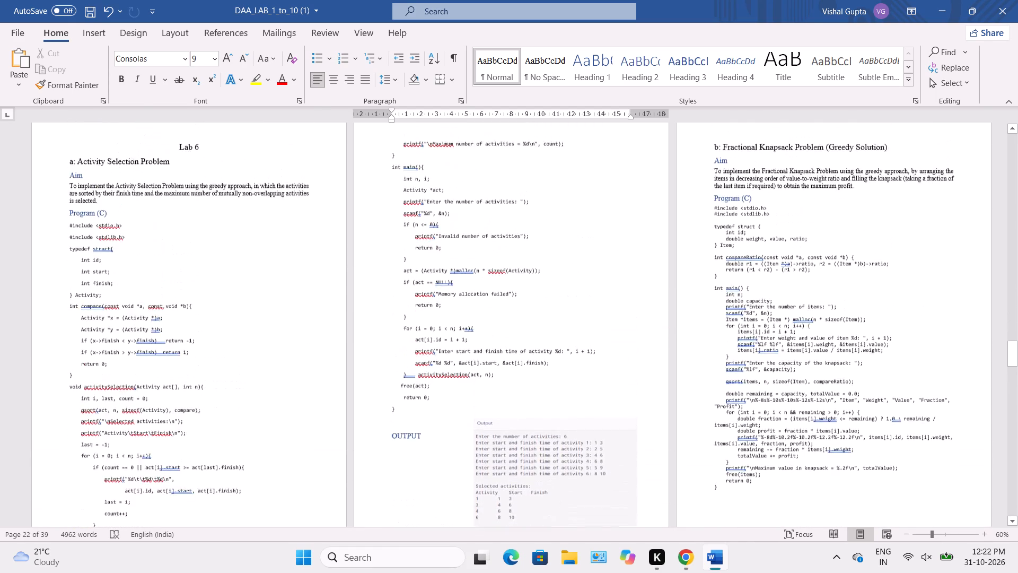
{"action": "scroll", "coordinate": [596, 331], "scroll_direction": "down", "scroll_amount": 6}
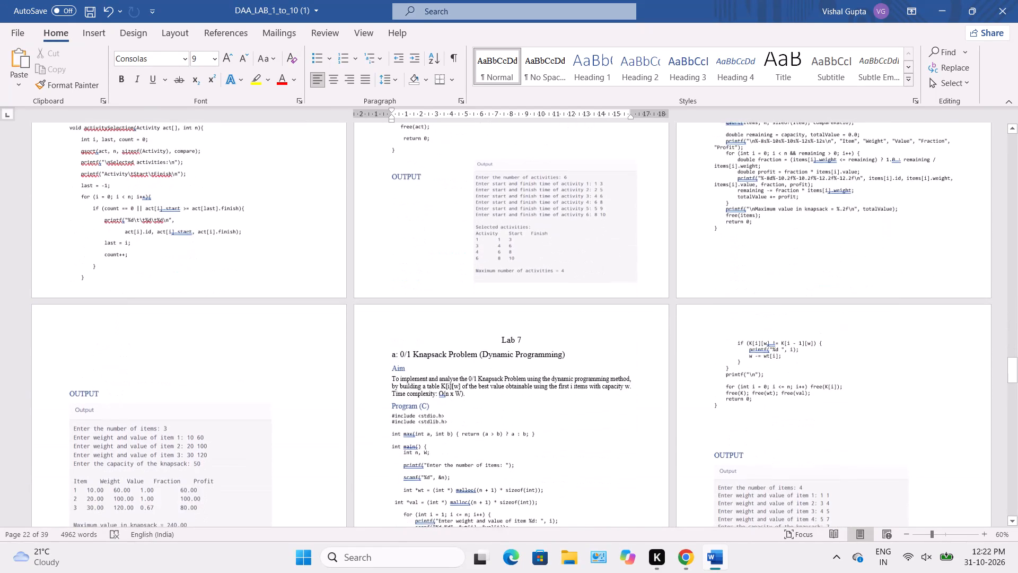
{"action": "scroll", "coordinate": [596, 331], "scroll_direction": "down", "scroll_amount": 1}
{"action": "scroll", "coordinate": [596, 331], "scroll_direction": "up", "scroll_amount": 1}
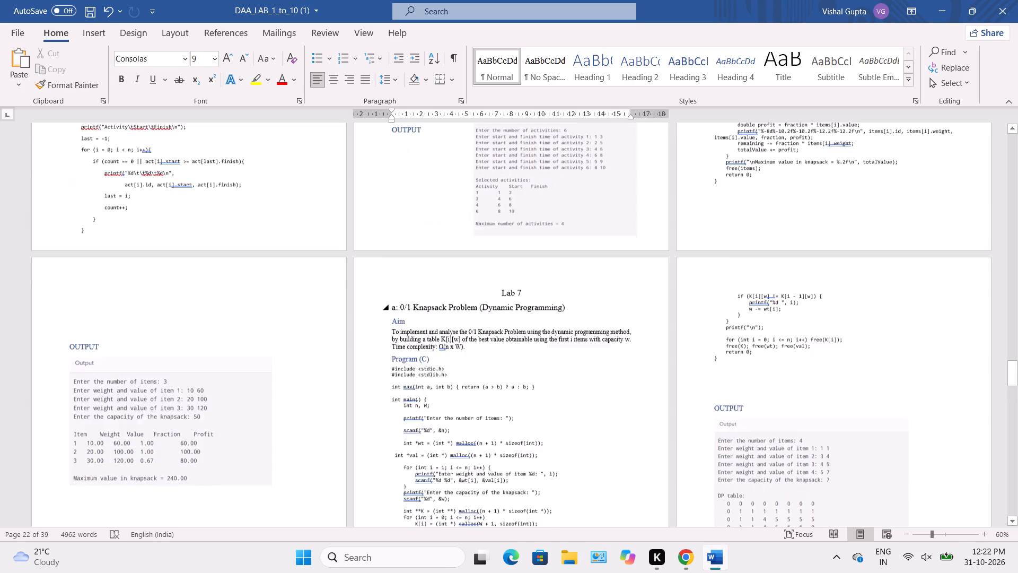
{"action": "scroll", "coordinate": [596, 331], "scroll_direction": "right", "scroll_amount": 1}
{"action": "scroll", "coordinate": [596, 331], "scroll_direction": "up", "scroll_amount": 1}
{"action": "scroll", "coordinate": [596, 331], "scroll_direction": "down", "scroll_amount": 1}
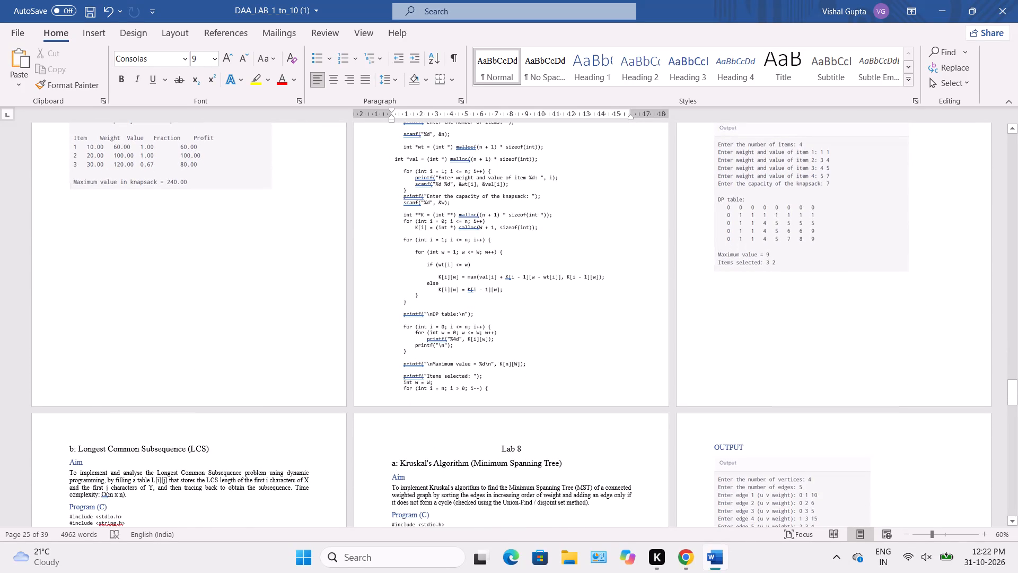
{"action": "scroll", "coordinate": [596, 331], "scroll_direction": "up", "scroll_amount": 6}
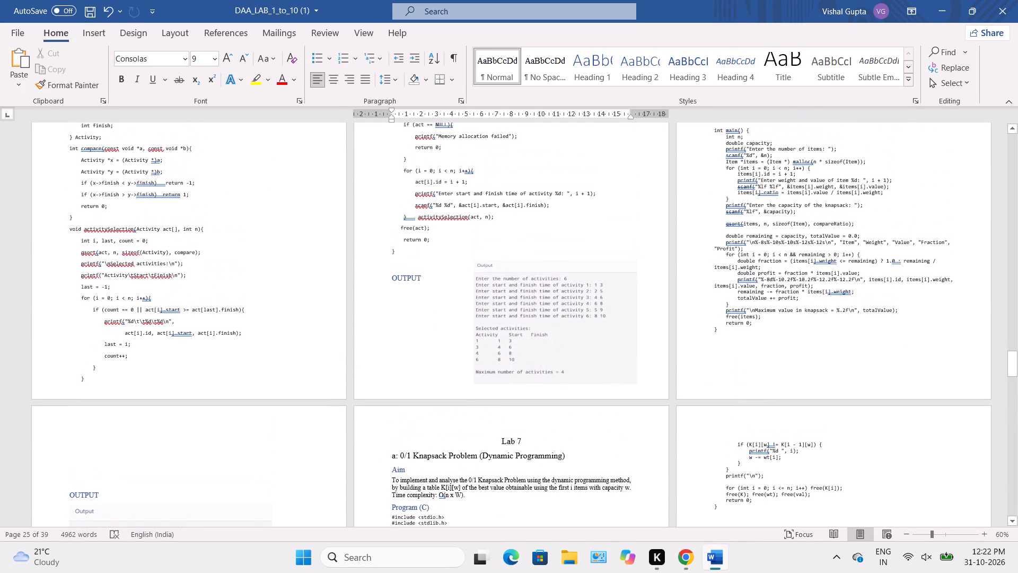
Insert blank lines in the Fractional Knapsack program before the remaining-capacity loop, its profit, printf, remaining and totalValue statements, and the maximum-value printf.
{"action": "left_click", "coordinate": [725, 256]}
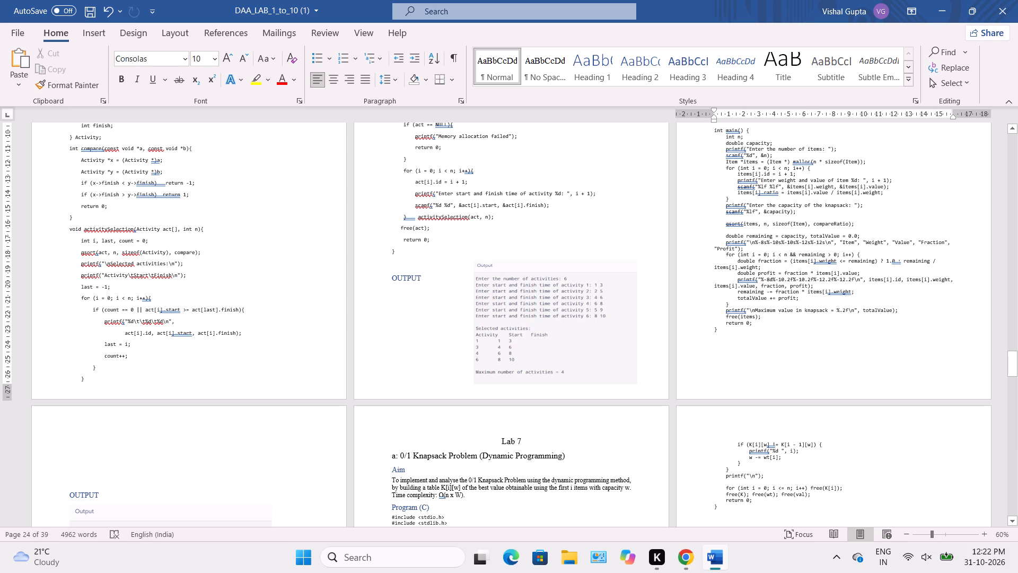
{"action": "key", "text": "Return"}
{"action": "key", "text": "Down"}
{"action": "key", "text": "Down"}
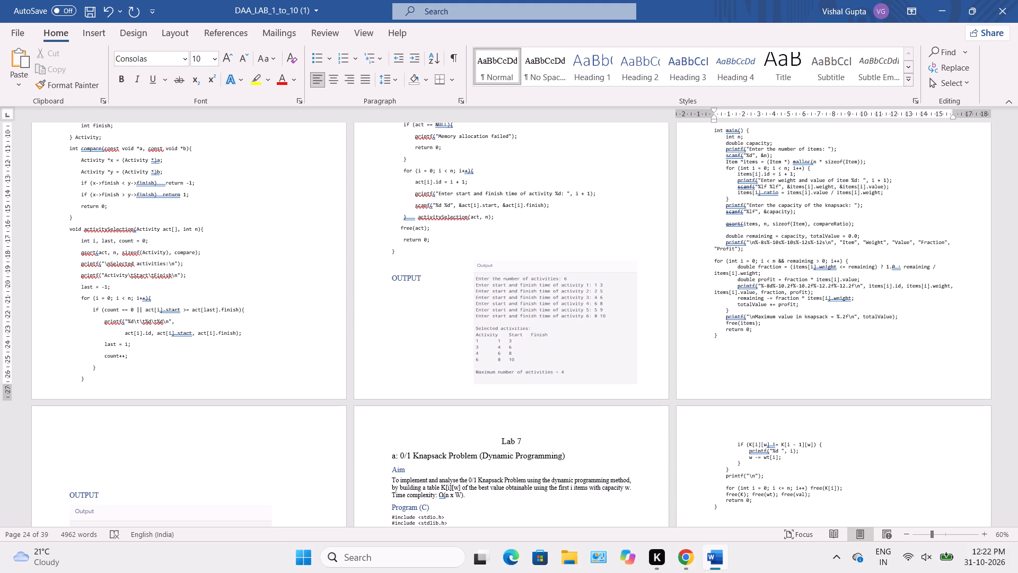
{"action": "key", "text": "Down"}
{"action": "key", "text": "Return"}
{"action": "key", "text": "Down"}
{"action": "key", "text": "Return"}
{"action": "key", "text": "Down"}
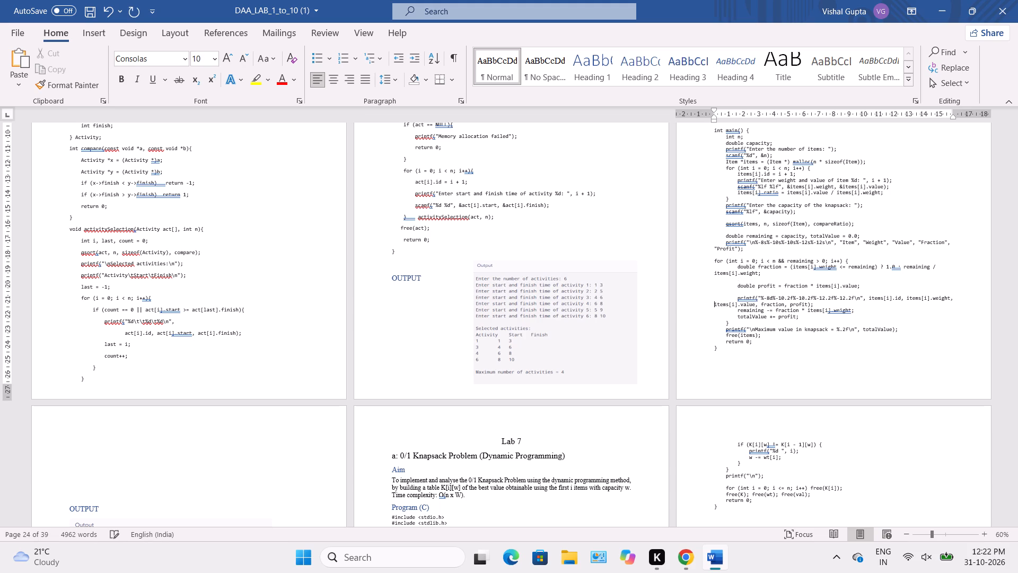
{"action": "key", "text": "Down"}
{"action": "key", "text": "Return"}
{"action": "key", "text": "Down"}
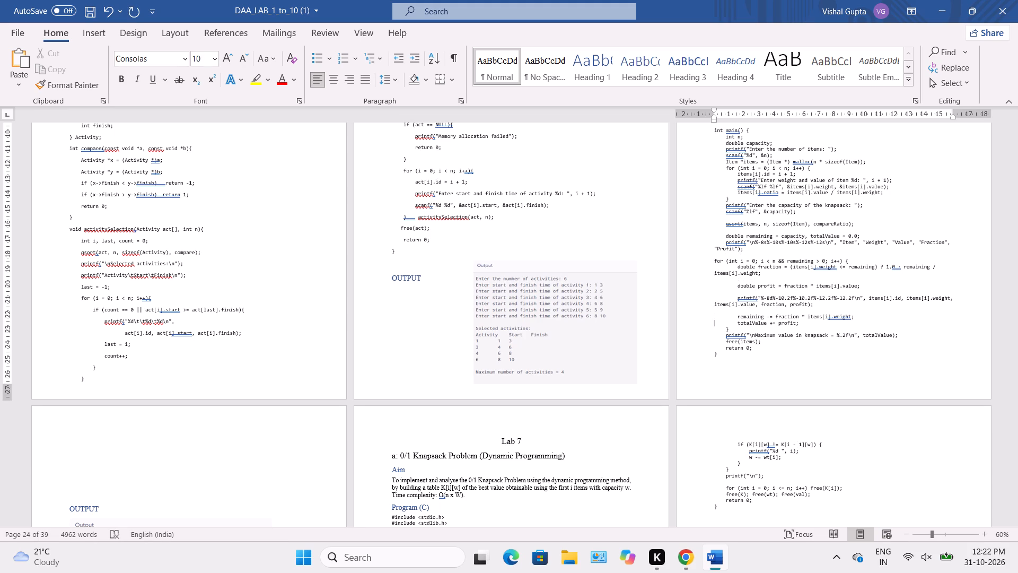
{"action": "key", "text": "Return"}
{"action": "key", "text": "Down"}
{"action": "key", "text": "Up"}
{"action": "key", "text": "Up"}
{"action": "key", "text": "Down"}
{"action": "key", "text": "Down"}
{"action": "key", "text": "Down"}
{"action": "key", "text": "Return"}
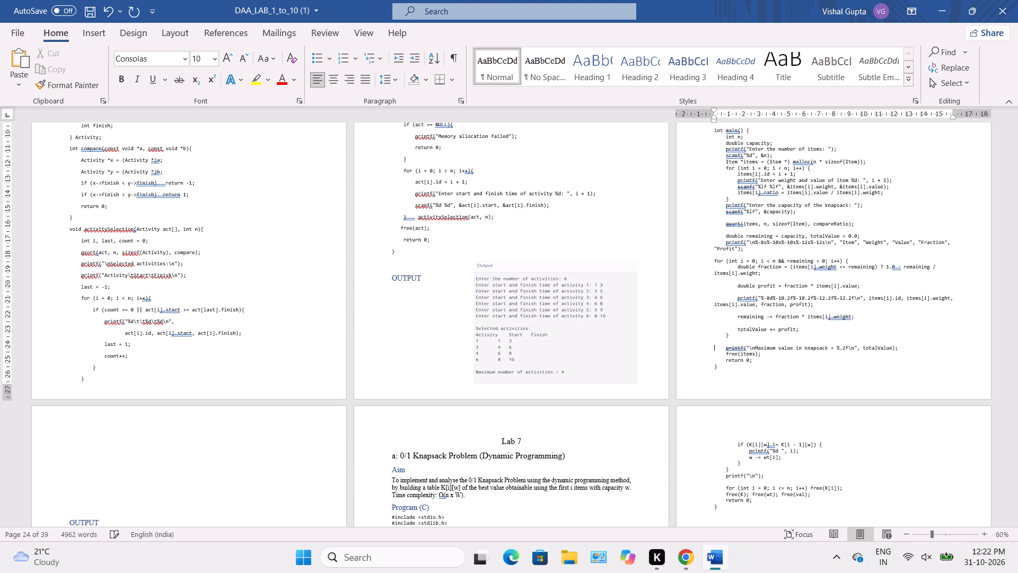
Insert blank lines in the Fractional Knapsack main function before the item-input loop, its weight-and-value printf and scanf, and the capacity printf.
{"action": "key", "text": "Up"}
{"action": "key", "text": "Up"}
{"action": "key", "text": "Up"}
{"action": "key", "text": "Up"}
{"action": "key", "text": "Up"}
{"action": "key", "text": "Up"}
{"action": "key", "text": "Up"}
{"action": "key", "text": "Up"}
{"action": "key", "text": "Up"}
{"action": "key", "text": "Up"}
{"action": "key", "text": "Up"}
{"action": "key", "text": "Up"}
{"action": "key", "text": "Up"}
{"action": "key", "text": "Up"}
{"action": "key", "text": "Up"}
{"action": "key", "text": "Up"}
{"action": "key", "text": "Up"}
{"action": "key", "text": "Up"}
{"action": "key", "text": "Up"}
{"action": "key", "text": "Up"}
{"action": "key", "text": "Up"}
{"action": "key", "text": "Up"}
{"action": "key", "text": "Return"}
{"action": "key", "text": "Down"}
{"action": "key", "text": "Down"}
{"action": "key", "text": "Return"}
{"action": "key", "text": "Down"}
{"action": "key", "text": "Return"}
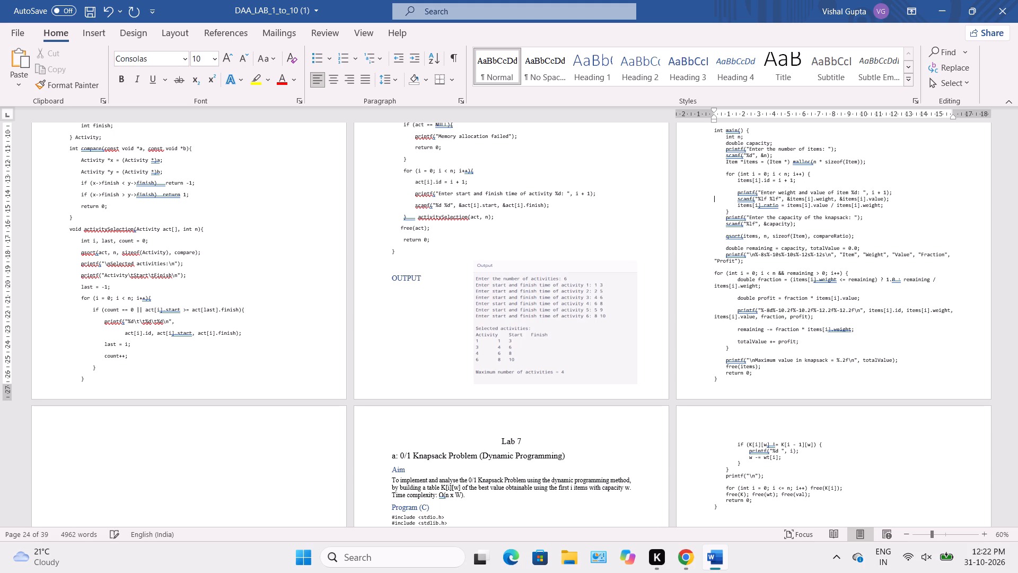
{"action": "key", "text": "Down"}
{"action": "key", "text": "Down"}
{"action": "key", "text": "Down"}
{"action": "key", "text": "Return"}
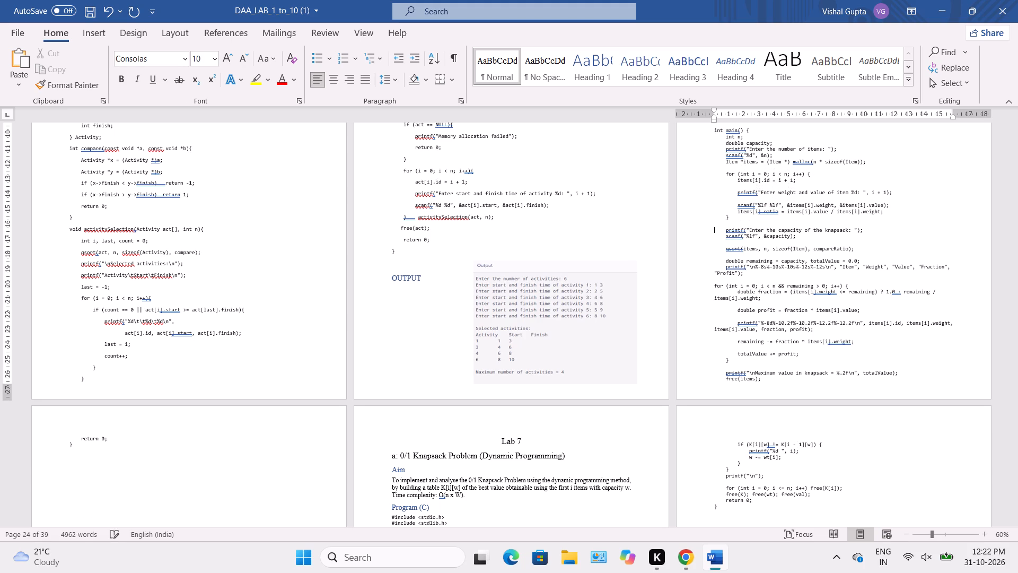
Insert blank lines before the number-of-items printf, its scanf, and the Item malloc line in the Fractional Knapsack program.
{"action": "key", "text": "Up"}
{"action": "key", "text": "Up"}
{"action": "key", "text": "Up"}
{"action": "key", "text": "Up"}
{"action": "key", "text": "Up"}
{"action": "key", "text": "Up"}
{"action": "key", "text": "Up"}
{"action": "key", "text": "Up"}
{"action": "key", "text": "Up"}
{"action": "key", "text": "Up"}
{"action": "key", "text": "Up"}
{"action": "key", "text": "Up"}
{"action": "key", "text": "Up"}
{"action": "key", "text": "Return"}
{"action": "key", "text": "Down"}
{"action": "key", "text": "Return"}
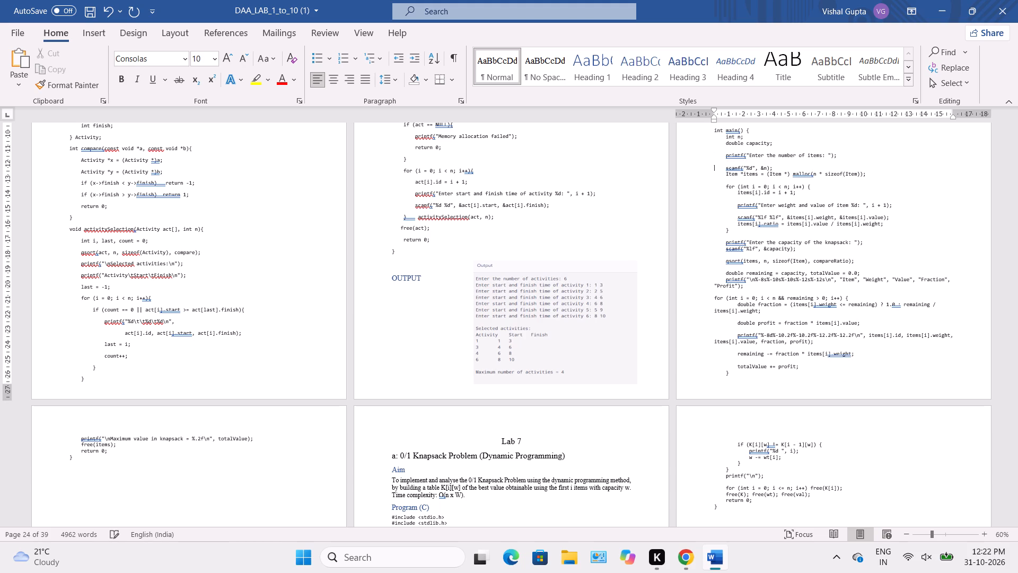
{"action": "key", "text": "Down"}
{"action": "key", "text": "Return"}
{"action": "key", "text": "Down"}
Insert blank lines before the int n and double capacity declarations in the Fractional Knapsack main function.
{"action": "key", "text": "Up"}
{"action": "key", "text": "Up"}
{"action": "key", "text": "Up"}
{"action": "key", "text": "Up"}
{"action": "key", "text": "Up"}
{"action": "key", "text": "Up"}
{"action": "key", "text": "Up"}
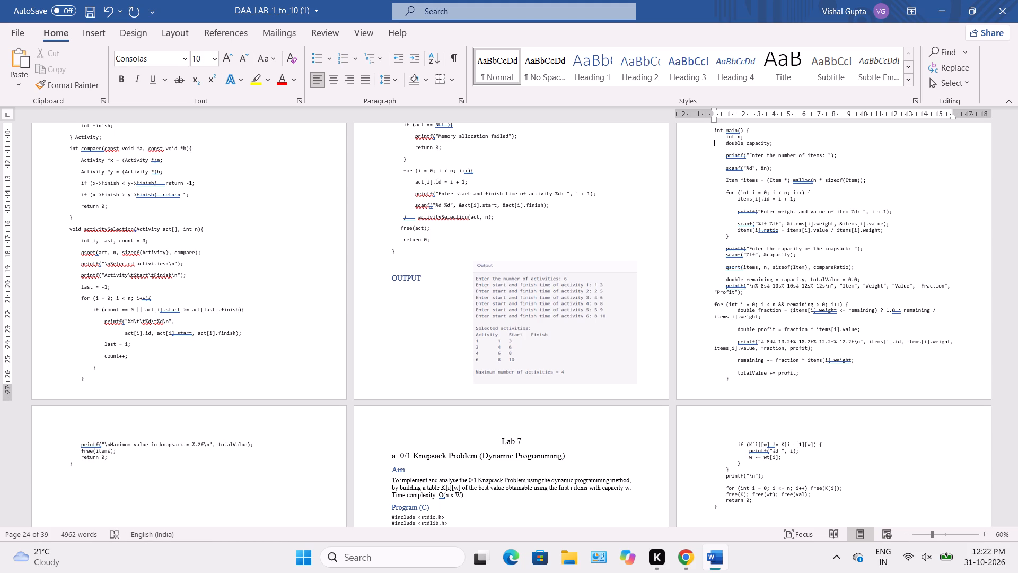
{"action": "key", "text": "Up"}
{"action": "key", "text": "Return"}
{"action": "key", "text": "Down"}
{"action": "key", "text": "Return"}
Insert blank lines before the items[i].ratio assignment, the capacity scanf, and the Item/Weight/Value header printf in the Fractional Knapsack program.
{"action": "key", "text": "Down"}
{"action": "key", "text": "Down"}
{"action": "key", "text": "Down"}
{"action": "key", "text": "Down"}
{"action": "key", "text": "Down"}
{"action": "key", "text": "Down"}
{"action": "key", "text": "Down"}
{"action": "key", "text": "Down"}
{"action": "key", "text": "Down"}
{"action": "key", "text": "Down"}
{"action": "key", "text": "Down"}
{"action": "key", "text": "Down"}
{"action": "key", "text": "Down"}
{"action": "key", "text": "Down"}
{"action": "key", "text": "Down"}
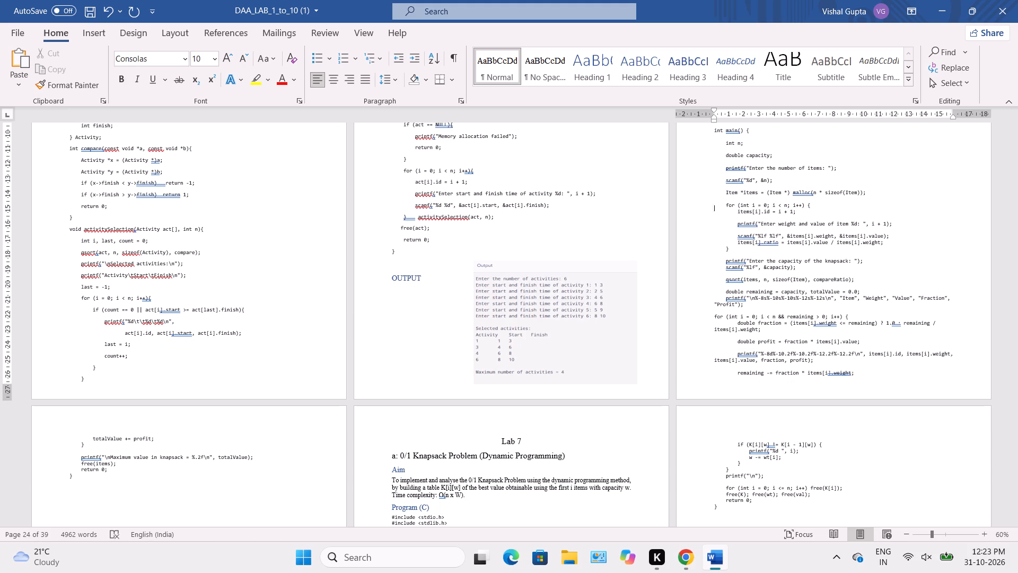
{"action": "key", "text": "Up"}
{"action": "key", "text": "Return"}
{"action": "key", "text": "Down"}
{"action": "key", "text": "Down"}
{"action": "key", "text": "Down"}
{"action": "key", "text": "Return"}
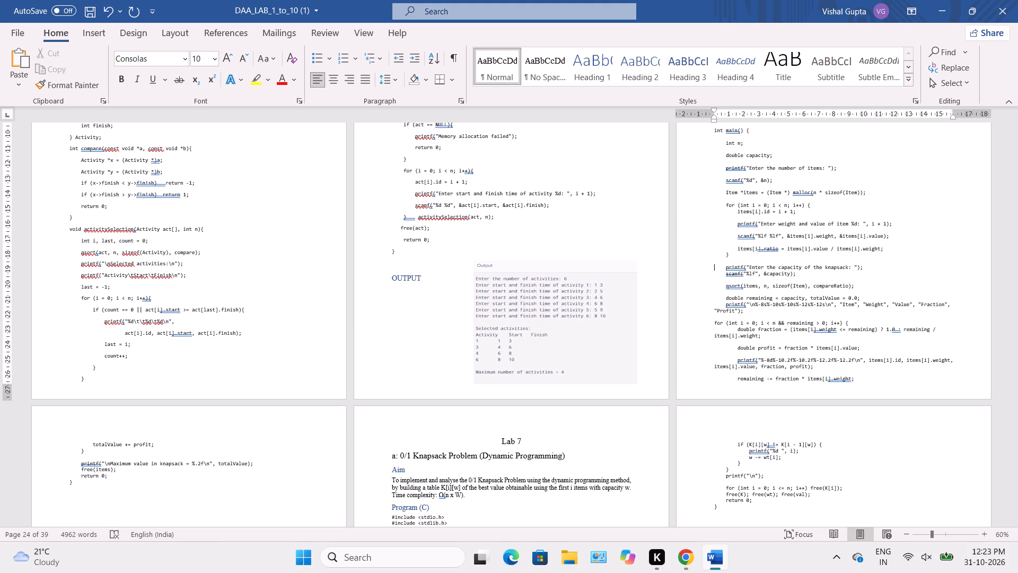
{"action": "key", "text": "Down"}
{"action": "key", "text": "Up"}
{"action": "key", "text": "BackSpace"}
{"action": "key", "text": "Down"}
{"action": "key", "text": "Return"}
{"action": "key", "text": "Down"}
{"action": "key", "text": "Down"}
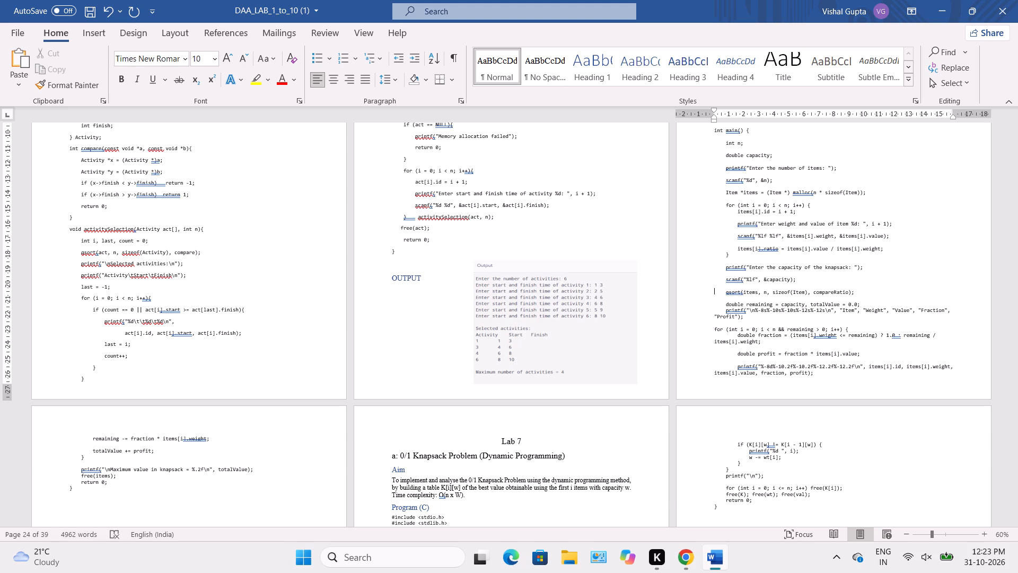
{"action": "key", "text": "Down"}
{"action": "key", "text": "Down"}
{"action": "key", "text": "Down"}
{"action": "key", "text": "Return"}
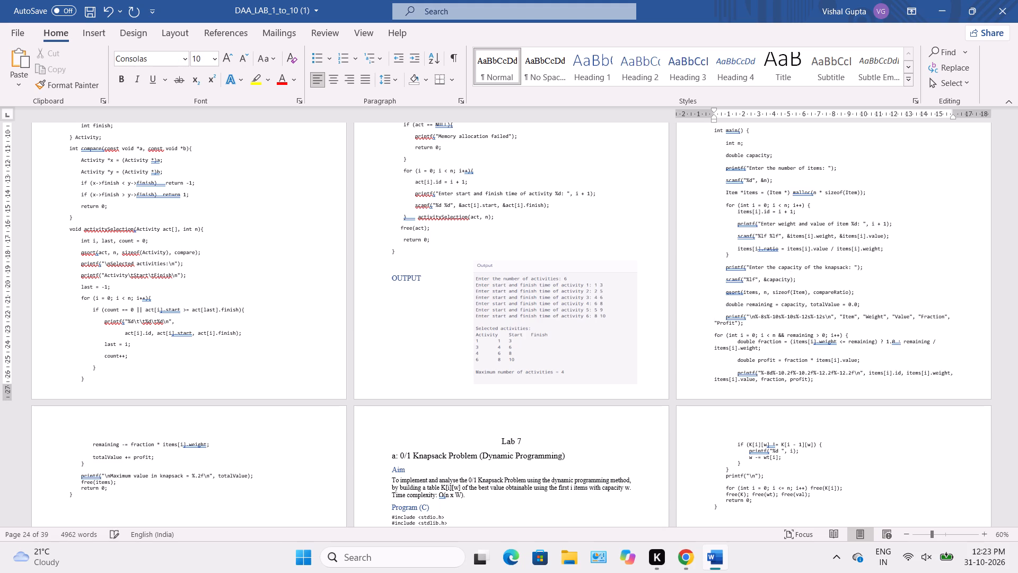
Insert two blank lines before the Fractional Knapsack loop's item-row printf so that it starts on the following page.
{"action": "scroll", "coordinate": [725, 256], "scroll_direction": "down", "scroll_amount": 3}
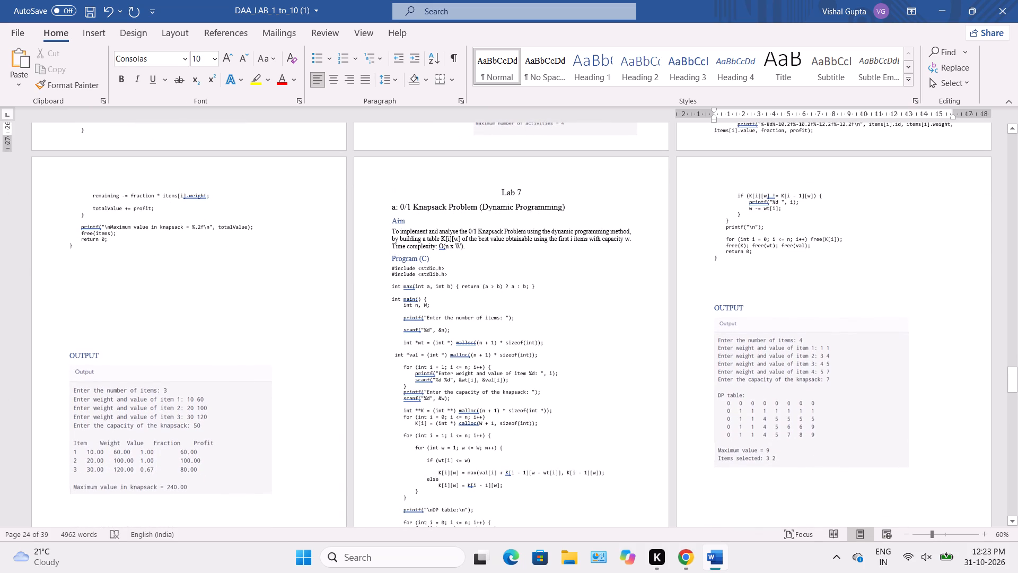
{"action": "scroll", "coordinate": [725, 256], "scroll_direction": "up", "scroll_amount": 2}
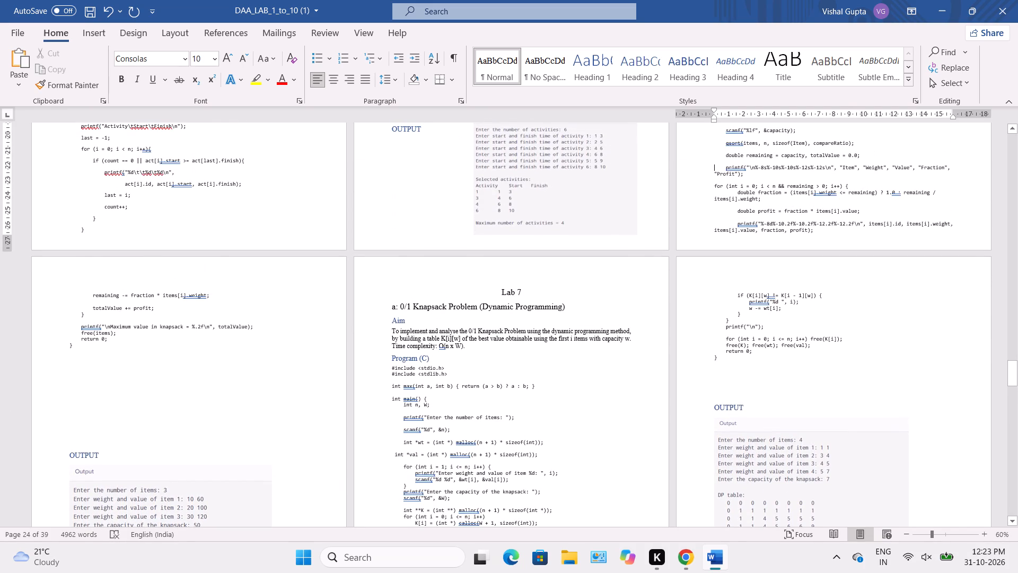
{"action": "left_click", "coordinate": [733, 219]}
{"action": "key", "text": "Return"}
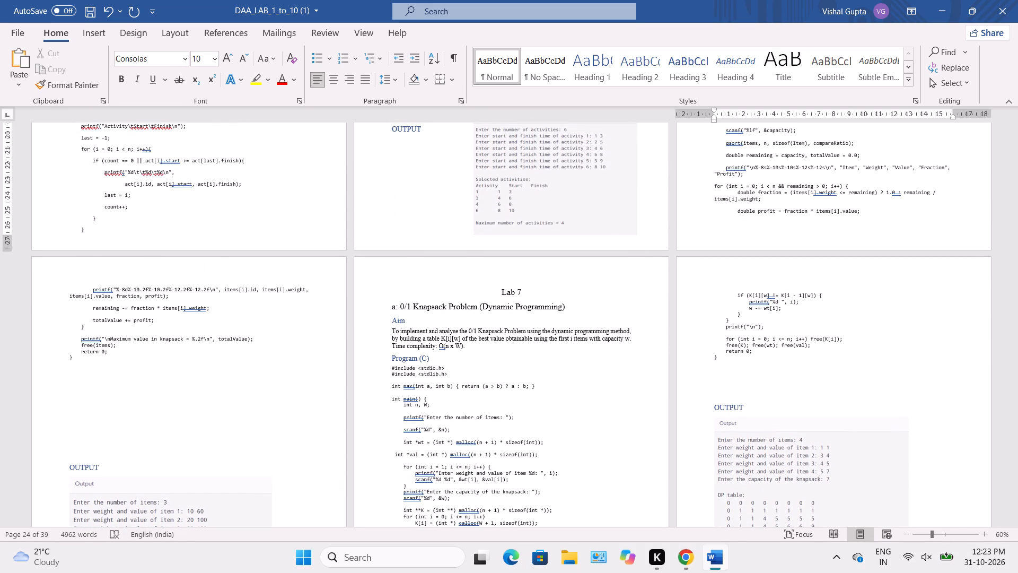
{"action": "key", "text": "Return"}
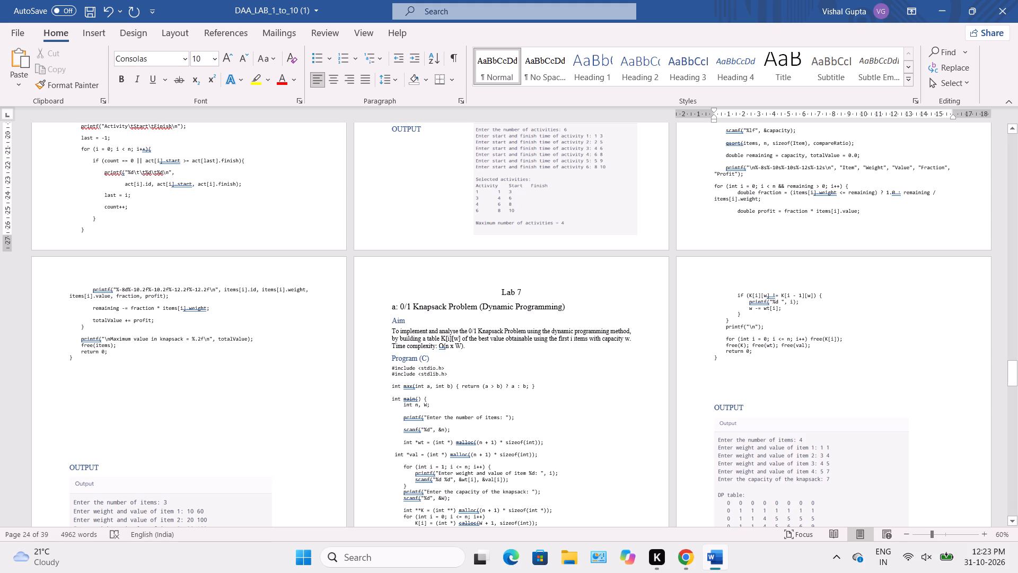
Delete the surplus blank lines above the Fractional Knapsack OUTPUT heading to bring the output closer to the program.
{"action": "left_click", "coordinate": [63, 447]}
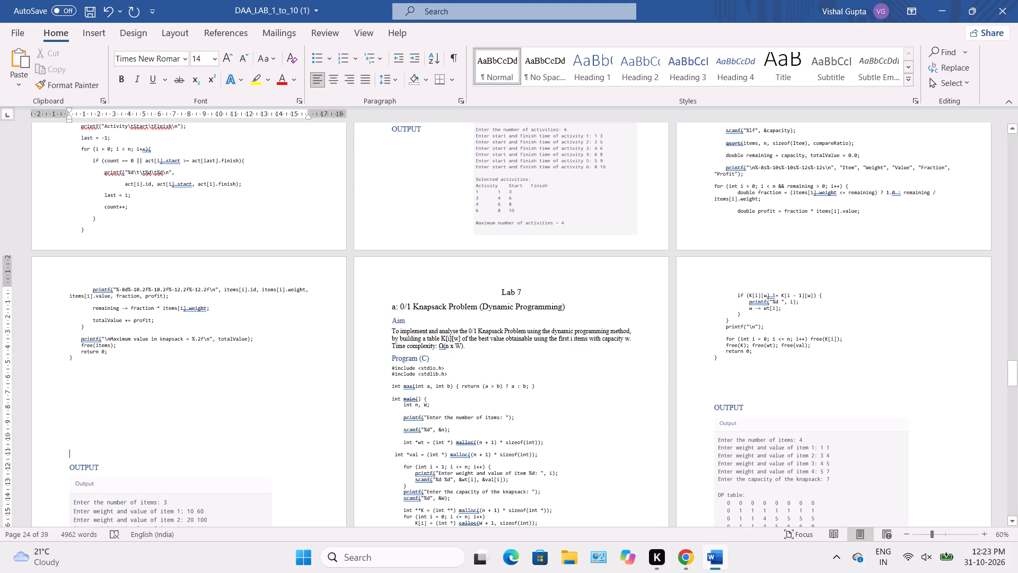
{"action": "key", "text": "BackSpace"}
{"action": "key", "text": "BackSpace"}
{"action": "key", "text": "BackSpace"}
{"action": "key", "text": "BackSpace"}
{"action": "key", "text": "BackSpace"}
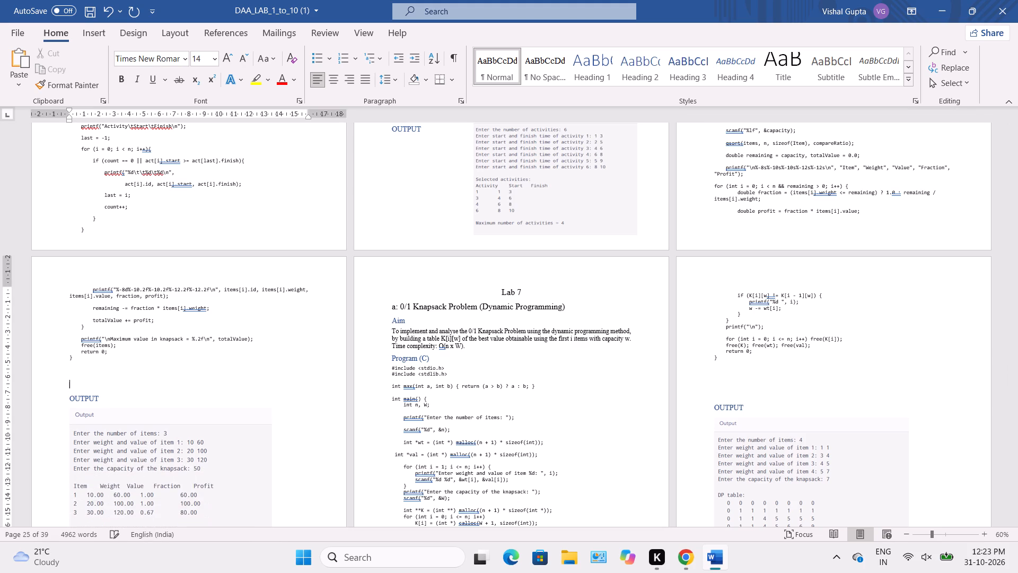
Examine the page layout, program spacing and output placement from Lab 7 through the end of Lab 10.
{"action": "scroll", "coordinate": [249, 488], "scroll_direction": "down", "scroll_amount": 4}
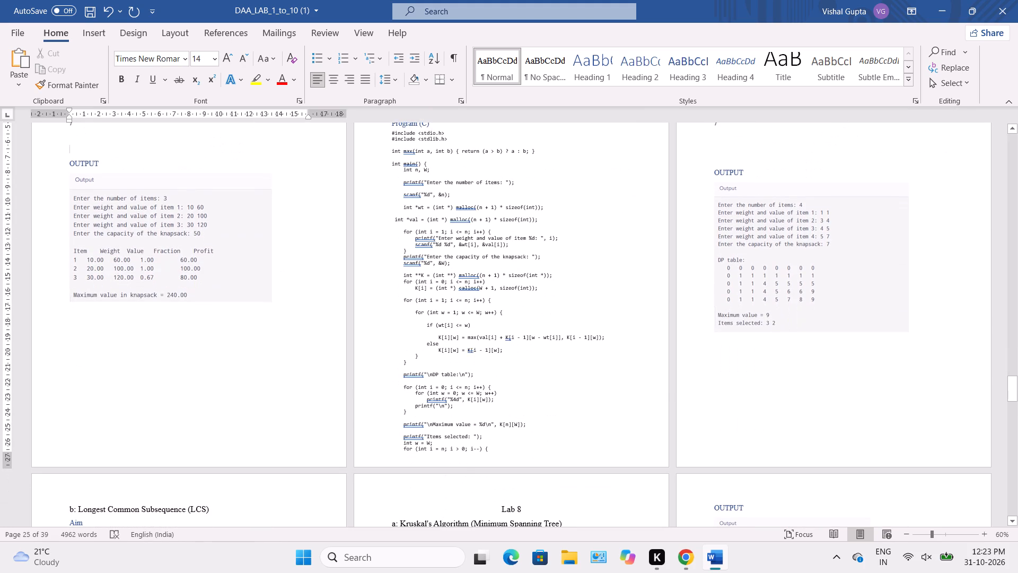
{"action": "scroll", "coordinate": [382, 471], "scroll_direction": "down", "scroll_amount": 4}
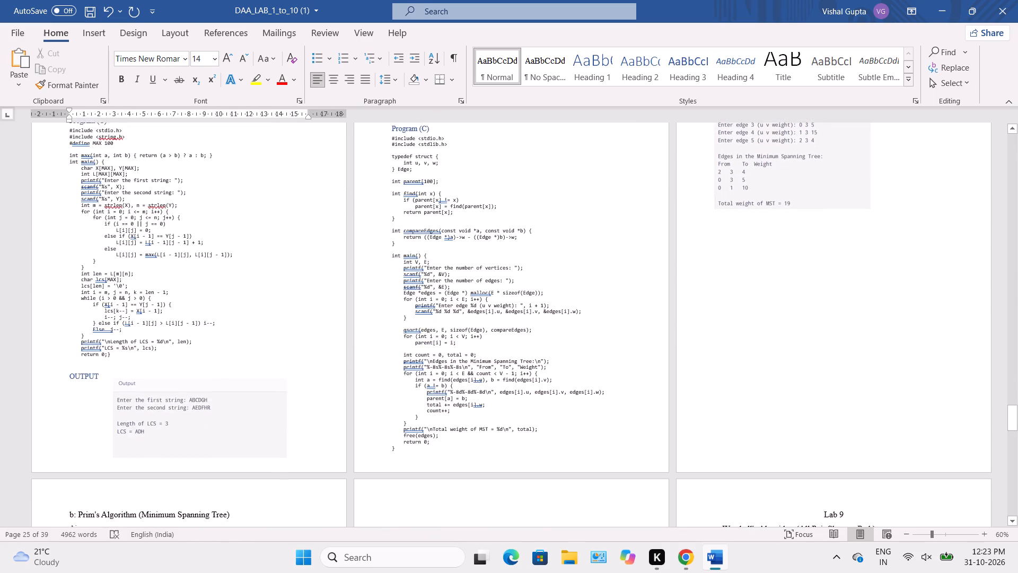
{"action": "scroll", "coordinate": [382, 471], "scroll_direction": "down", "scroll_amount": 2}
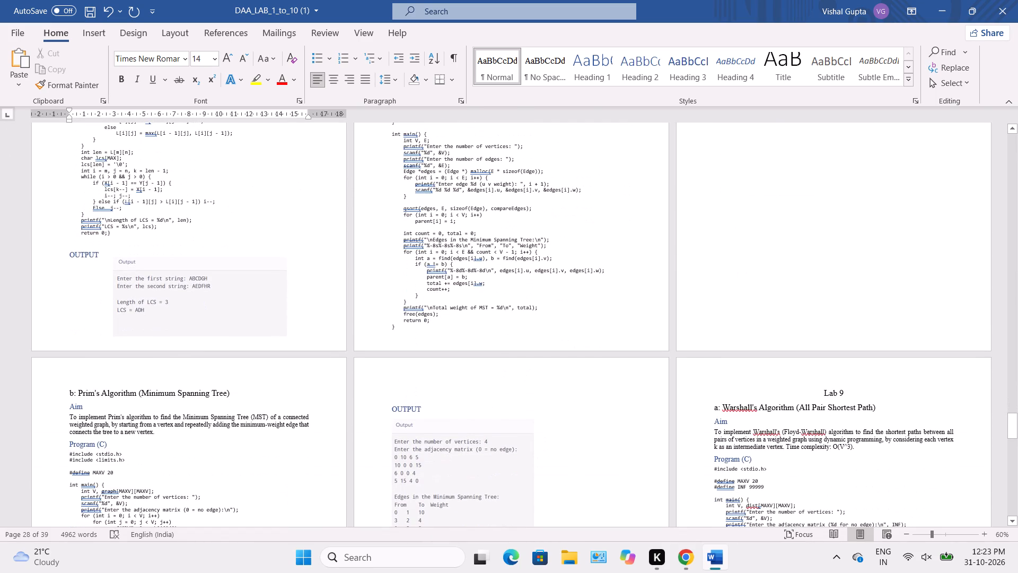
{"action": "scroll", "coordinate": [382, 471], "scroll_direction": "up", "scroll_amount": 2}
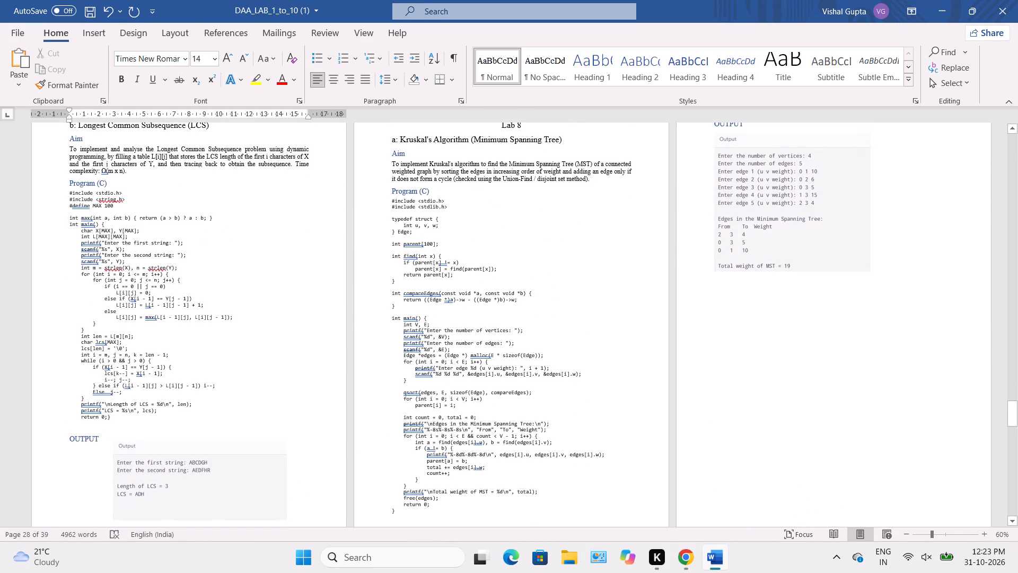
{"action": "scroll", "coordinate": [382, 471], "scroll_direction": "down", "scroll_amount": 4}
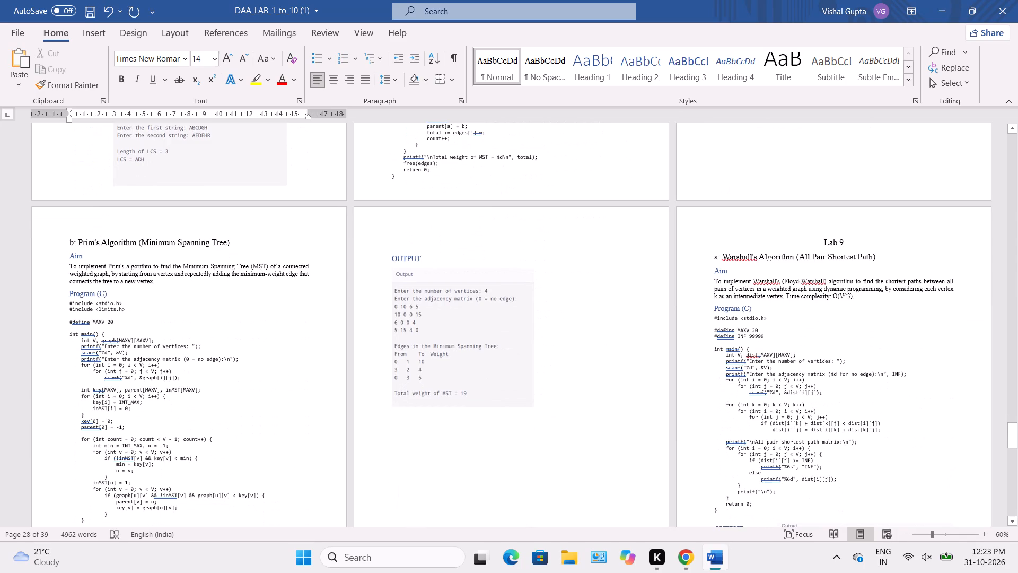
{"action": "scroll", "coordinate": [382, 471], "scroll_direction": "down", "scroll_amount": 5}
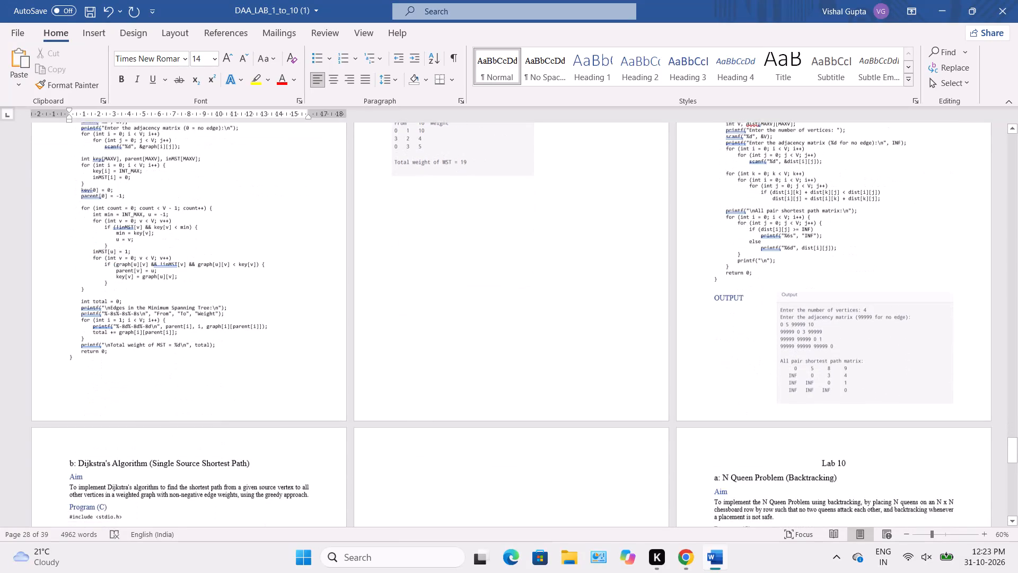
{"action": "scroll", "coordinate": [382, 471], "scroll_direction": "right", "scroll_amount": 1}
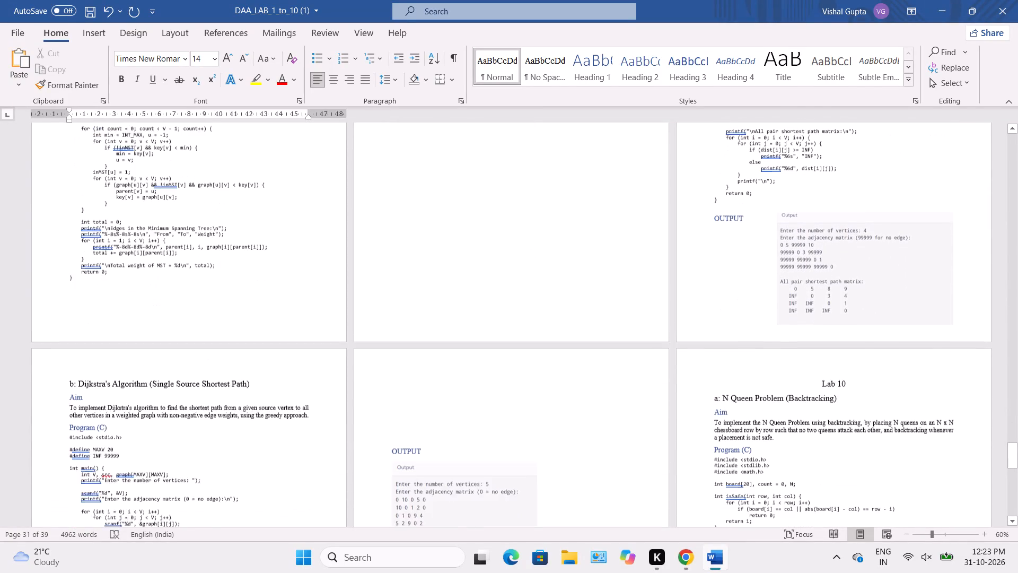
{"action": "scroll", "coordinate": [382, 471], "scroll_direction": "down", "scroll_amount": 2}
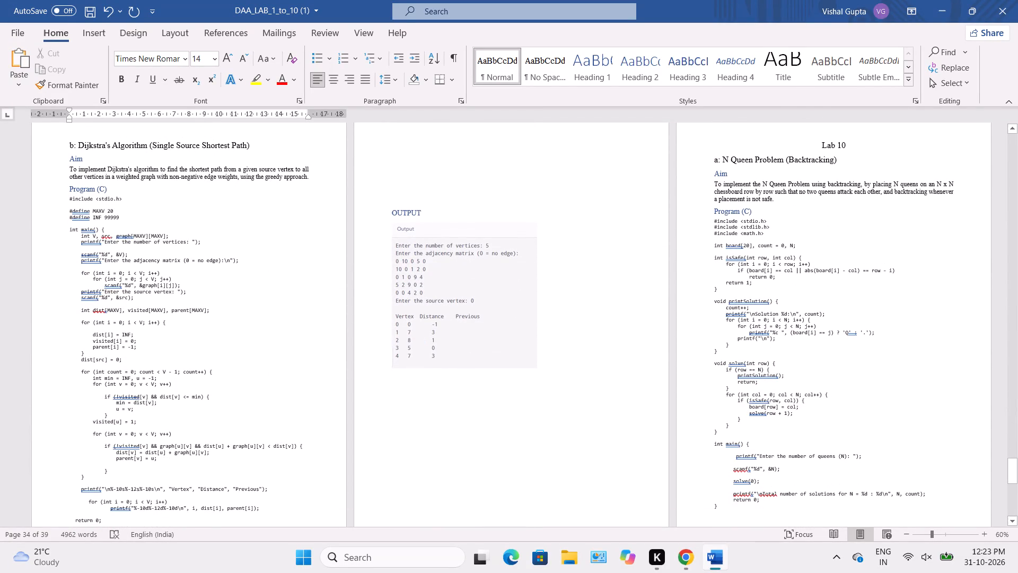
{"action": "scroll", "coordinate": [382, 471], "scroll_direction": "down", "scroll_amount": 1}
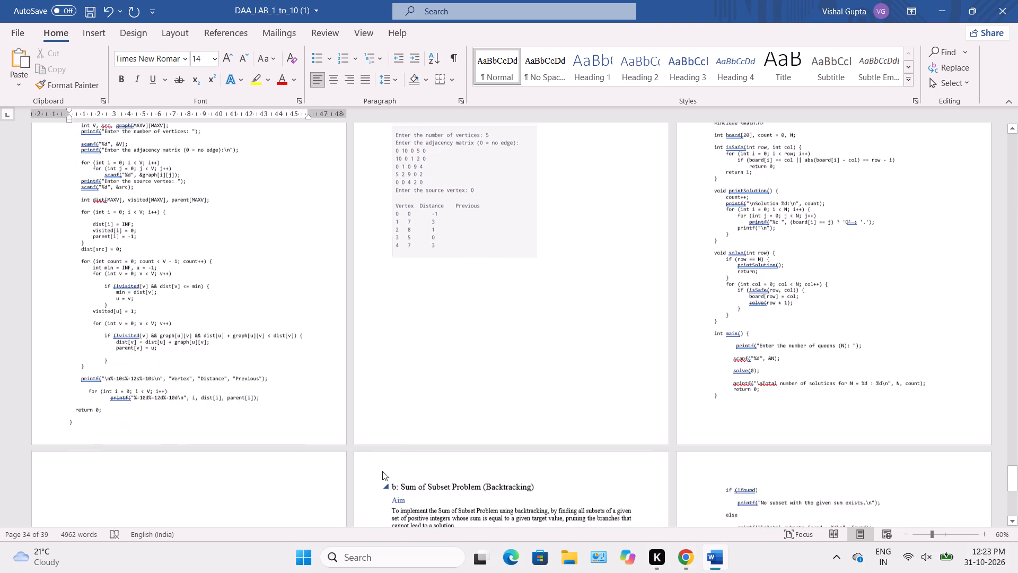
{"action": "scroll", "coordinate": [382, 471], "scroll_direction": "down", "scroll_amount": 2}
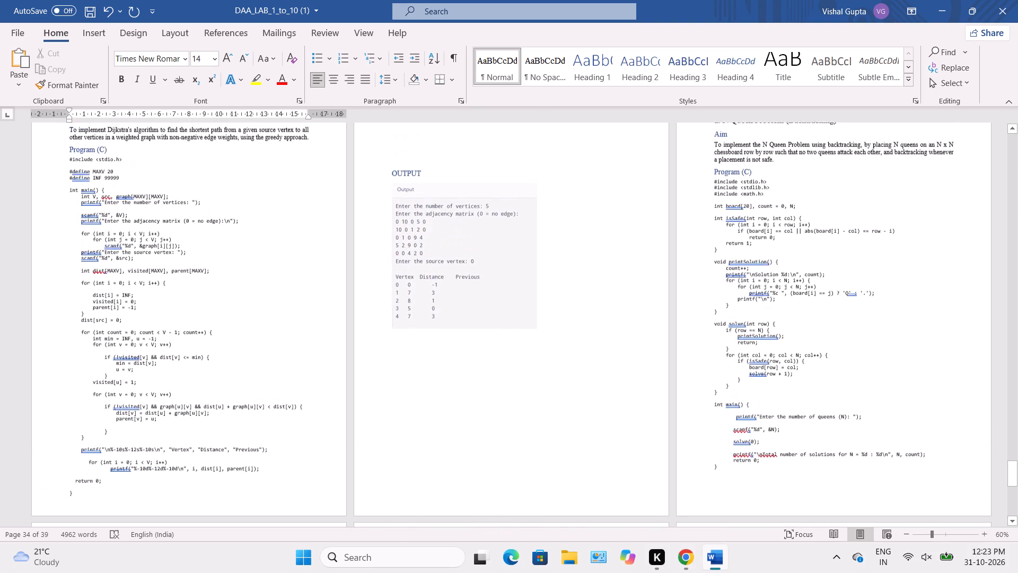
{"action": "scroll", "coordinate": [382, 471], "scroll_direction": "down", "scroll_amount": 3}
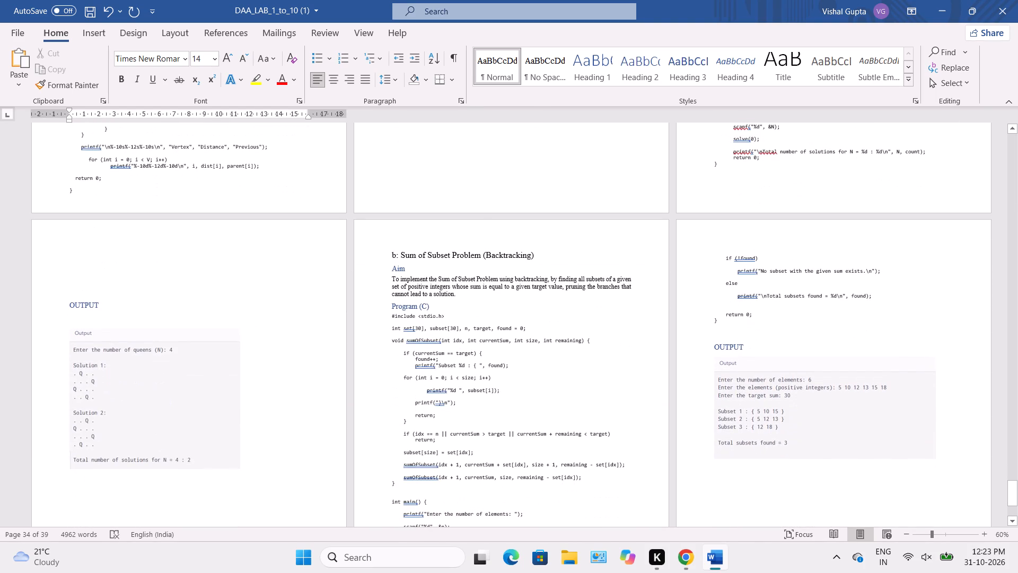
{"action": "scroll", "coordinate": [382, 471], "scroll_direction": "down", "scroll_amount": 2}
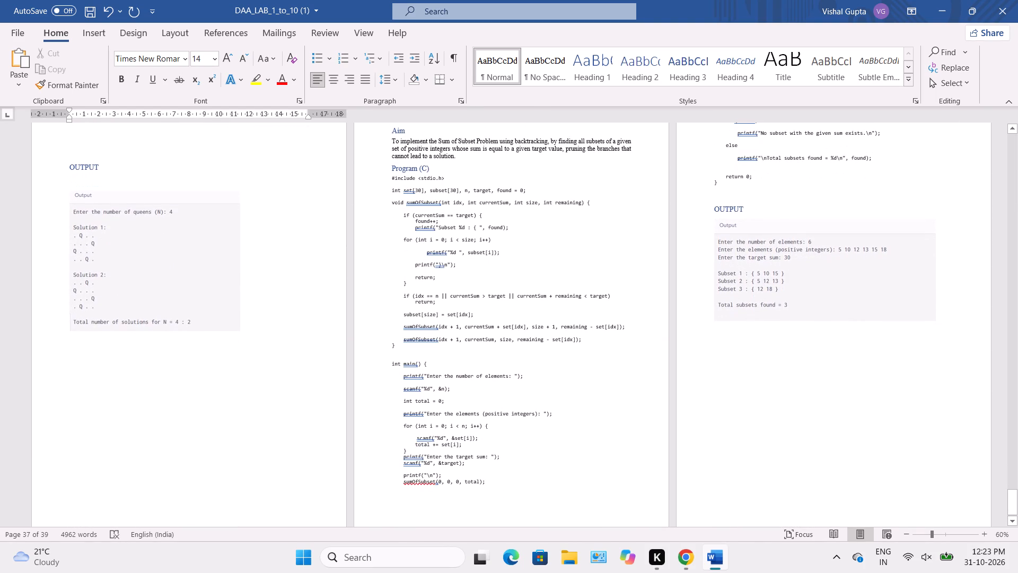
{"action": "scroll", "coordinate": [382, 471], "scroll_direction": "down", "scroll_amount": 1}
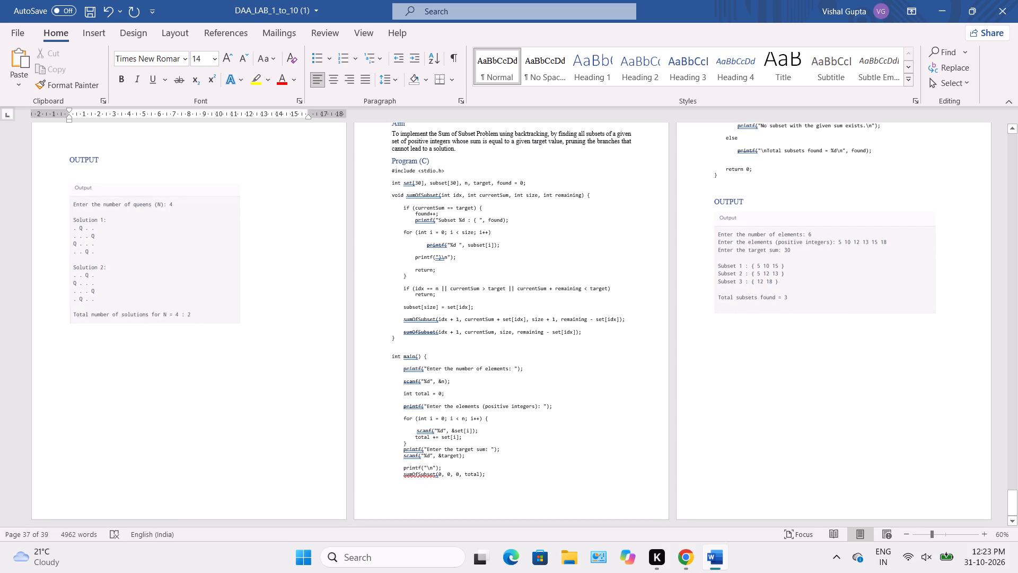
{"action": "scroll", "coordinate": [671, 400], "scroll_direction": "down", "scroll_amount": 1}
{"action": "scroll", "coordinate": [671, 400], "scroll_direction": "up", "scroll_amount": 12}
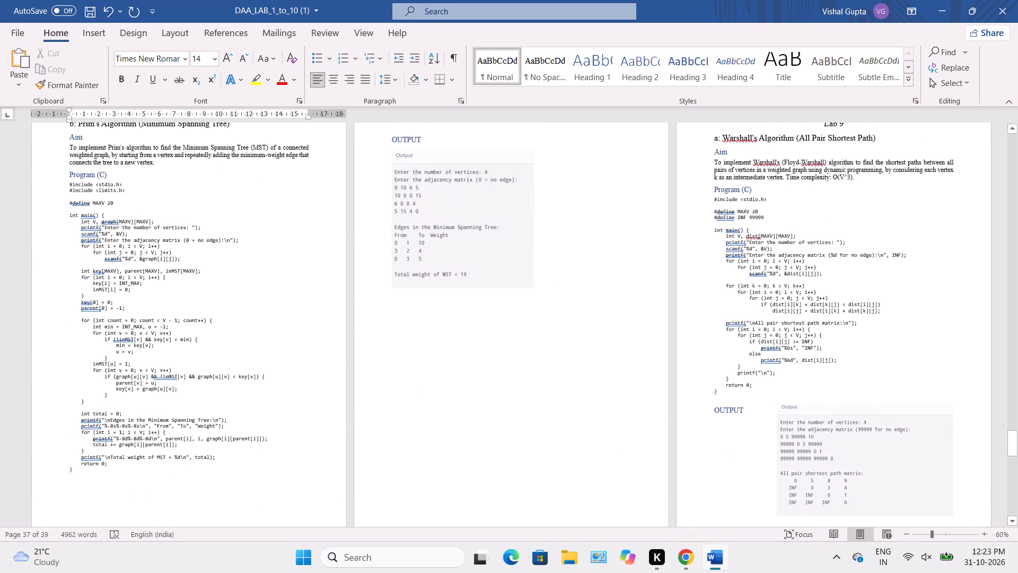
{"action": "scroll", "coordinate": [671, 400], "scroll_direction": "up", "scroll_amount": 4}
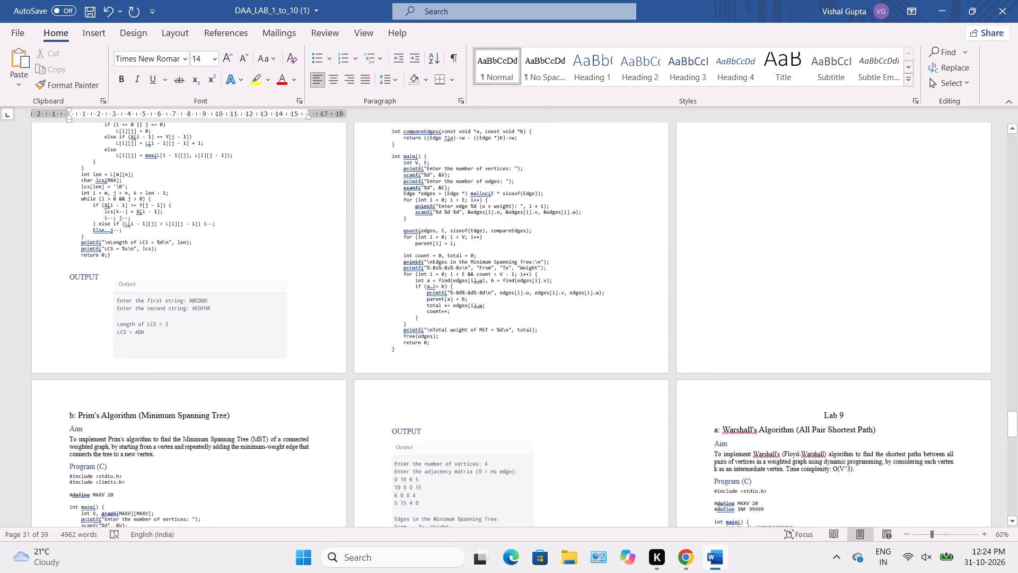
{"action": "scroll", "coordinate": [671, 400], "scroll_direction": "up", "scroll_amount": 6}
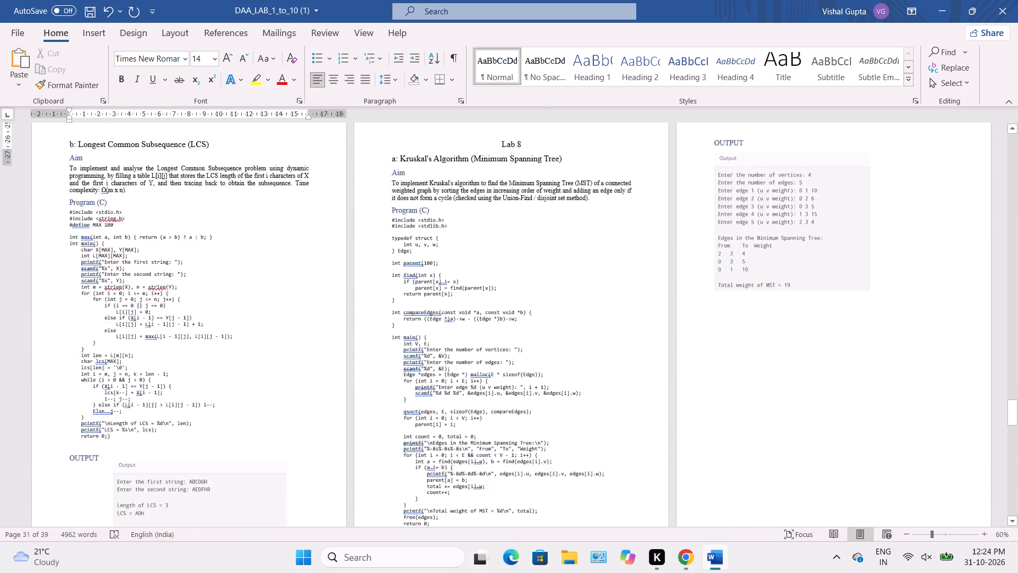
{"action": "scroll", "coordinate": [671, 400], "scroll_direction": "up", "scroll_amount": 5}
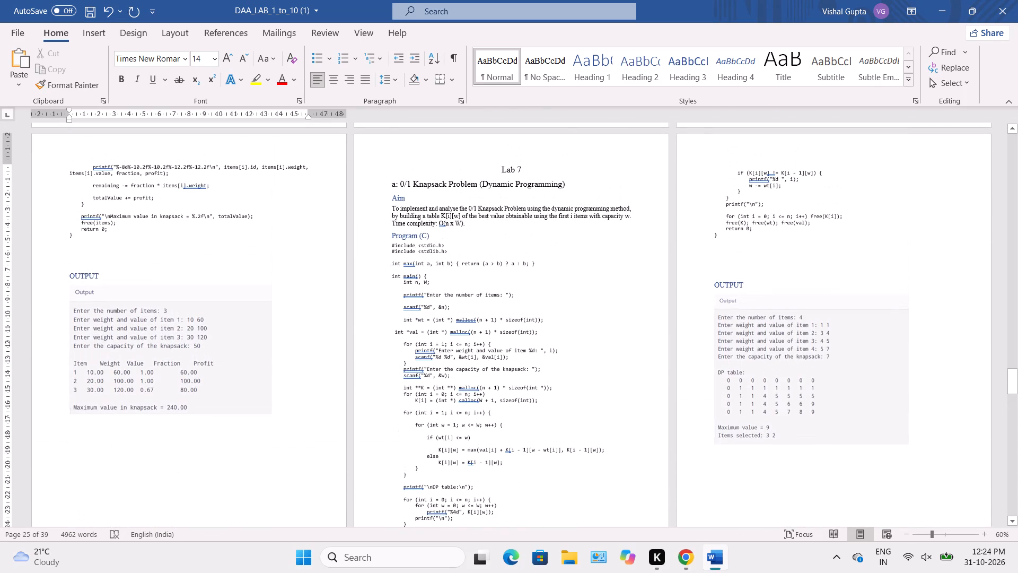
Examine the page layout and output placement from Lab 7 back to the Lab 2 Selection Sort and Bubble Sort programs.
{"action": "scroll", "coordinate": [671, 400], "scroll_direction": "up", "scroll_amount": 7}
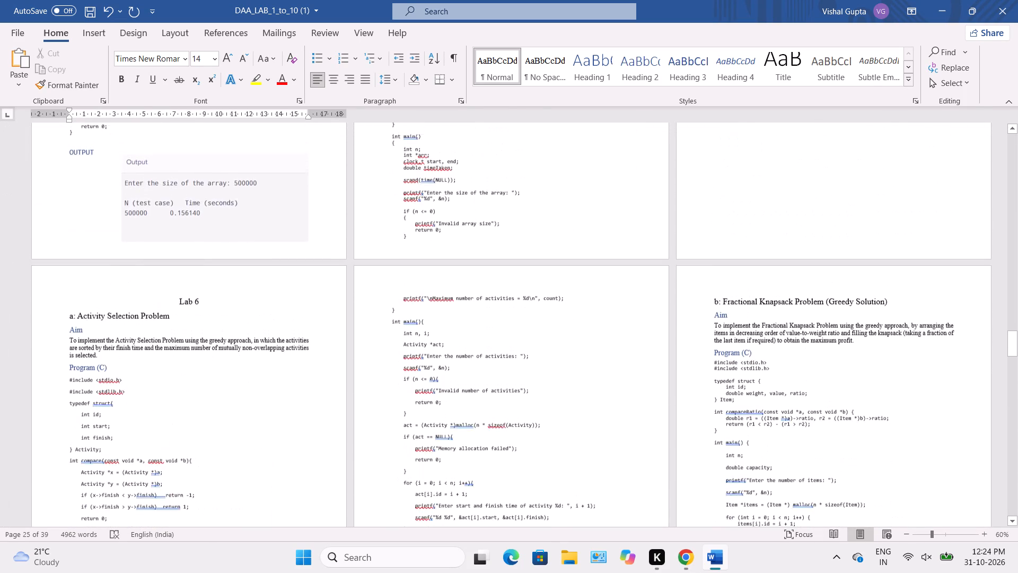
{"action": "scroll", "coordinate": [671, 400], "scroll_direction": "up", "scroll_amount": 2}
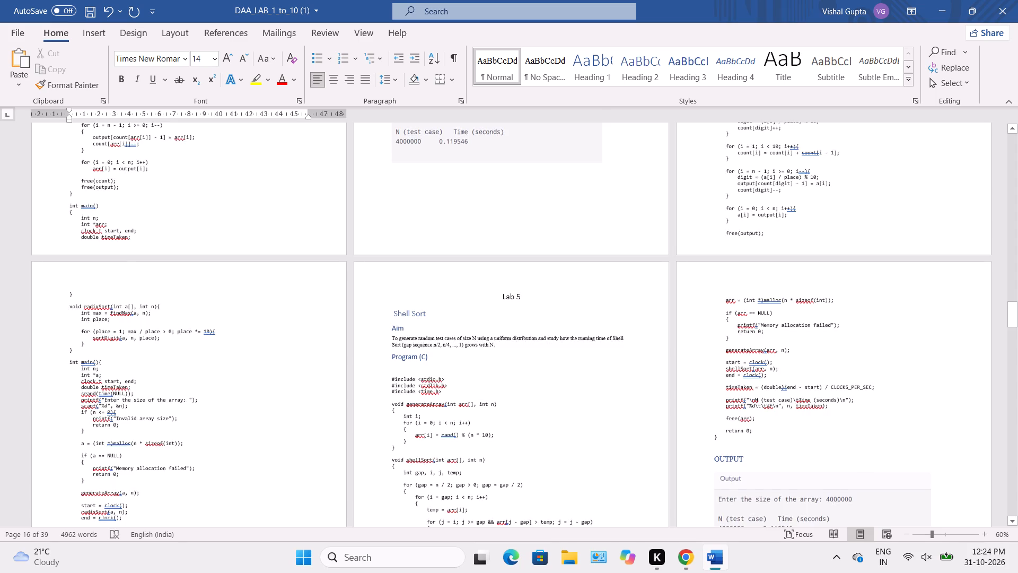
{"action": "scroll", "coordinate": [671, 400], "scroll_direction": "up", "scroll_amount": 5}
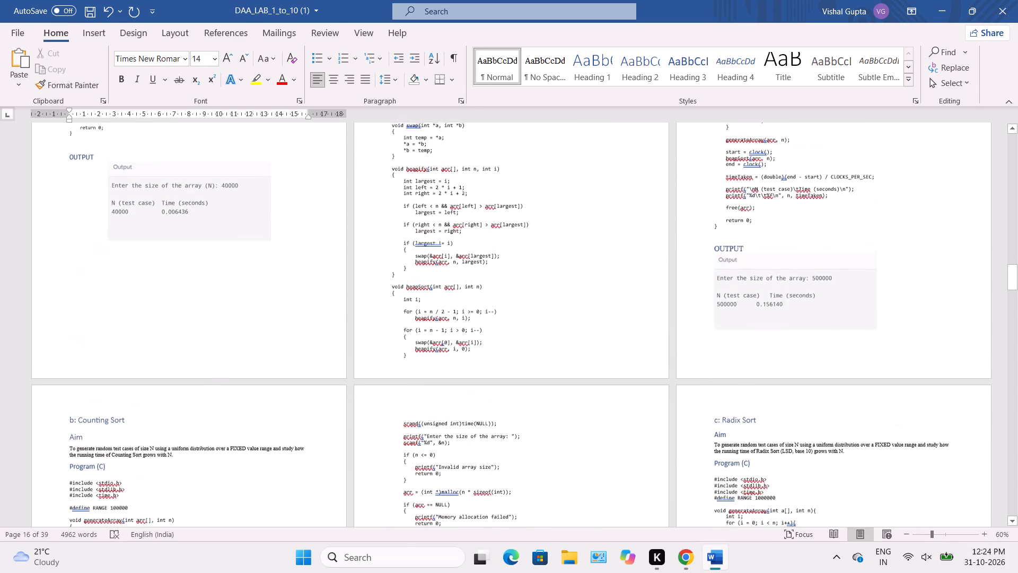
{"action": "scroll", "coordinate": [671, 400], "scroll_direction": "up", "scroll_amount": 7}
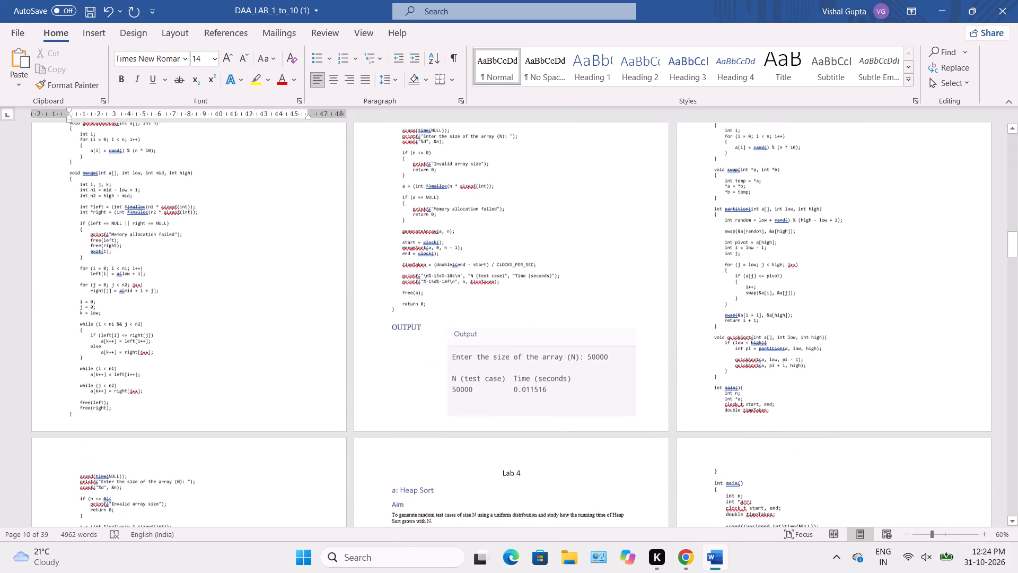
{"action": "scroll", "coordinate": [671, 400], "scroll_direction": "up", "scroll_amount": 6}
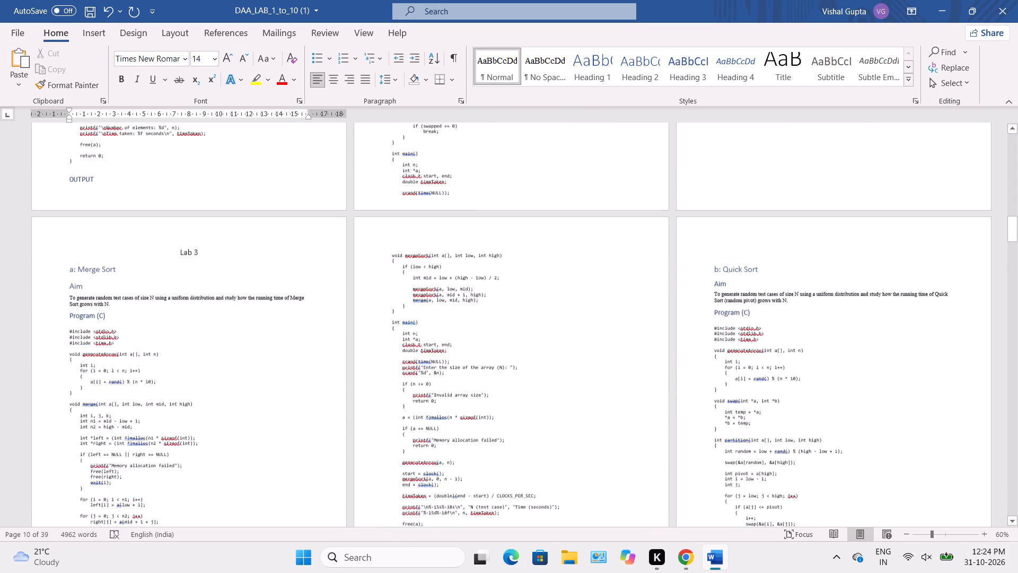
{"action": "scroll", "coordinate": [671, 400], "scroll_direction": "up", "scroll_amount": 3}
{"action": "scroll", "coordinate": [671, 400], "scroll_direction": "down", "scroll_amount": 4}
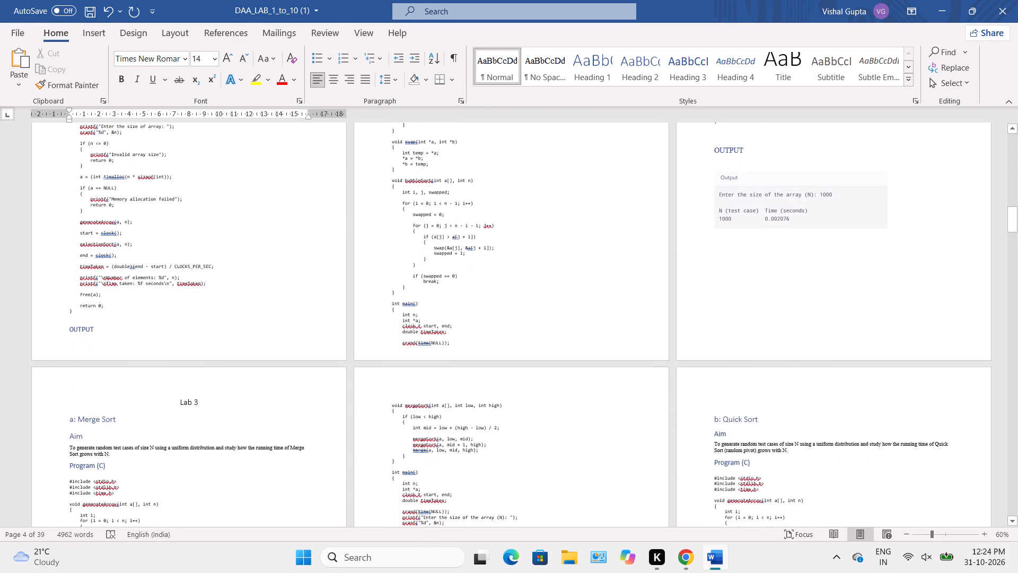
{"action": "scroll", "coordinate": [671, 400], "scroll_direction": "up", "scroll_amount": 2}
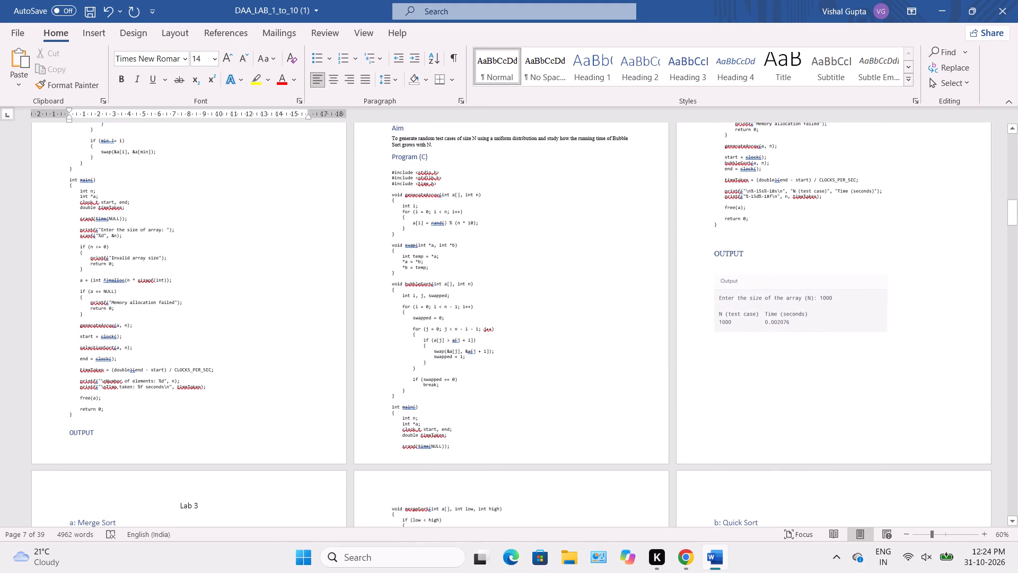
{"action": "scroll", "coordinate": [671, 400], "scroll_direction": "up", "scroll_amount": 4}
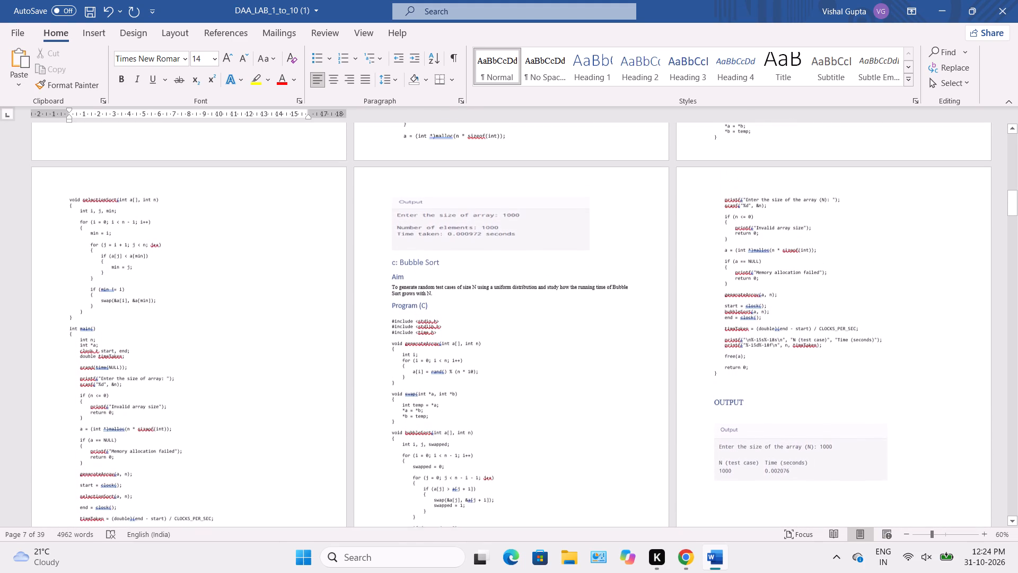
{"action": "scroll", "coordinate": [671, 400], "scroll_direction": "up", "scroll_amount": 1}
{"action": "scroll", "coordinate": [671, 400], "scroll_direction": "down", "scroll_amount": 2}
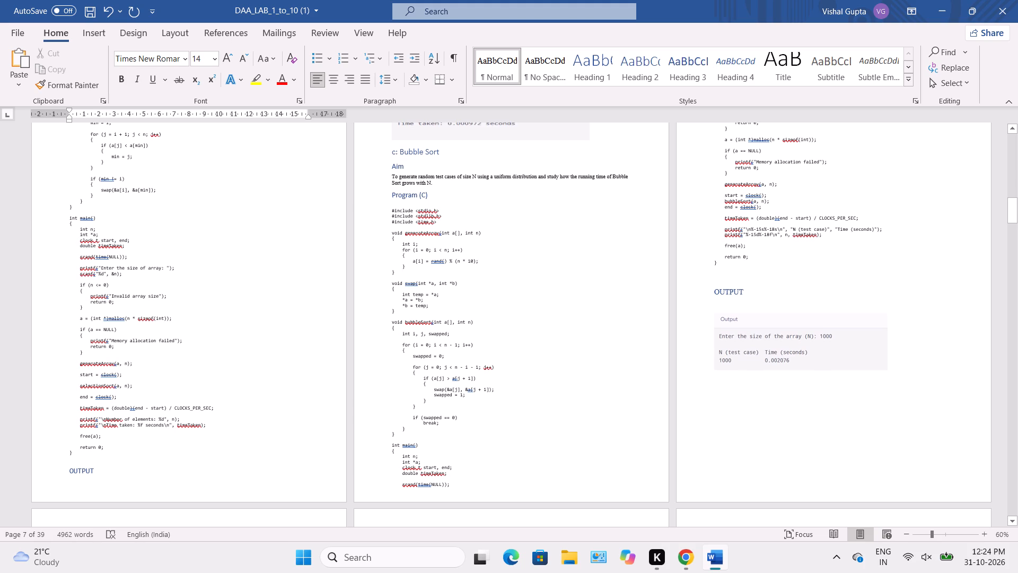
{"action": "scroll", "coordinate": [115, 435], "scroll_direction": "down", "scroll_amount": 1}
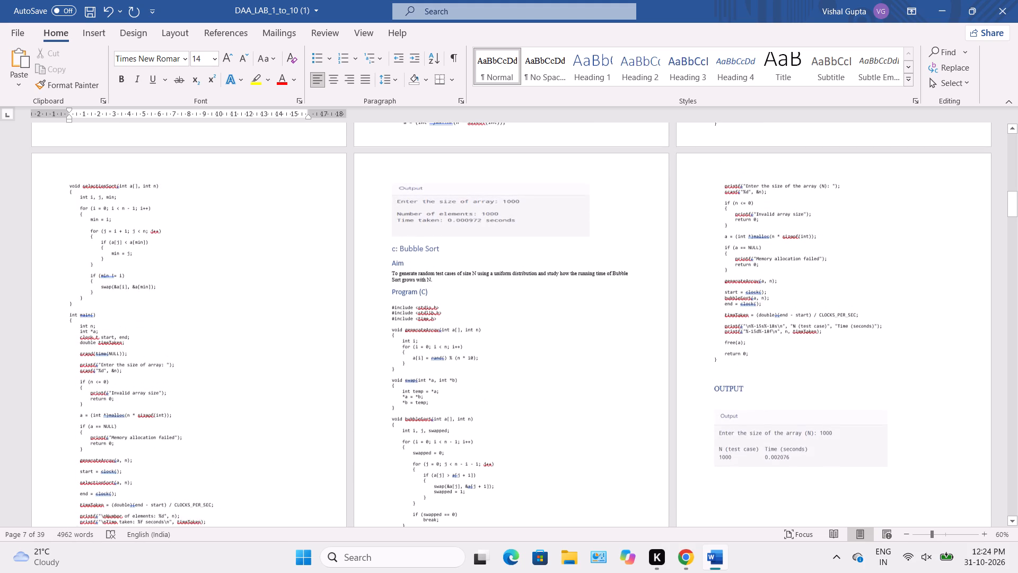
{"action": "scroll", "coordinate": [115, 435], "scroll_direction": "down", "scroll_amount": 2}
{"action": "scroll", "coordinate": [115, 435], "scroll_direction": "up", "scroll_amount": 4}
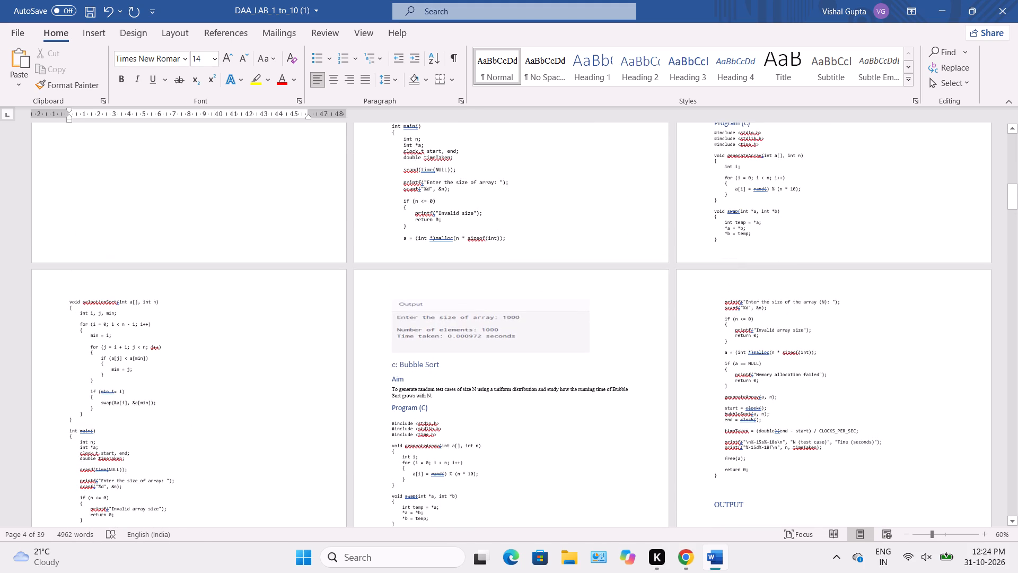
Join the opening braces of the selectionSort function and its outer for loop onto the lines above them.
{"action": "left_click", "coordinate": [71, 313]}
{"action": "key", "text": "Up"}
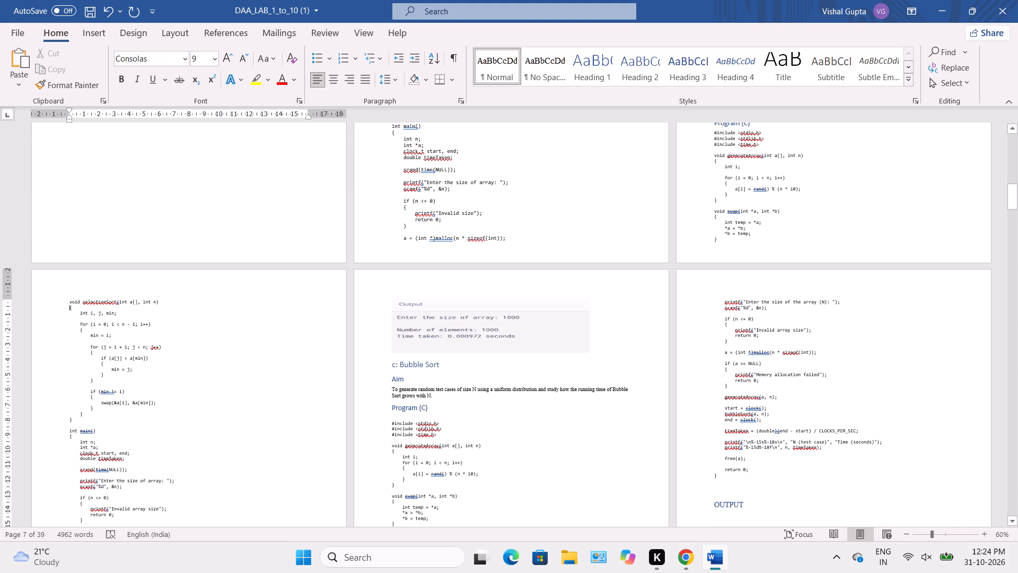
{"action": "key", "text": "BackSpace"}
{"action": "key", "text": "Down"}
{"action": "key", "text": "Down"}
{"action": "key", "text": "Down"}
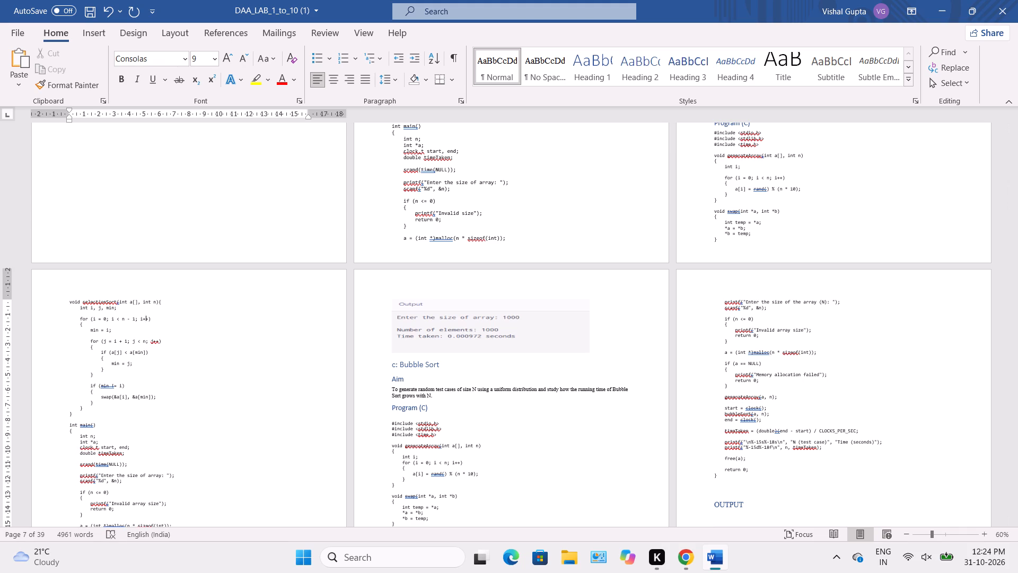
{"action": "key", "text": "Down"}
{"action": "key", "text": "Left"}
{"action": "key", "text": "BackSpace"}
{"action": "key", "text": "BackSpace"}
{"action": "key", "text": "BackSpace"}
{"action": "key", "text": "BackSpace"}
{"action": "key", "text": "BackSpace"}
Join the opening brace of selectionSort's inner j loop onto the end of its for line.
{"action": "key", "text": "Down"}
{"action": "key", "text": "Down"}
{"action": "key", "text": "Down"}
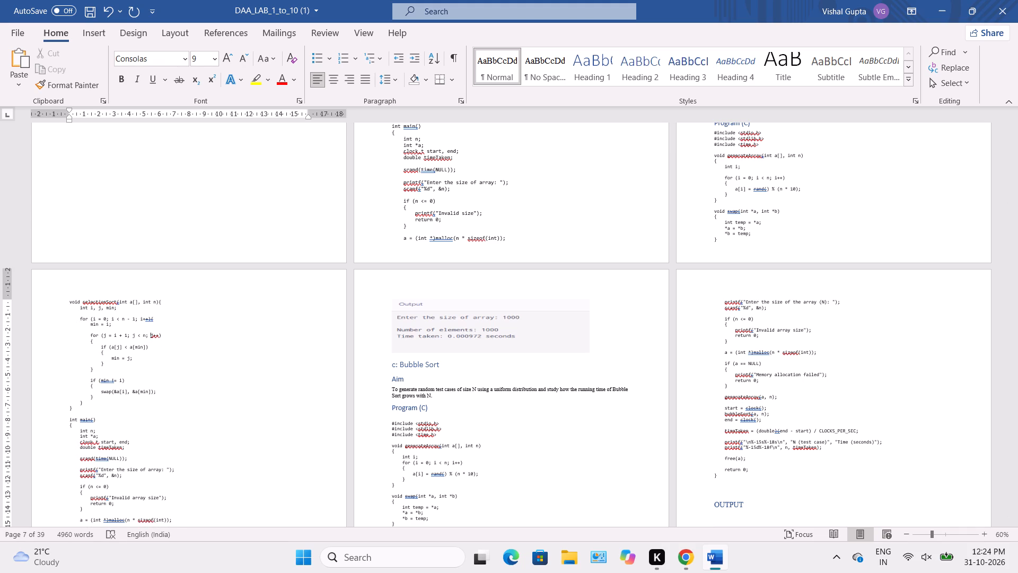
{"action": "key", "text": "Left"}
{"action": "key", "text": "Down"}
{"action": "key", "text": "Left"}
{"action": "key", "text": "BackSpace"}
{"action": "key", "text": "BackSpace"}
{"action": "key", "text": "BackSpace"}
{"action": "key", "text": "BackSpace"}
{"action": "key", "text": "BackSpace"}
{"action": "key", "text": "BackSpace"}
{"action": "key", "text": "BackSpace"}
{"action": "key", "text": "BackSpace"}
{"action": "key", "text": "BackSpace"}
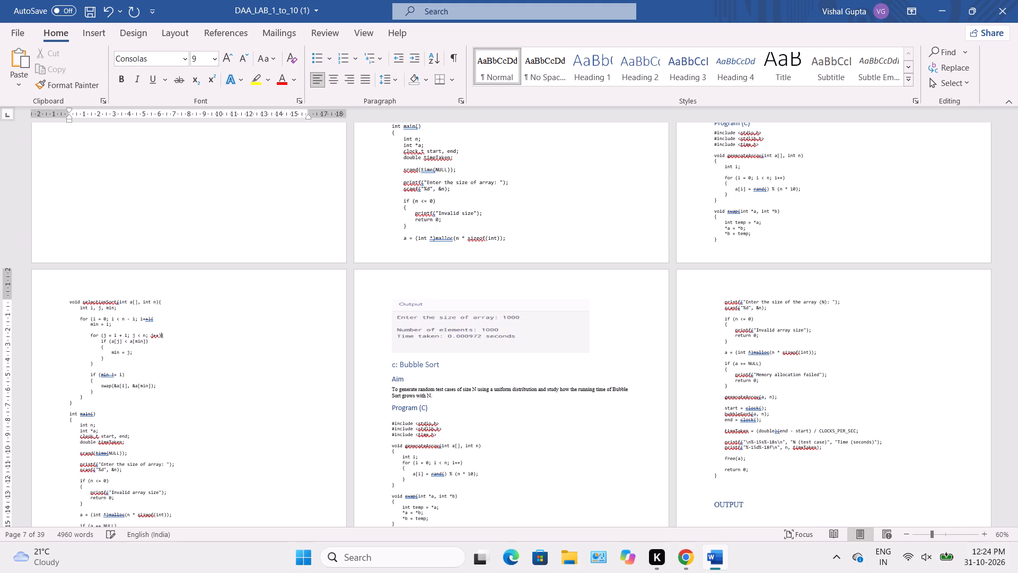
Join the opening brace of the if (a[j] < a[min]) block onto its condition line in selectionSort.
{"action": "key", "text": "Down"}
{"action": "key", "text": "Down"}
{"action": "key", "text": "Left"}
{"action": "key", "text": "BackSpace"}
{"action": "key", "text": "BackSpace"}
{"action": "key", "text": "BackSpace"}
{"action": "key", "text": "BackSpace"}
{"action": "key", "text": "BackSpace"}
{"action": "key", "text": "BackSpace"}
{"action": "key", "text": "BackSpace"}
{"action": "key", "text": "BackSpace"}
{"action": "key", "text": "BackSpace"}
{"action": "key", "text": "BackSpace"}
{"action": "key", "text": "BackSpace"}
{"action": "key", "text": "BackSpace"}
{"action": "key", "text": "BackSpace"}
Join the opening brace of the if (min != i) block onto its condition line in selectionSort.
{"action": "key", "text": "Down"}
{"action": "key", "text": "Down"}
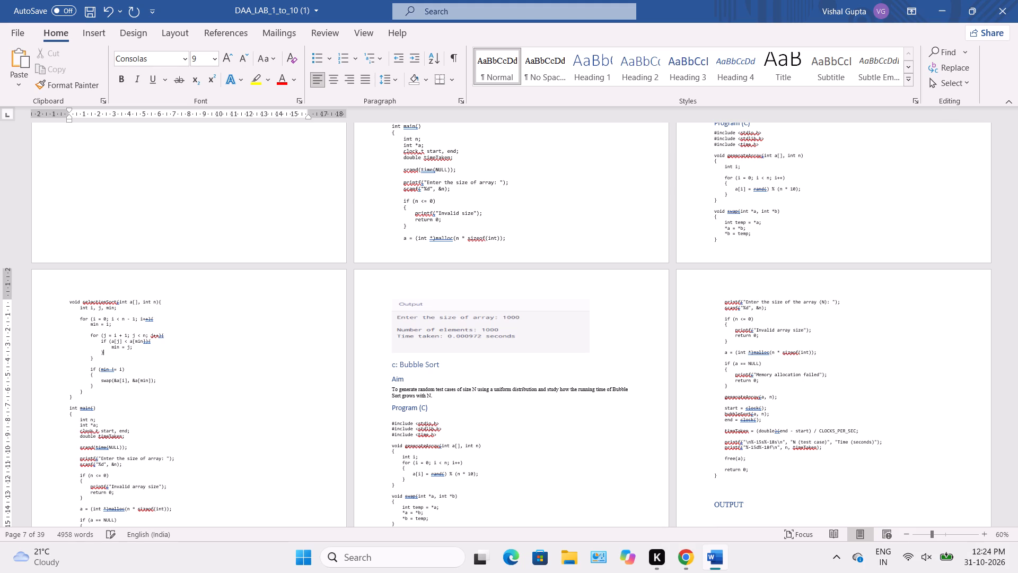
{"action": "key", "text": "Down"}
{"action": "key", "text": "Down"}
{"action": "key", "text": "Down"}
{"action": "key", "text": "Down"}
{"action": "key", "text": "Left"}
{"action": "key", "text": "BackSpace"}
{"action": "key", "text": "BackSpace"}
{"action": "key", "text": "BackSpace"}
{"action": "key", "text": "BackSpace"}
{"action": "key", "text": "BackSpace"}
{"action": "key", "text": "BackSpace"}
{"action": "key", "text": "BackSpace"}
{"action": "key", "text": "BackSpace"}
{"action": "key", "text": "BackSpace"}
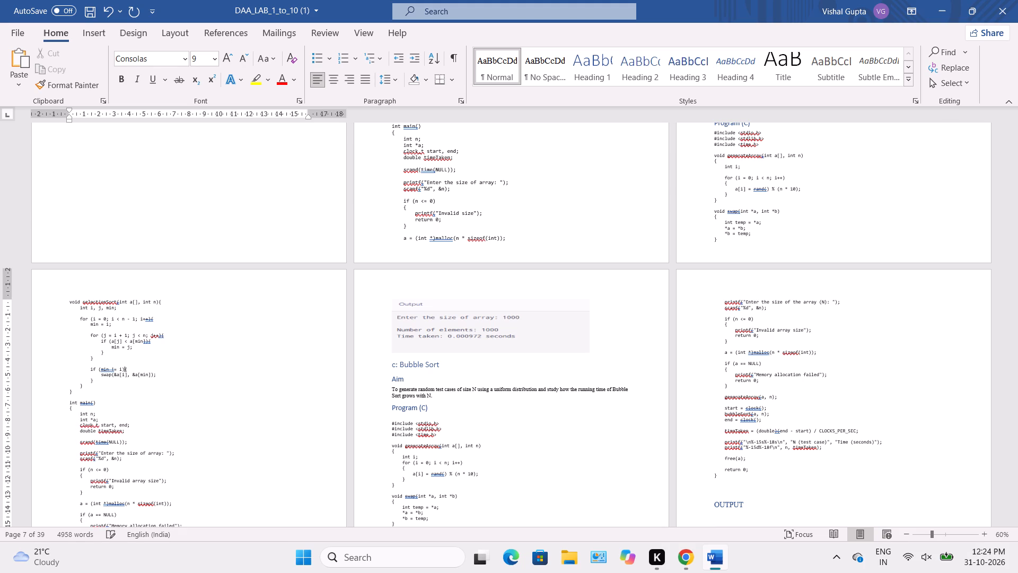
Join the opening brace of the Selection Sort program's main function onto the int main() line.
{"action": "key", "text": "Down"}
{"action": "key", "text": "Down"}
{"action": "key", "text": "Down"}
{"action": "key", "text": "Down"}
{"action": "key", "text": "Down"}
{"action": "key", "text": "Down"}
{"action": "key", "text": "Left"}
{"action": "key", "text": "Down"}
{"action": "key", "text": "Left"}
{"action": "key", "text": "BackSpace"}
Join the opening brace of the if (n <= 0) block onto its condition line in the Selection Sort main function.
{"action": "key", "text": "Down"}
{"action": "key", "text": "Down"}
{"action": "key", "text": "Down"}
{"action": "key", "text": "Down"}
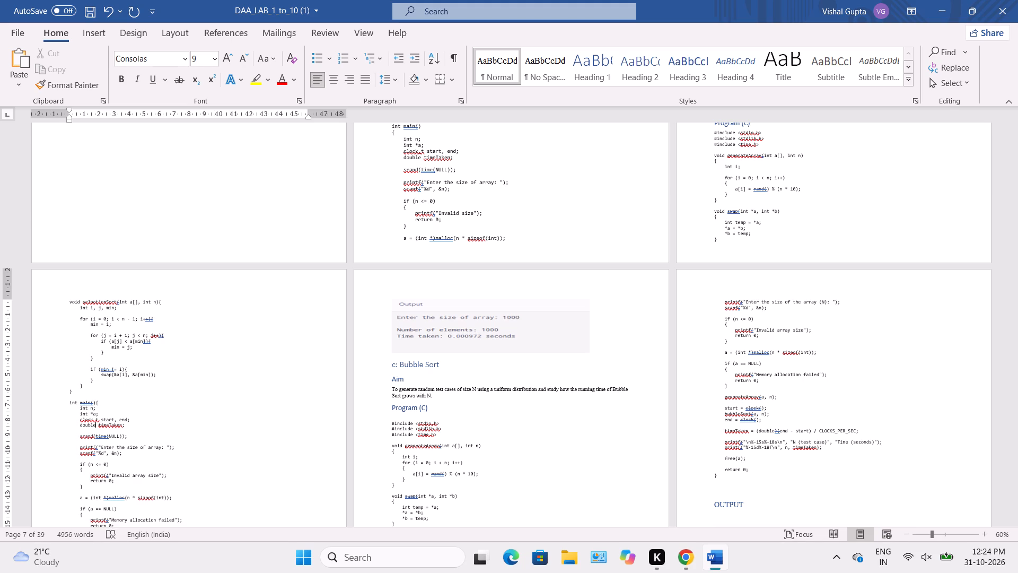
{"action": "key", "text": "Down"}
{"action": "key", "text": "Down"}
{"action": "key", "text": "Down"}
{"action": "key", "text": "Down"}
{"action": "key", "text": "Down"}
{"action": "key", "text": "Down"}
{"action": "key", "text": "Down"}
{"action": "key", "text": "Down"}
{"action": "key", "text": "Left"}
{"action": "key", "text": "BackSpace"}
{"action": "key", "text": "BackSpace"}
{"action": "key", "text": "BackSpace"}
{"action": "key", "text": "BackSpace"}
{"action": "key", "text": "BackSpace"}
Join the opening brace of the if (a == NULL) block onto its condition line in the Selection Sort main function.
{"action": "key", "text": "Down"}
{"action": "key", "text": "Down"}
{"action": "key", "text": "Down"}
{"action": "key", "text": "Down"}
{"action": "key", "text": "Down"}
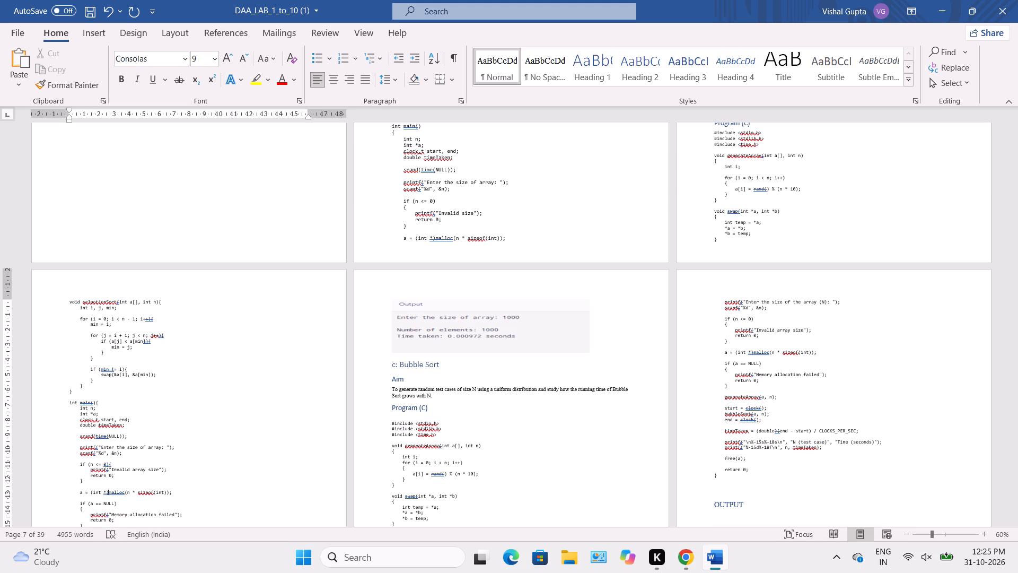
{"action": "key", "text": "Down"}
{"action": "key", "text": "Down"}
{"action": "key", "text": "Down"}
{"action": "key", "text": "Left"}
{"action": "key", "text": "BackSpace"}
{"action": "key", "text": "BackSpace"}
{"action": "key", "text": "BackSpace"}
{"action": "key", "text": "BackSpace"}
{"action": "key", "text": "BackSpace"}
{"action": "key", "text": "Down"}
{"action": "key", "text": "Down"}
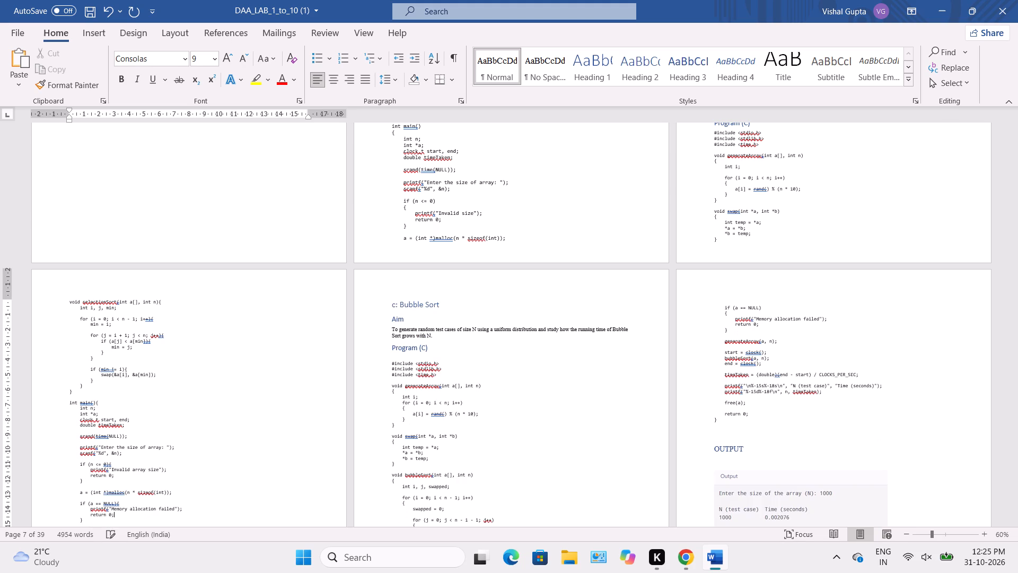
Set the Selection Sort output screenshot's text wrapping to Square.
{"action": "scroll", "coordinate": [165, 214], "scroll_direction": "down", "scroll_amount": 4}
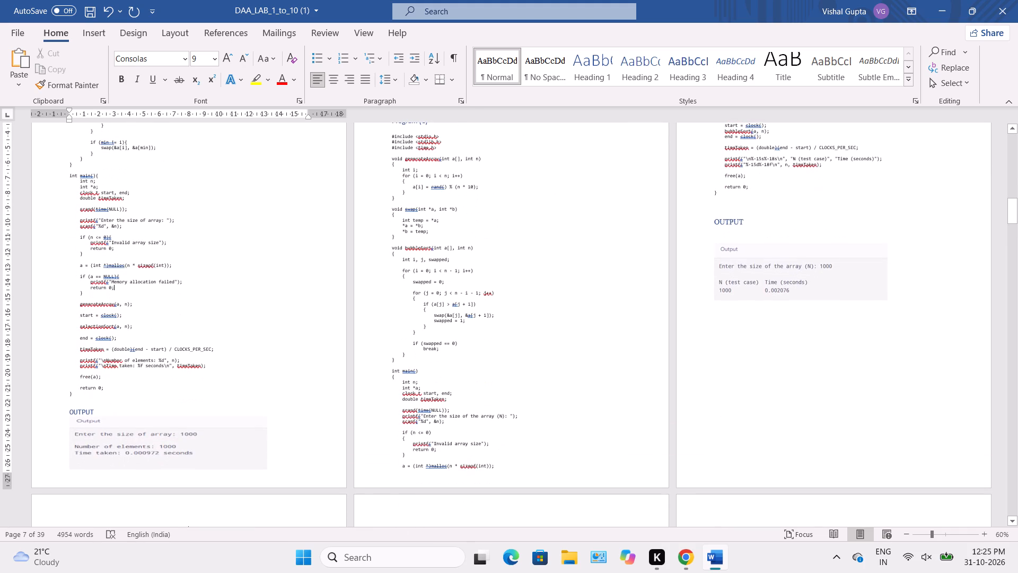
{"action": "left_click", "coordinate": [134, 432]}
{"action": "left_click_drag", "start_coordinate": [134, 432], "coordinate": [166, 433]}
{"action": "left_click", "coordinate": [283, 428]}
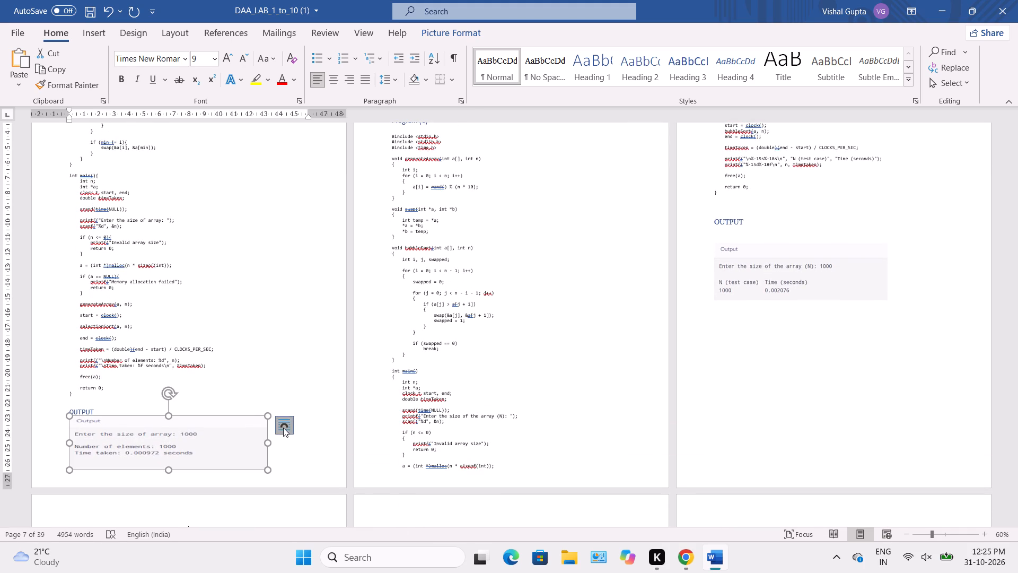
{"action": "left_click", "coordinate": [326, 426]}
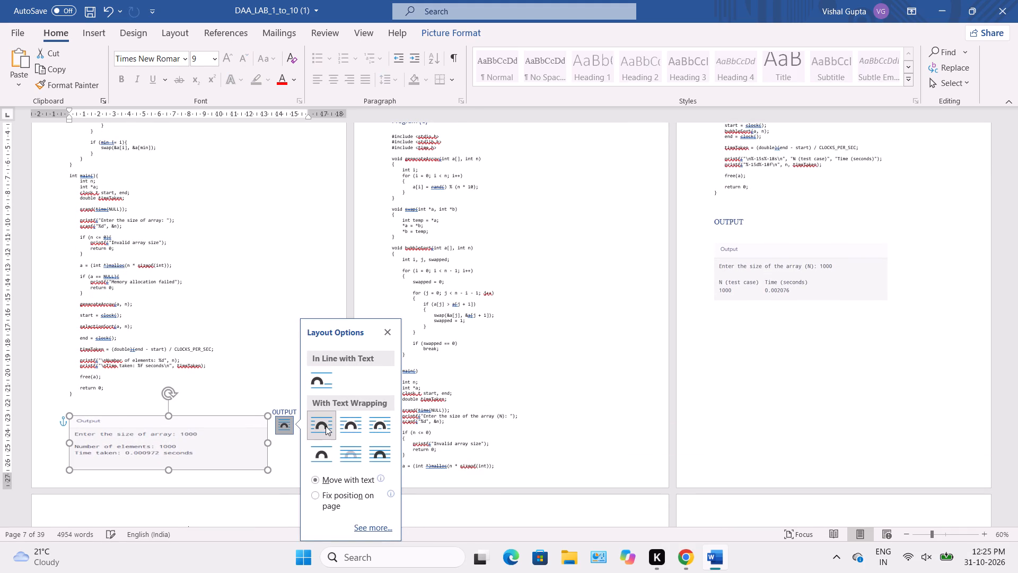
{"action": "left_click", "coordinate": [222, 439]}
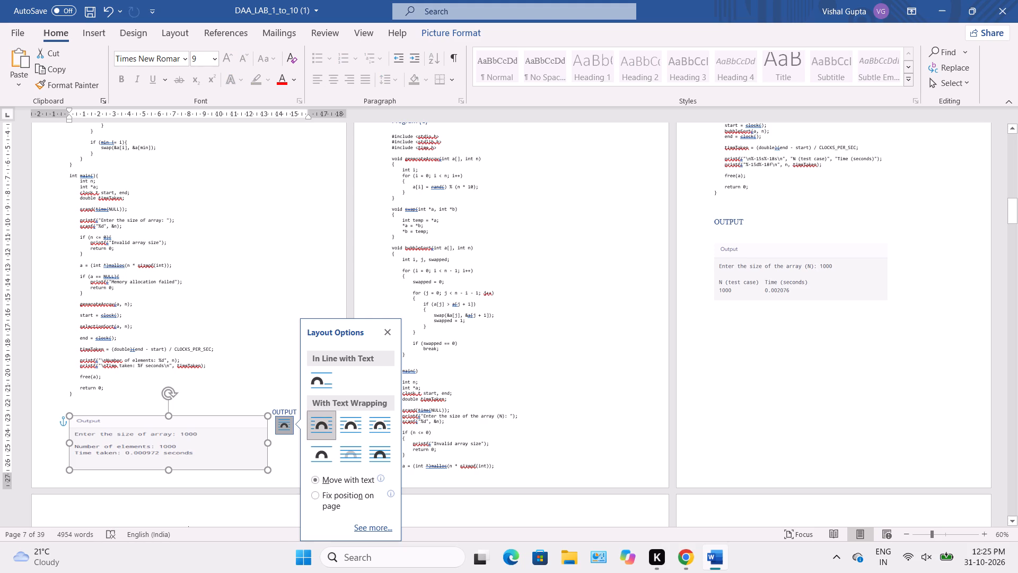
Move the Selection Sort output screenshot over to the page's right margin, just below the level of its OUTPUT heading.
{"action": "left_click_drag", "start_coordinate": [177, 449], "coordinate": [210, 451]}
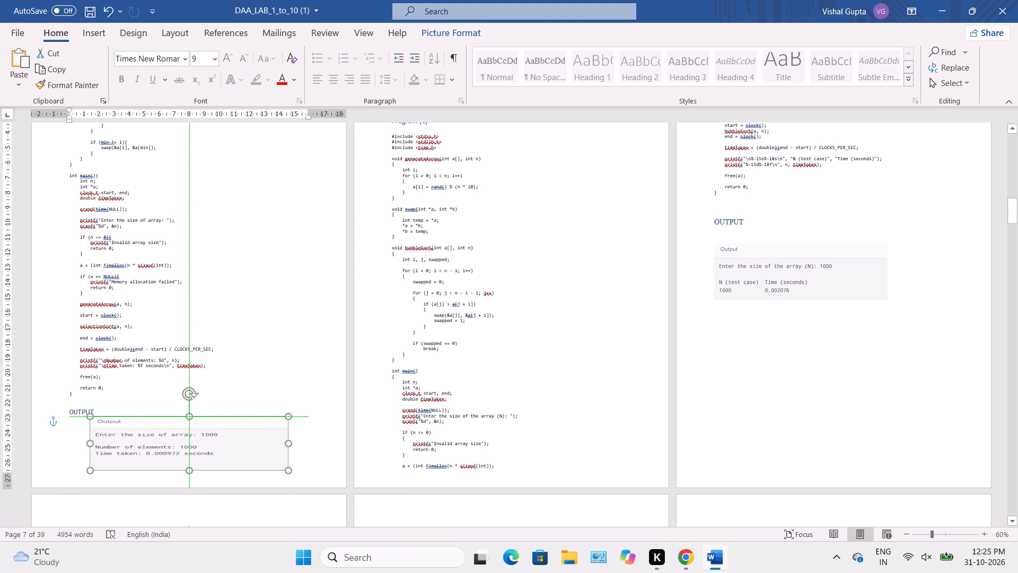
{"action": "left_click_drag", "start_coordinate": [210, 451], "coordinate": [218, 457]}
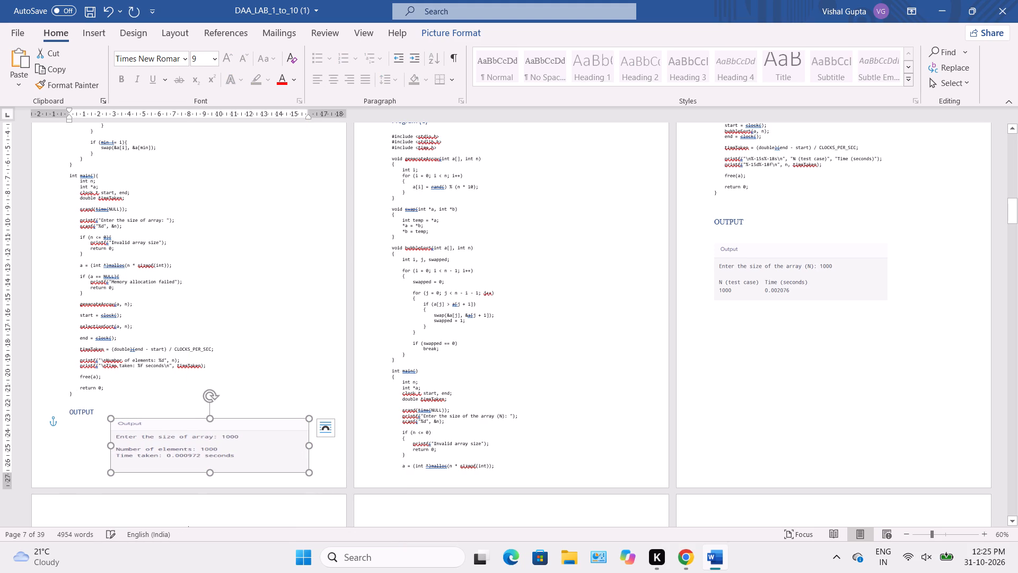
{"action": "left_click", "coordinate": [138, 406]}
{"action": "scroll", "coordinate": [419, 288], "scroll_direction": "up", "scroll_amount": 1}
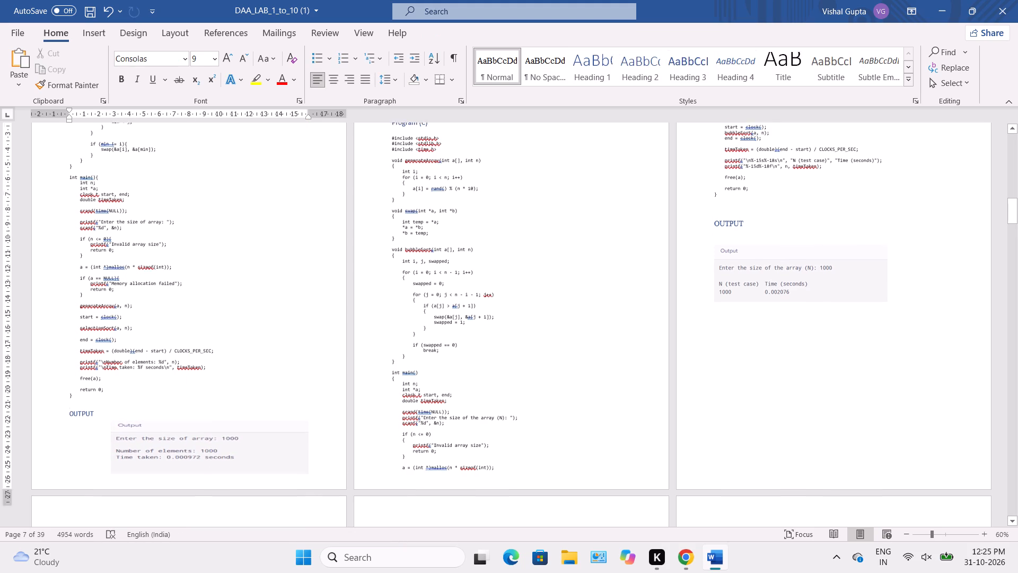
Save the DAA lab document.
{"action": "scroll", "coordinate": [419, 288], "scroll_direction": "up", "scroll_amount": 1}
{"action": "key", "text": "ctrl+s"}
{"action": "key", "text": "ctrl+s"}
{"action": "key", "text": "ctrl+s"}
{"action": "key", "text": "ctrl+s"}
{"action": "key", "text": "ctrl+s"}
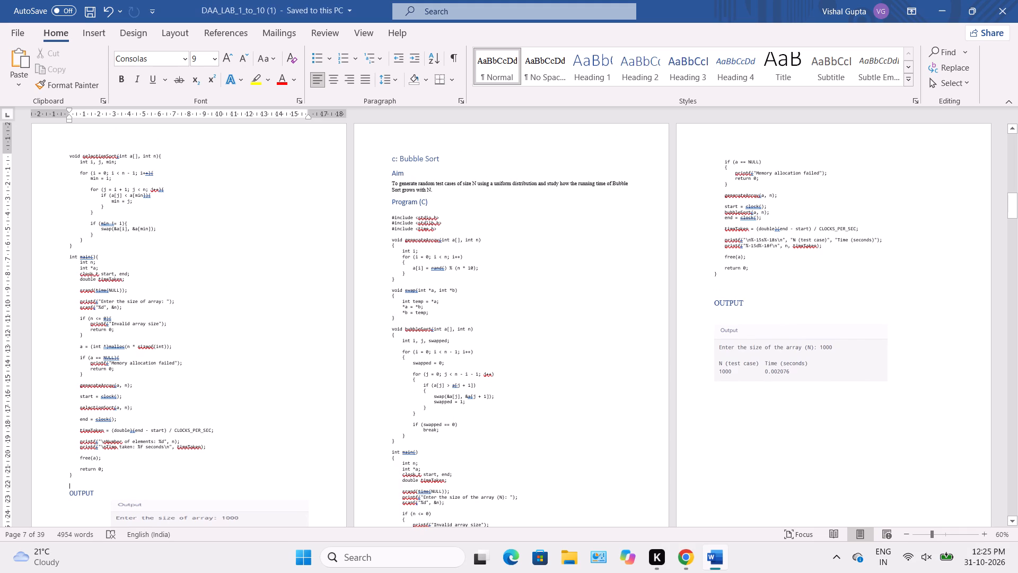
{"action": "key", "text": "ctrl+s"}
Review the page layout from the Lab 2 sorting programs through Lab 4, checking where each program and its output fall.
{"action": "scroll", "coordinate": [608, 238], "scroll_direction": "down", "scroll_amount": 4}
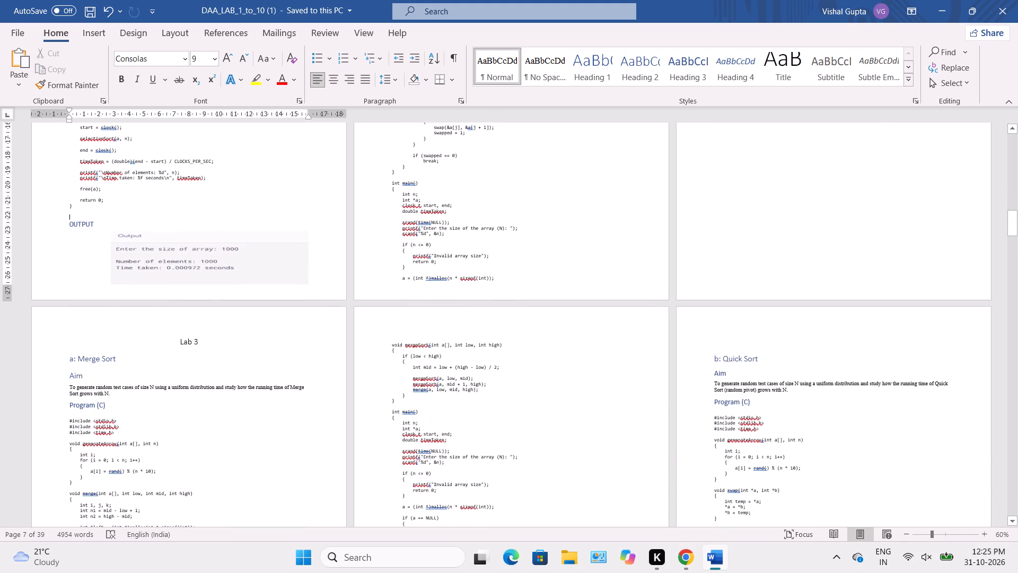
{"action": "scroll", "coordinate": [608, 238], "scroll_direction": "up", "scroll_amount": 1}
{"action": "scroll", "coordinate": [608, 238], "scroll_direction": "down", "scroll_amount": 1}
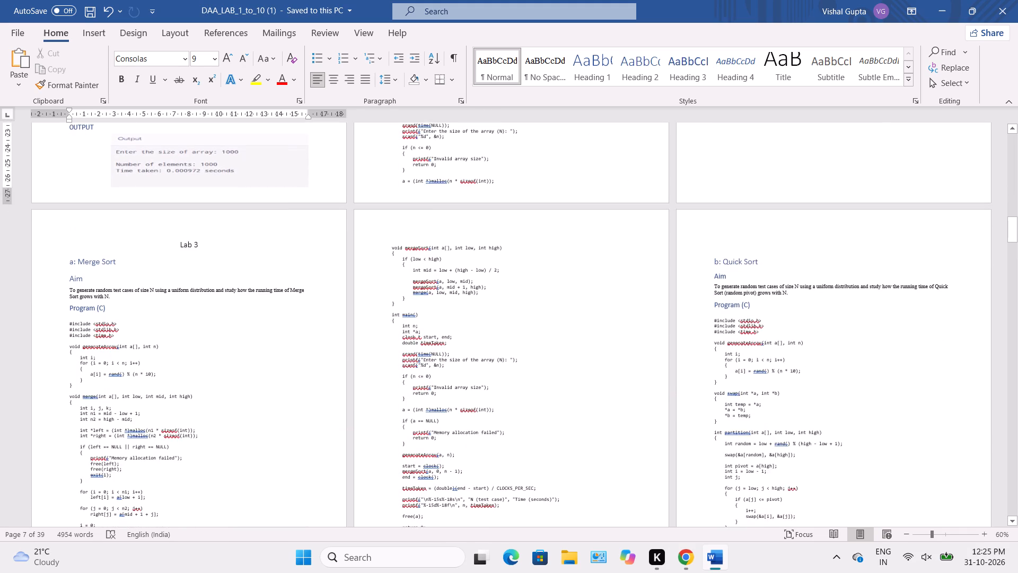
{"action": "scroll", "coordinate": [608, 238], "scroll_direction": "down", "scroll_amount": 6}
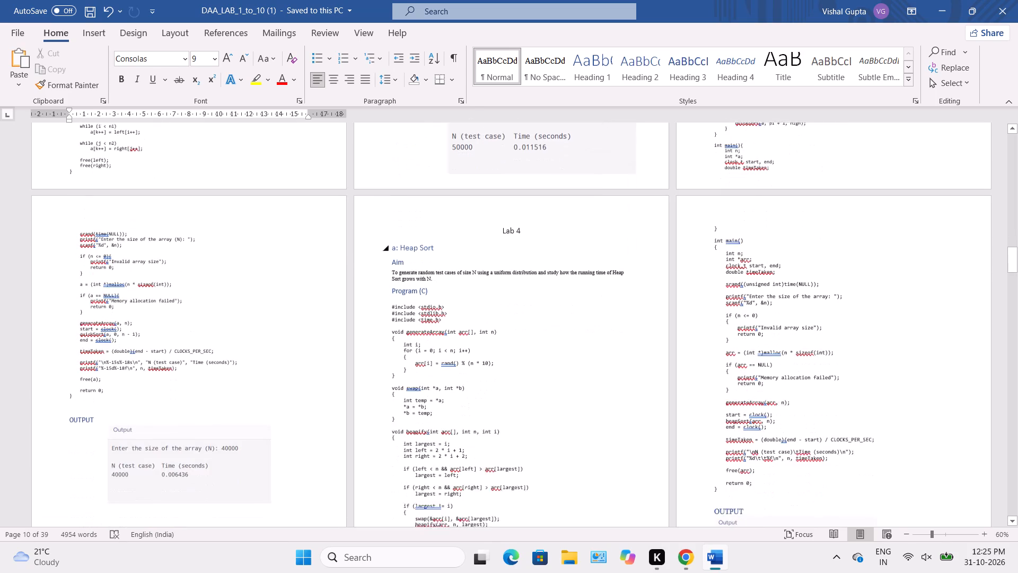
{"action": "scroll", "coordinate": [608, 238], "scroll_direction": "down", "scroll_amount": 6}
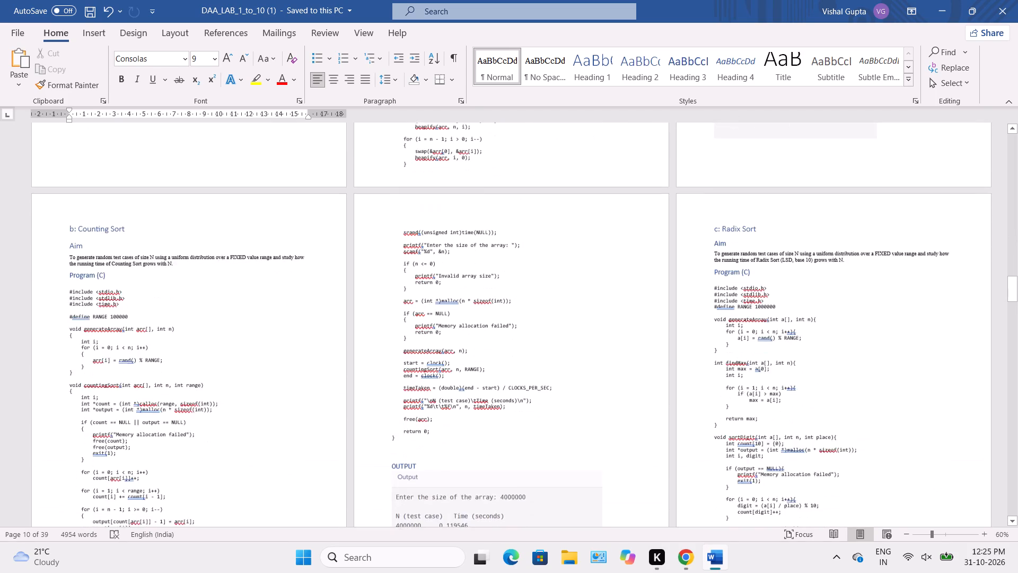
{"action": "scroll", "coordinate": [608, 238], "scroll_direction": "up", "scroll_amount": 3}
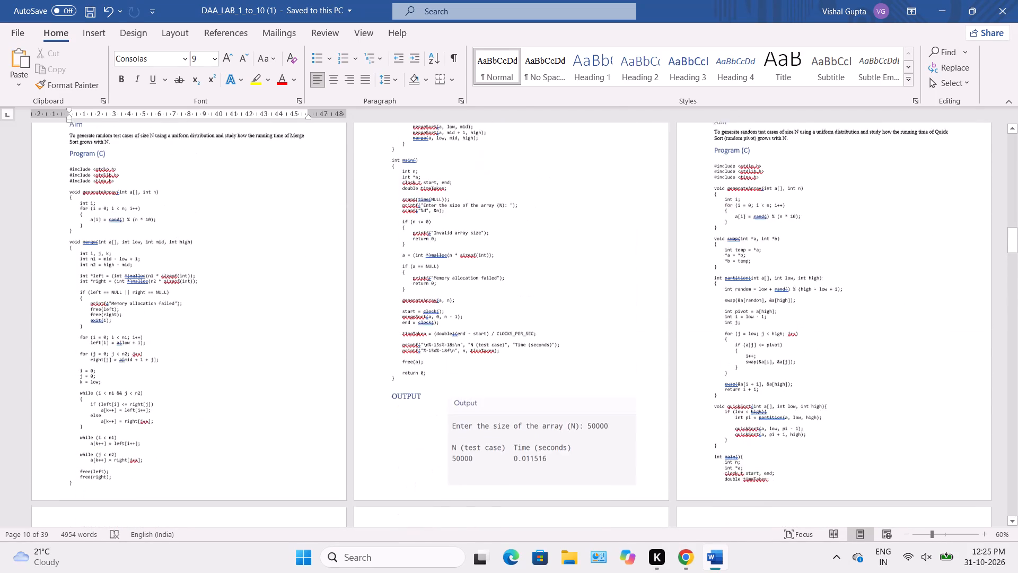
{"action": "scroll", "coordinate": [608, 238], "scroll_direction": "up", "scroll_amount": 4}
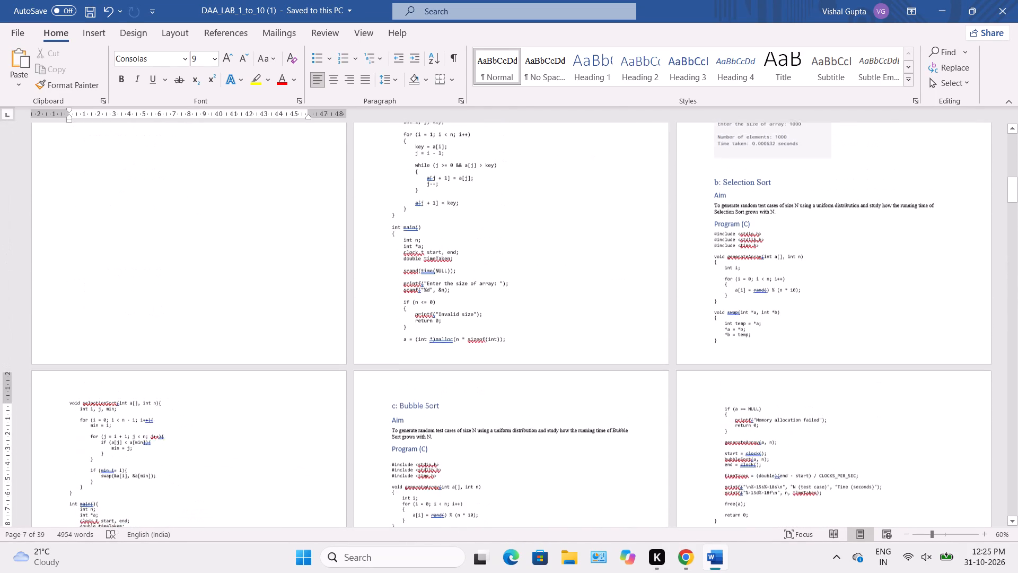
{"action": "scroll", "coordinate": [608, 238], "scroll_direction": "up", "scroll_amount": 5}
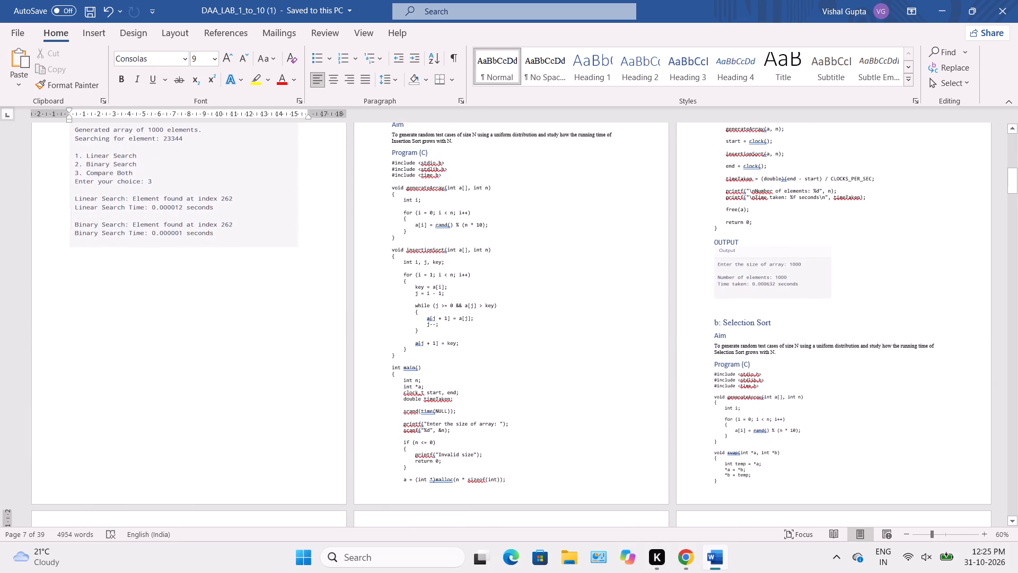
{"action": "scroll", "coordinate": [740, 320], "scroll_direction": "down", "scroll_amount": 3}
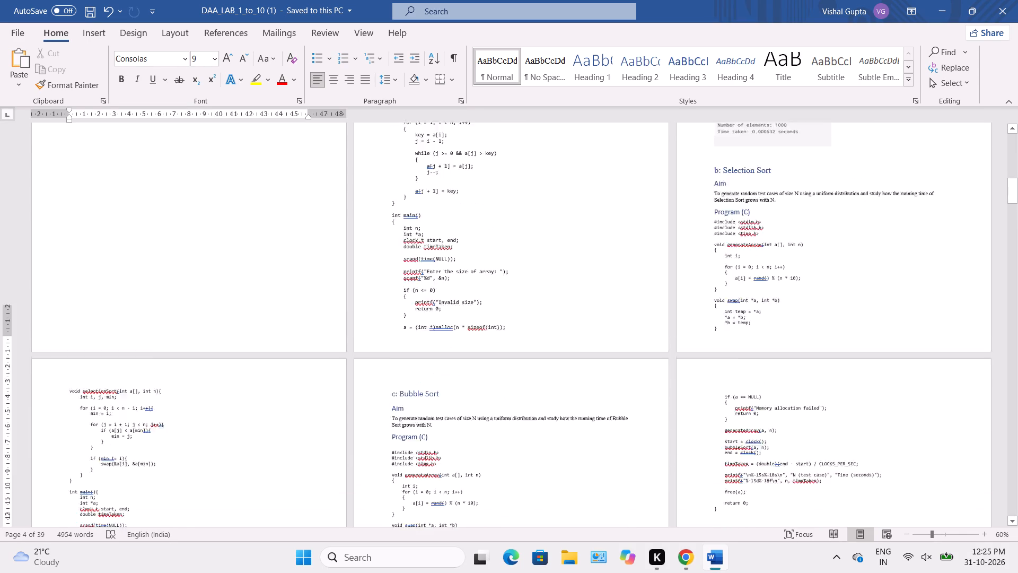
{"action": "scroll", "coordinate": [740, 320], "scroll_direction": "down", "scroll_amount": 1}
{"action": "scroll", "coordinate": [740, 320], "scroll_direction": "up", "scroll_amount": 2}
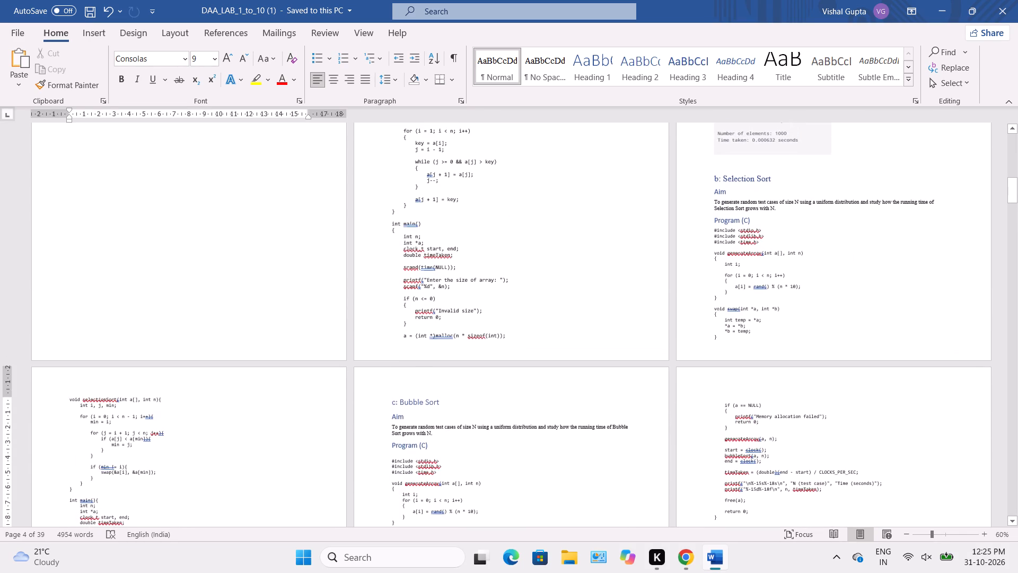
{"action": "scroll", "coordinate": [740, 320], "scroll_direction": "up", "scroll_amount": 2}
{"action": "scroll", "coordinate": [740, 320], "scroll_direction": "down", "scroll_amount": 1}
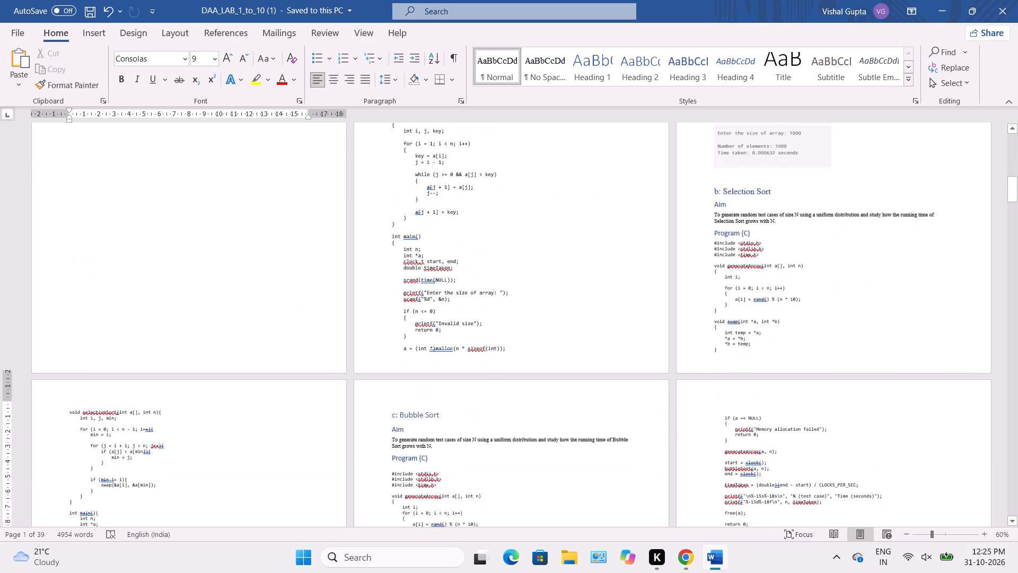
{"action": "scroll", "coordinate": [740, 320], "scroll_direction": "down", "scroll_amount": 1}
{"action": "scroll", "coordinate": [740, 320], "scroll_direction": "up", "scroll_amount": 1}
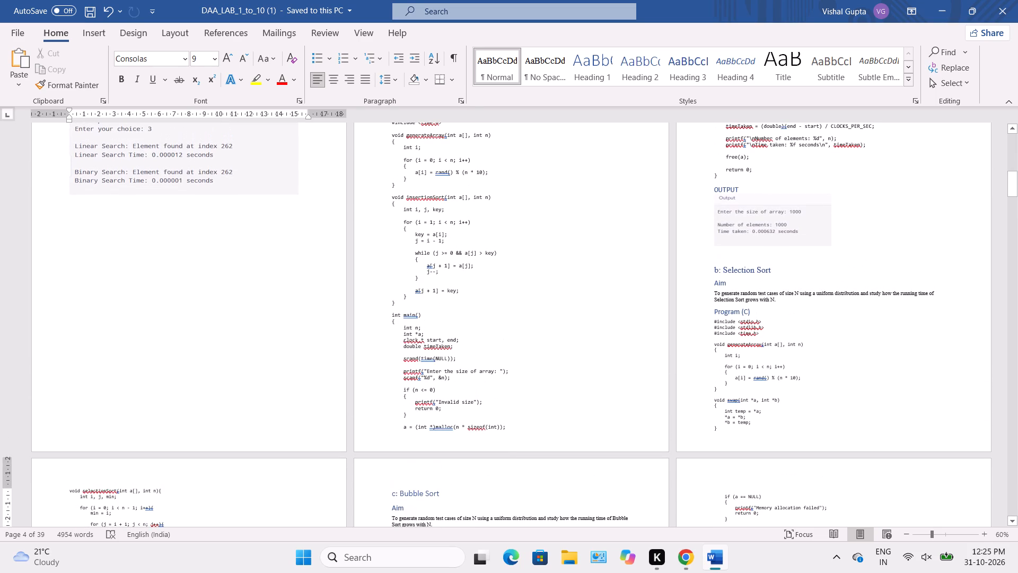
Insert blank lines before the "b: Selection Sort" heading so that the program starts at the top of a new page.
{"action": "scroll", "coordinate": [740, 320], "scroll_direction": "up", "scroll_amount": 1}
{"action": "left_click", "coordinate": [713, 319]}
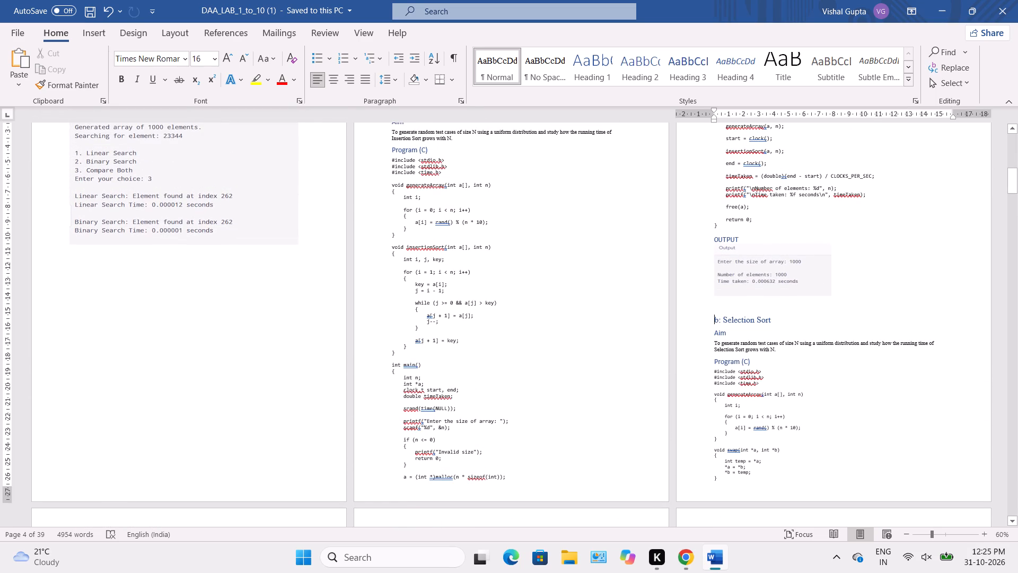
{"action": "key", "text": "Return"}
{"action": "key", "text": "Return"}
{"action": "key", "text": "Return"}
{"action": "key", "text": "Return"}
{"action": "key", "text": "Return"}
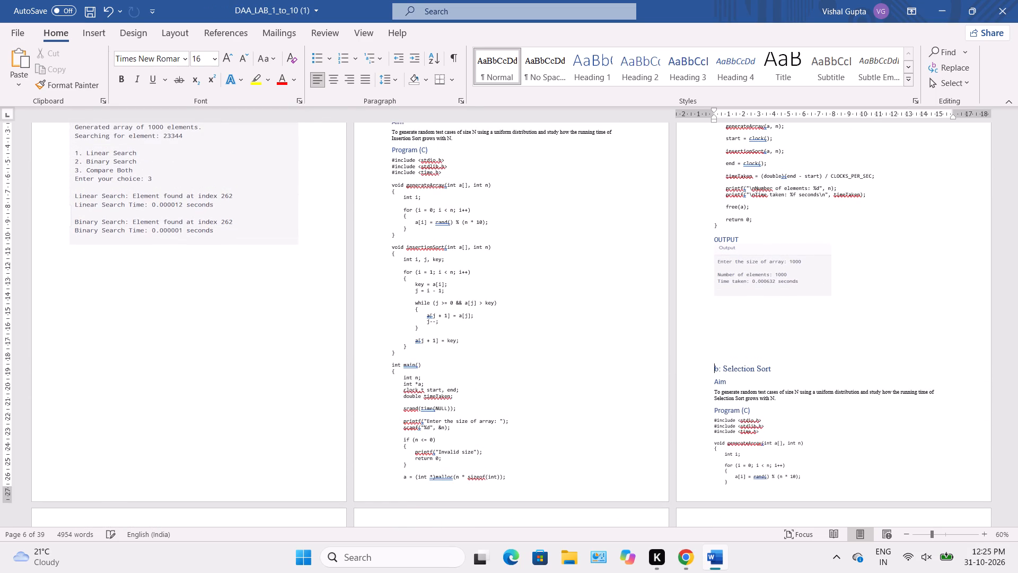
{"action": "key", "text": "Return"}
{"action": "key", "text": "Return"}
{"action": "key", "text": "Return"}
{"action": "key", "text": "Return"}
{"action": "key", "text": "Return"}
{"action": "key", "text": "Return"}
{"action": "key", "text": "Return"}
{"action": "key", "text": "Return"}
{"action": "key", "text": "Return"}
{"action": "key", "text": "Return"}
{"action": "key", "text": "Return"}
{"action": "key", "text": "Return"}
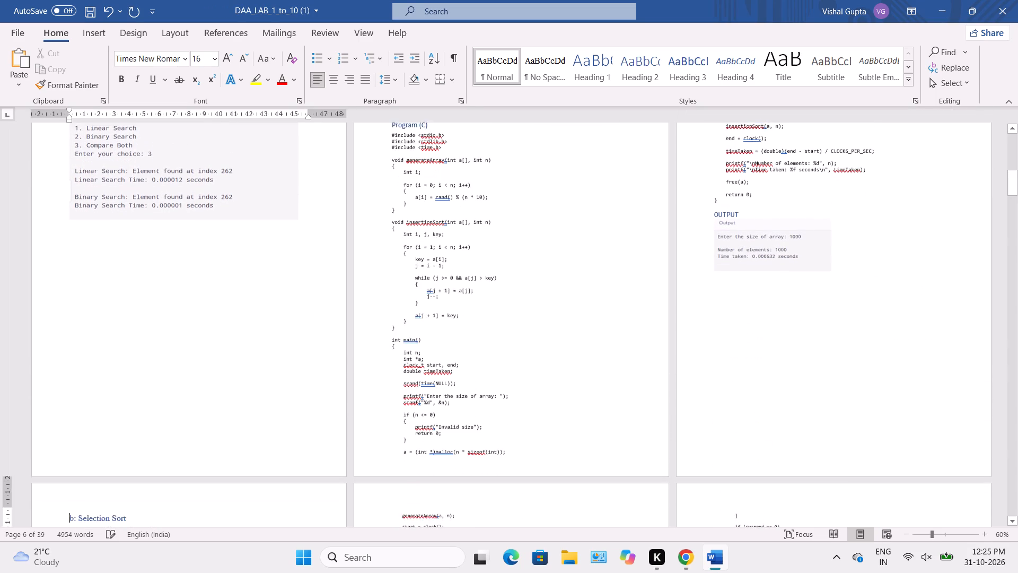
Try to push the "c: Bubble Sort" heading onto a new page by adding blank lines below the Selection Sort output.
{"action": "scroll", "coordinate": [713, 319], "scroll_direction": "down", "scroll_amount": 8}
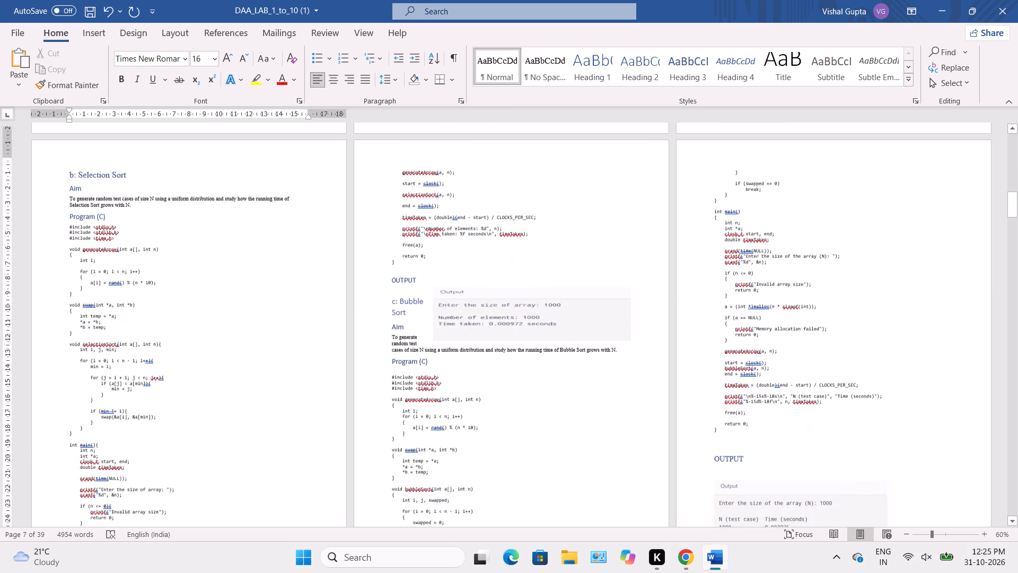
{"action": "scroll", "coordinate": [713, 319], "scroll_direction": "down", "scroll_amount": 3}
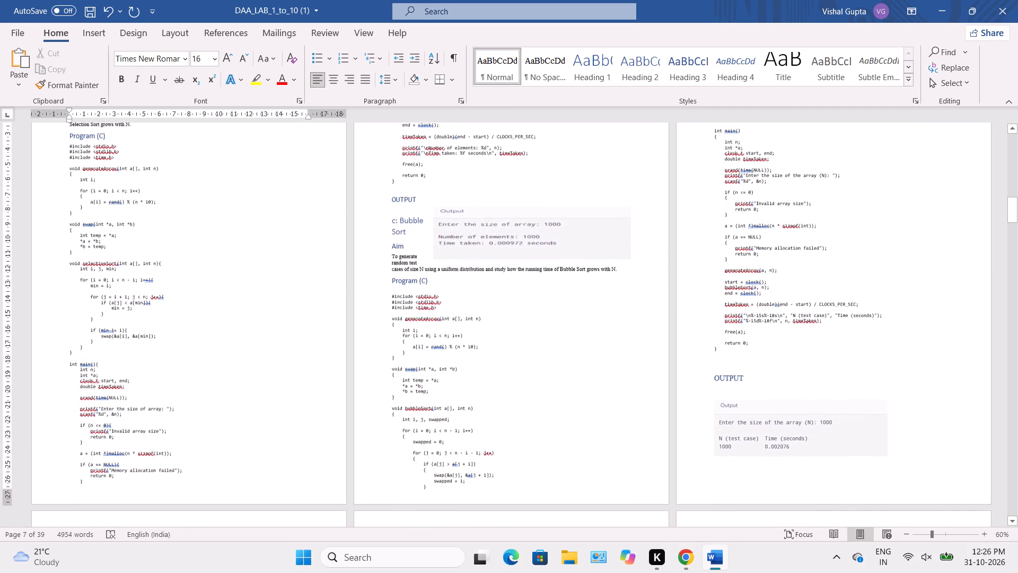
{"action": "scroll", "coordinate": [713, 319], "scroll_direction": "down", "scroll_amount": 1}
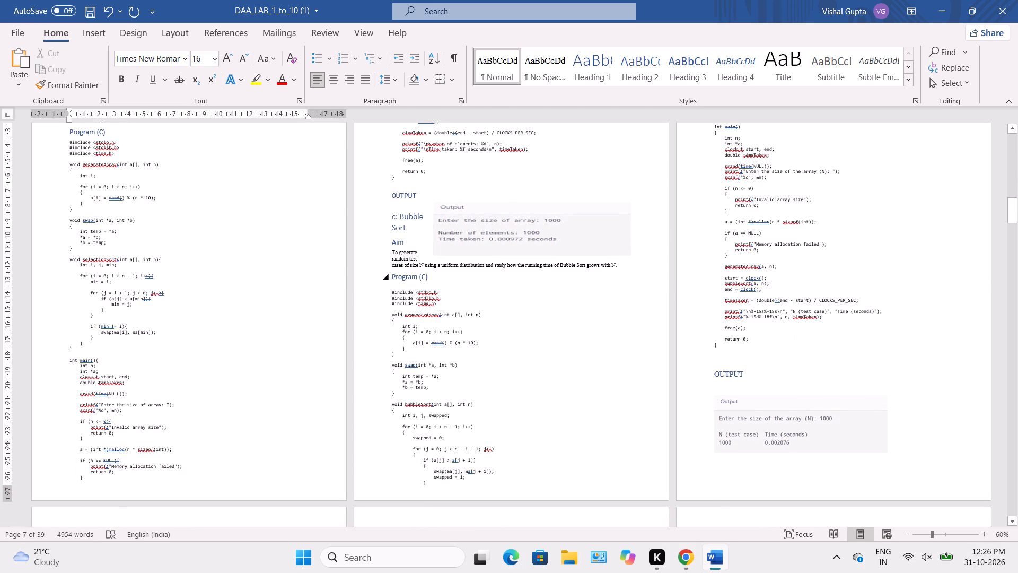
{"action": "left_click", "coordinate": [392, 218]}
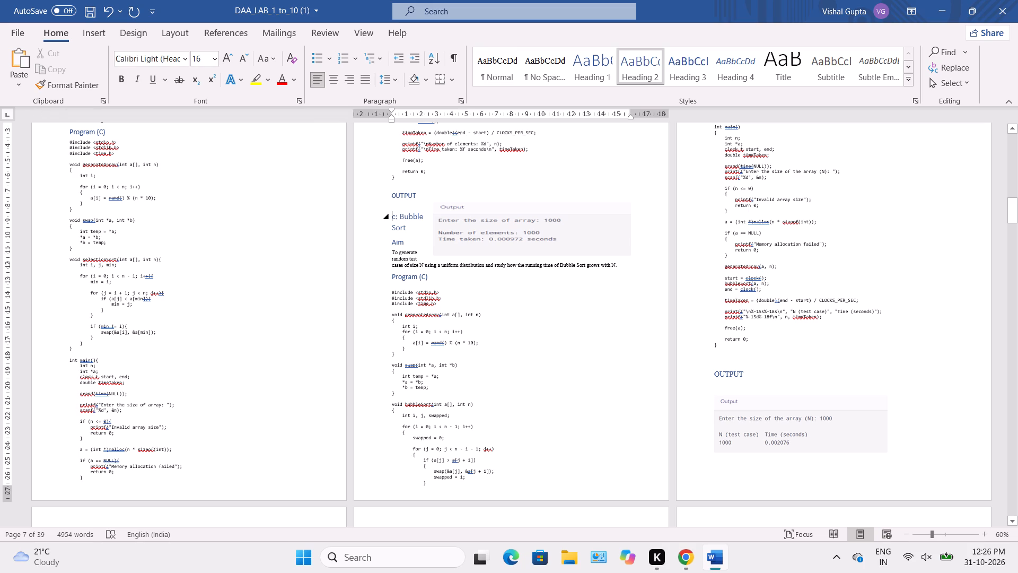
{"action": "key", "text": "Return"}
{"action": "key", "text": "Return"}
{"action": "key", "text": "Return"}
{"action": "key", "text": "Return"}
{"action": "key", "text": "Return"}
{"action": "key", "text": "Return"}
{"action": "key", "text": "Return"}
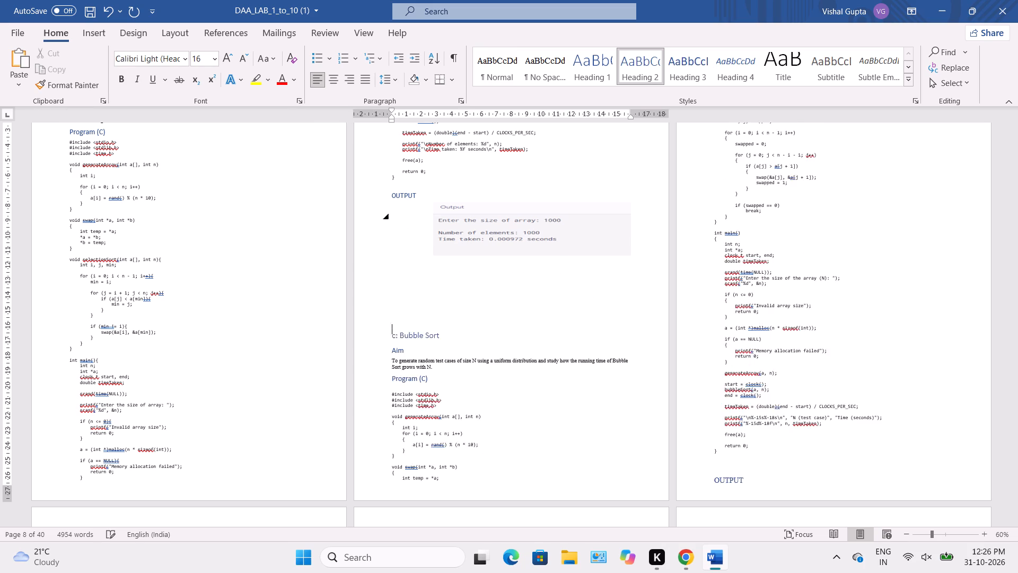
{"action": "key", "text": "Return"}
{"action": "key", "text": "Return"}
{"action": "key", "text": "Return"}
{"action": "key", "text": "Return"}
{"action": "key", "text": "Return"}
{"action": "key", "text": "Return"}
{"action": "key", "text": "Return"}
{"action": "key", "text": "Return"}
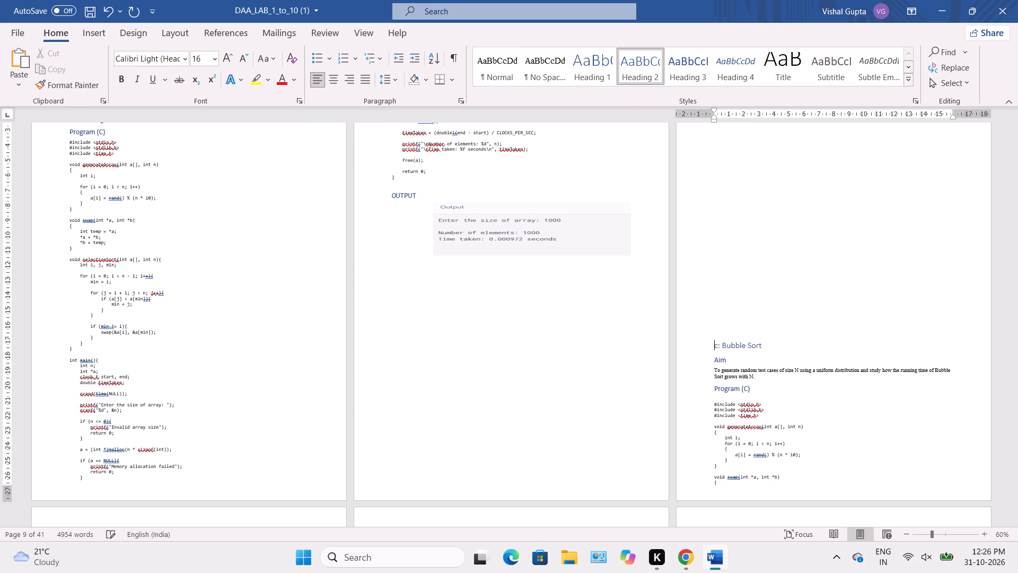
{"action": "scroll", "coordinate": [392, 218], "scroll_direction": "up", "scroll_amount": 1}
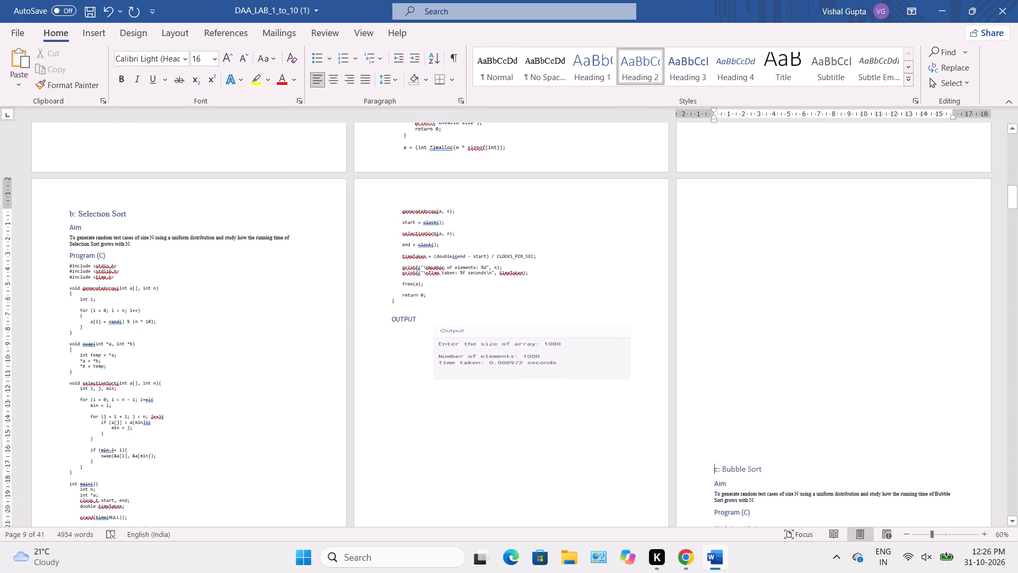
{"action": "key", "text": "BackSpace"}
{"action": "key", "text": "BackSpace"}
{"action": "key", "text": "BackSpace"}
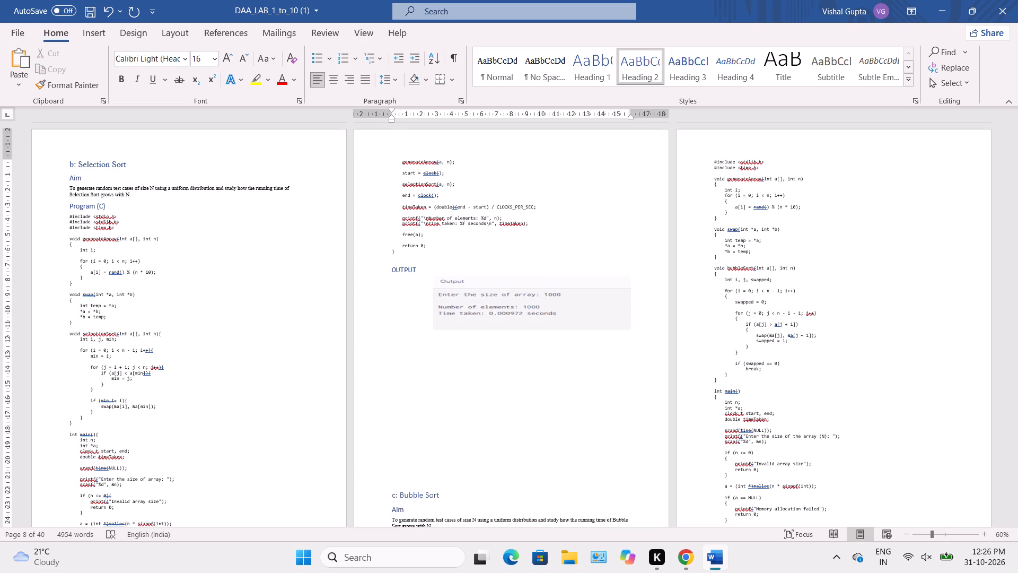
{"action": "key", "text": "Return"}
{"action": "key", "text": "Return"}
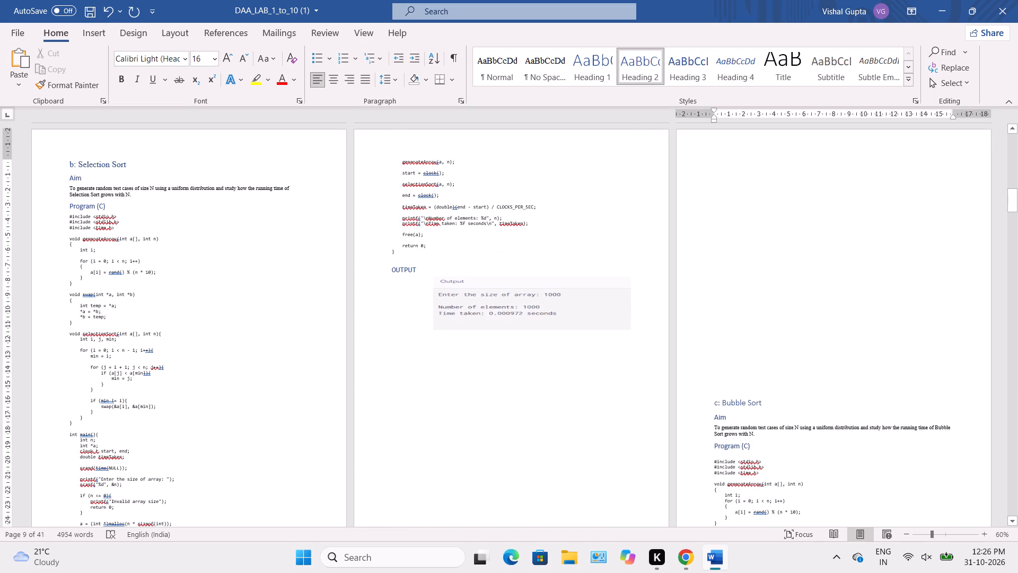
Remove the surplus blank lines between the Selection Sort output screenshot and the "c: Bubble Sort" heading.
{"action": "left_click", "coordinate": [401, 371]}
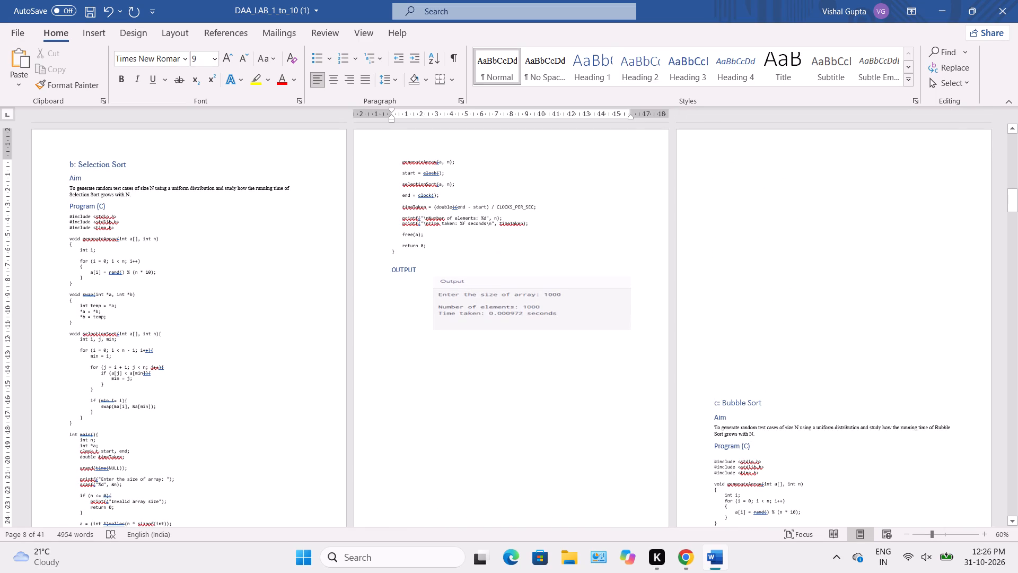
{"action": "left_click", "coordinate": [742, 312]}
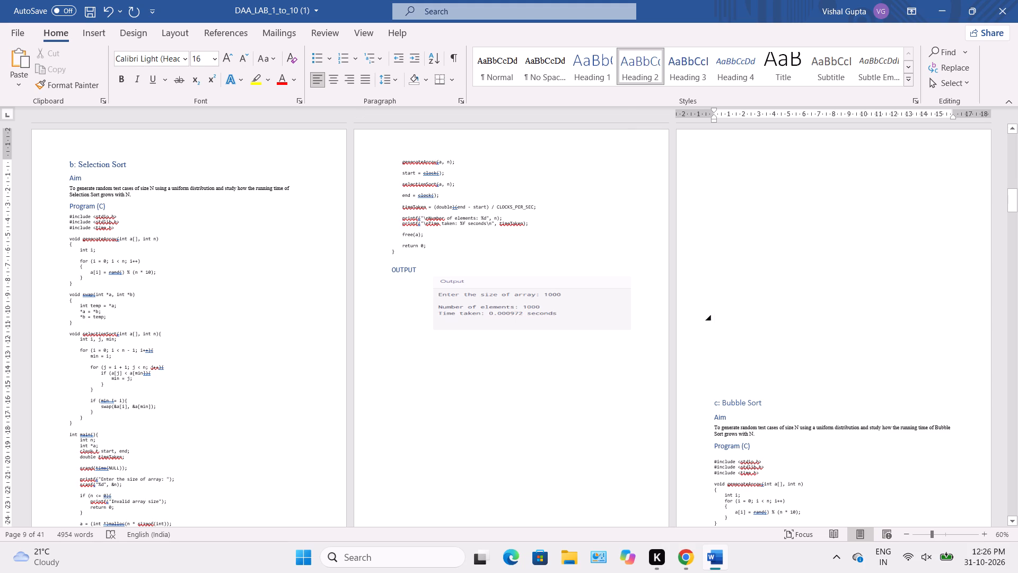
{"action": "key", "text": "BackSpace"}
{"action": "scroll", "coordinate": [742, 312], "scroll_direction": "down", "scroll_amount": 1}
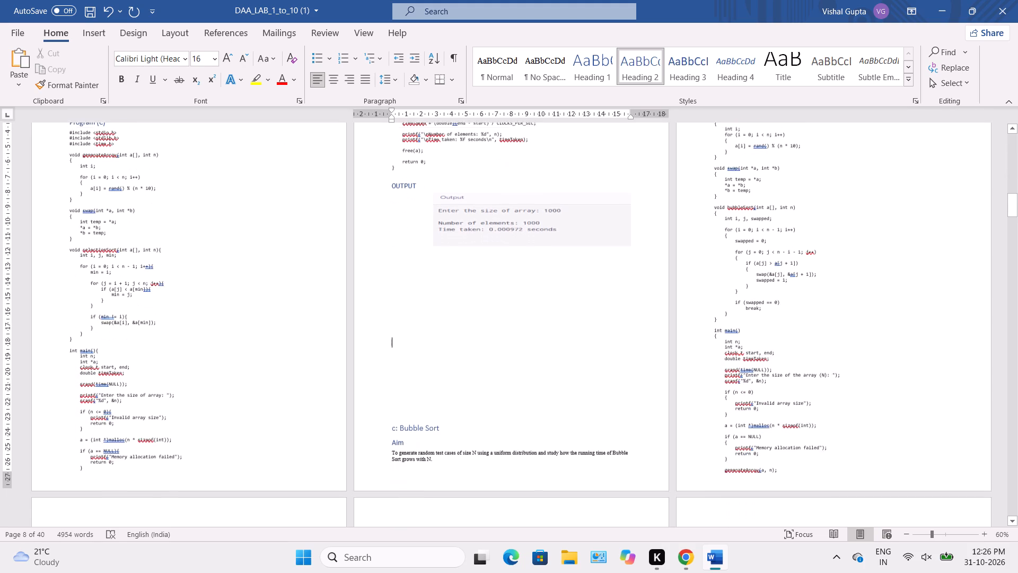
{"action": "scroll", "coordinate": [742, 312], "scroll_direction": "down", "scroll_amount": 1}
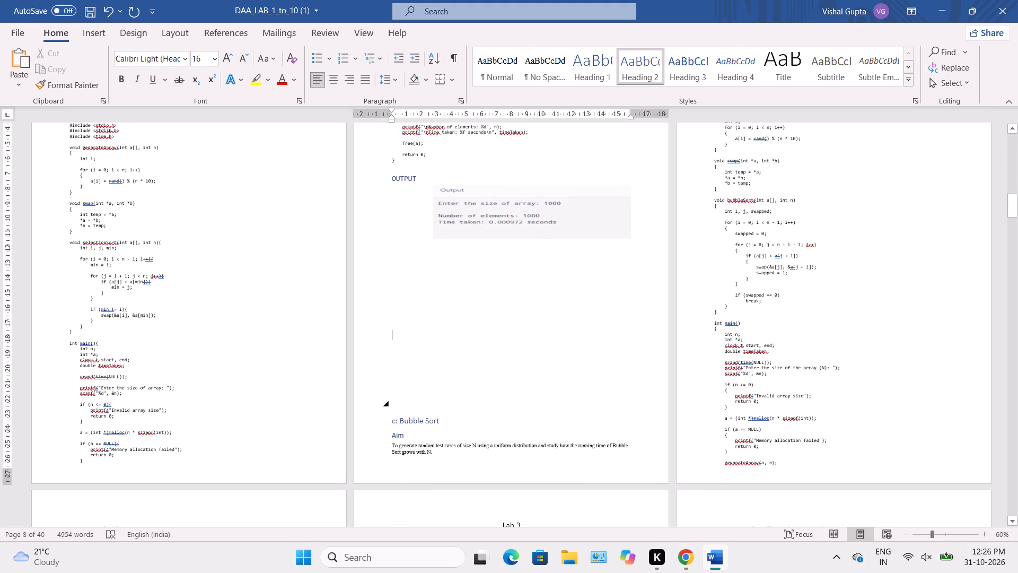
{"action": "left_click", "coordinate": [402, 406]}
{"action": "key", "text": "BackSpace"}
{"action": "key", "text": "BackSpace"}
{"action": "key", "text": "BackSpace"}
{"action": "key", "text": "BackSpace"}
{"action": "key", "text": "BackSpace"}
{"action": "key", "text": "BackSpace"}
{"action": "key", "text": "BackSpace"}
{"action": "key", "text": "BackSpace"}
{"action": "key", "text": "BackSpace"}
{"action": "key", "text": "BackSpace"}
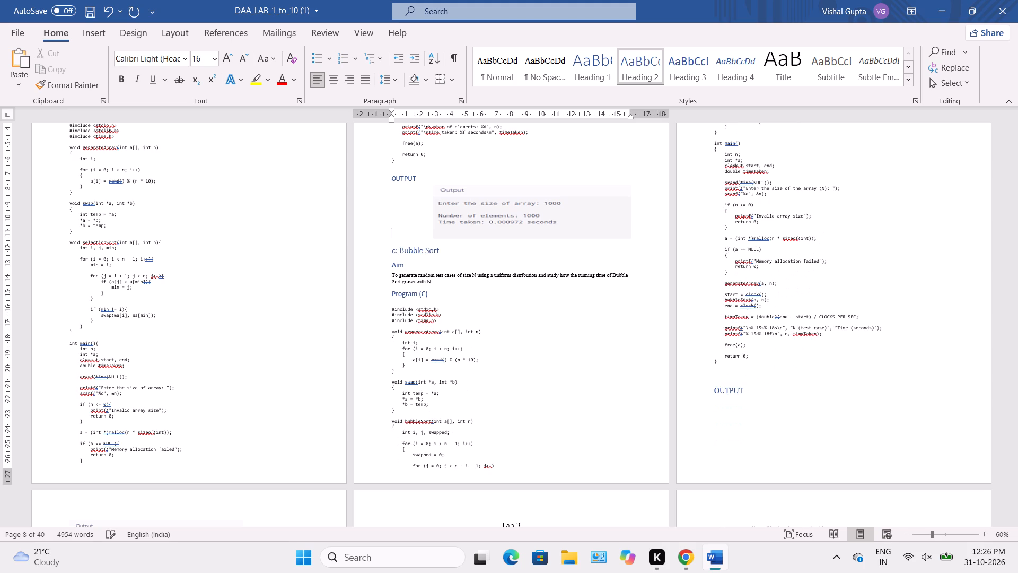
Add blank lines below the Selection Sort output screenshot so that "c: Bubble Sort" starts at the top of a new page.
{"action": "key", "text": "Return"}
{"action": "key", "text": "Return"}
{"action": "key", "text": "Return"}
{"action": "key", "text": "Return"}
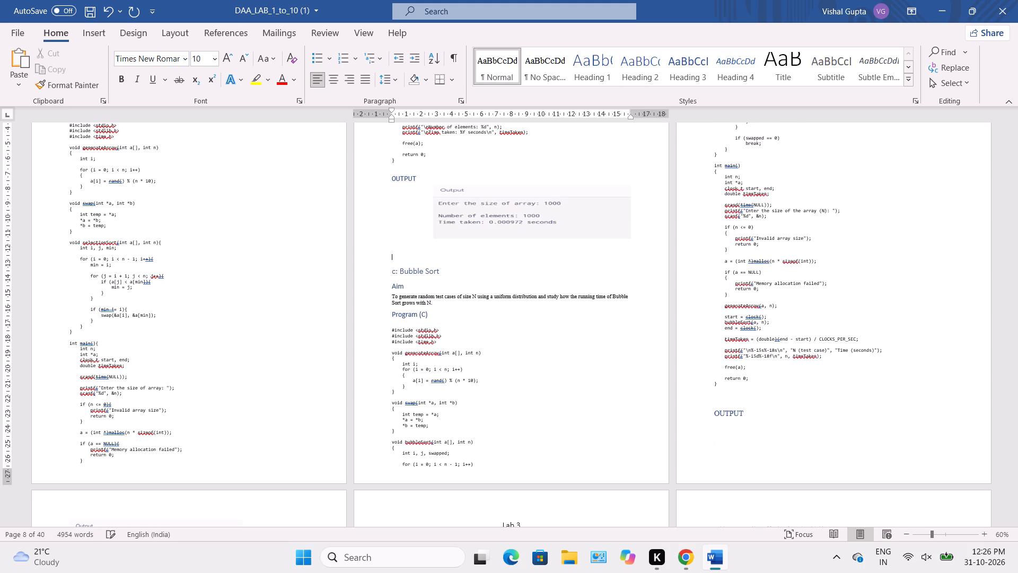
{"action": "key", "text": "Return"}
{"action": "key", "text": "Return"}
{"action": "key", "text": "Return"}
{"action": "key", "text": "Return"}
{"action": "key", "text": "Return"}
{"action": "key", "text": "Return"}
{"action": "key", "text": "Return"}
{"action": "key", "text": "Return"}
{"action": "key", "text": "Return"}
{"action": "key", "text": "Return"}
{"action": "key", "text": "Return"}
{"action": "key", "text": "Return"}
{"action": "key", "text": "Return"}
{"action": "key", "text": "Return"}
{"action": "key", "text": "Return"}
{"action": "key", "text": "Return"}
{"action": "key", "text": "Return"}
{"action": "key", "text": "Return"}
{"action": "key", "text": "Return"}
{"action": "key", "text": "Return"}
{"action": "key", "text": "Return"}
{"action": "key", "text": "Return"}
{"action": "key", "text": "Return"}
{"action": "key", "text": "Return"}
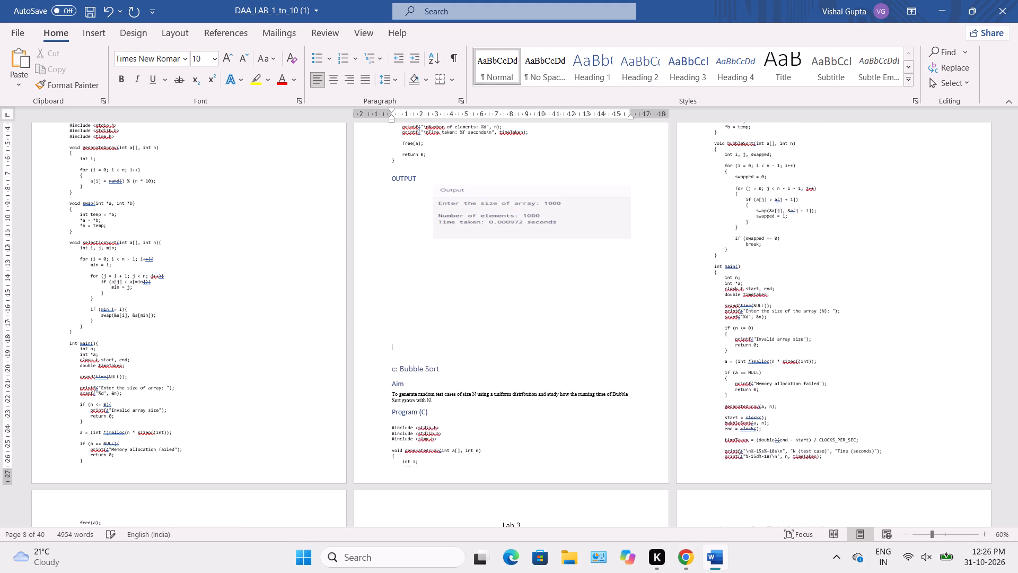
{"action": "scroll", "coordinate": [402, 406], "scroll_direction": "up", "scroll_amount": 3}
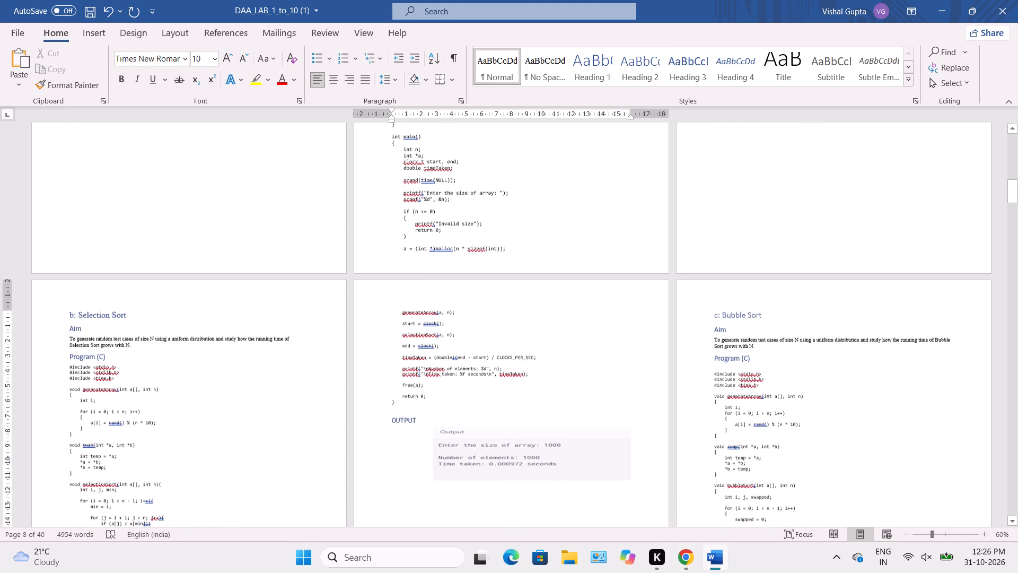
{"action": "scroll", "coordinate": [402, 406], "scroll_direction": "down", "scroll_amount": 9}
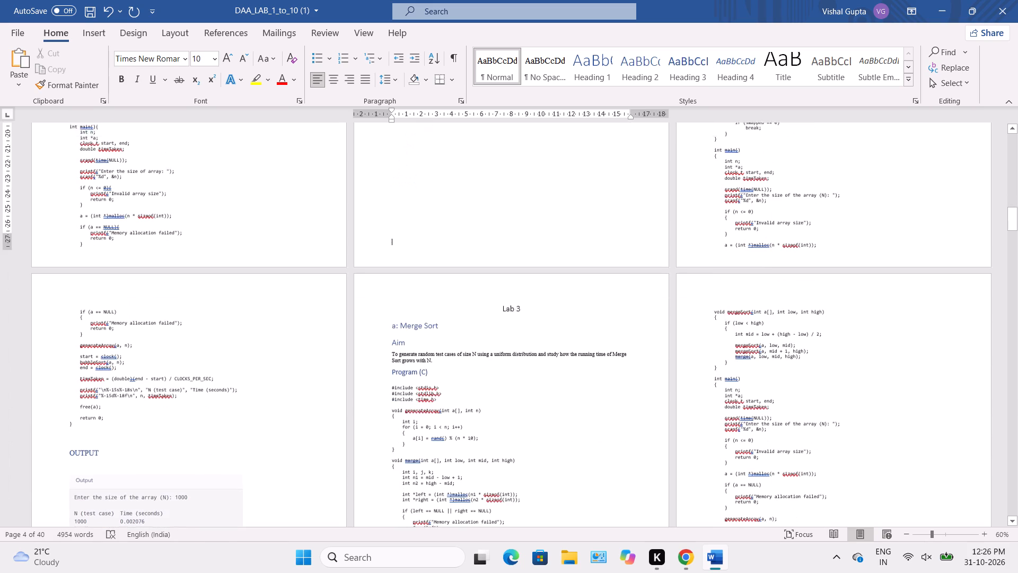
{"action": "scroll", "coordinate": [402, 406], "scroll_direction": "down", "scroll_amount": 3}
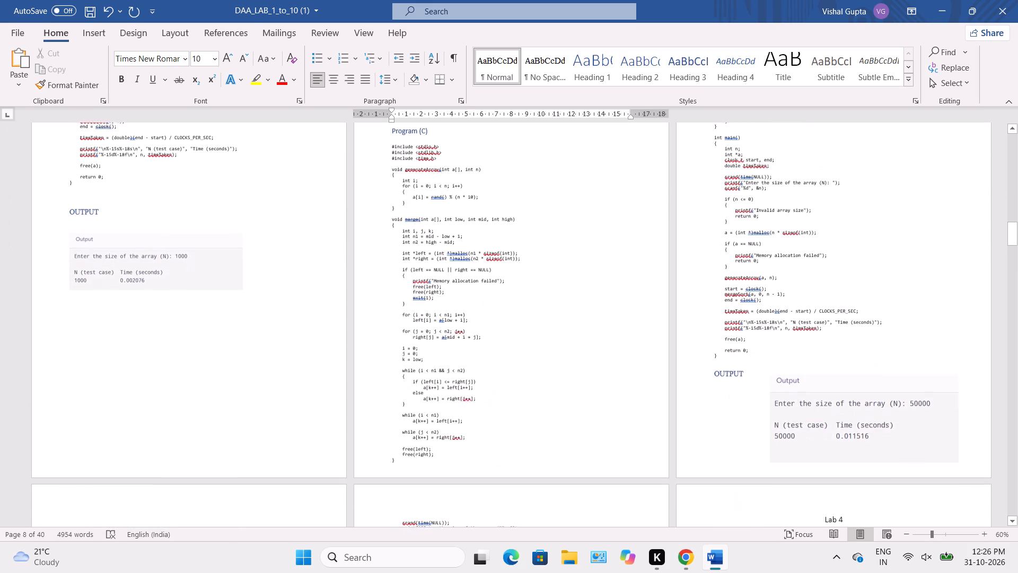
Review the page breaks and output placement from the merge sort program through the "c: Radix Sort" program.
{"action": "scroll", "coordinate": [402, 406], "scroll_direction": "down", "scroll_amount": 4}
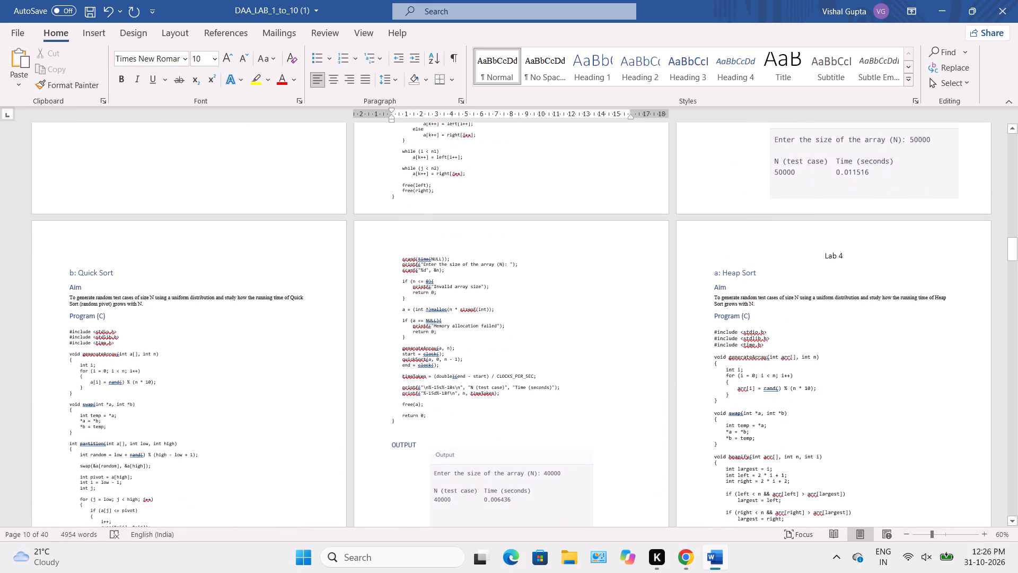
{"action": "scroll", "coordinate": [402, 406], "scroll_direction": "down", "scroll_amount": 2}
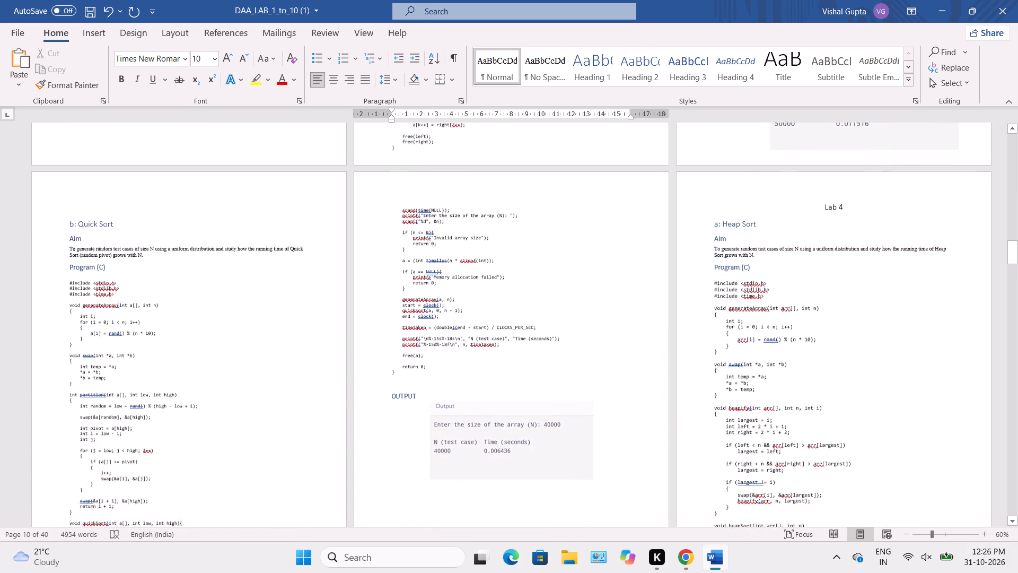
{"action": "scroll", "coordinate": [402, 406], "scroll_direction": "down", "scroll_amount": 1}
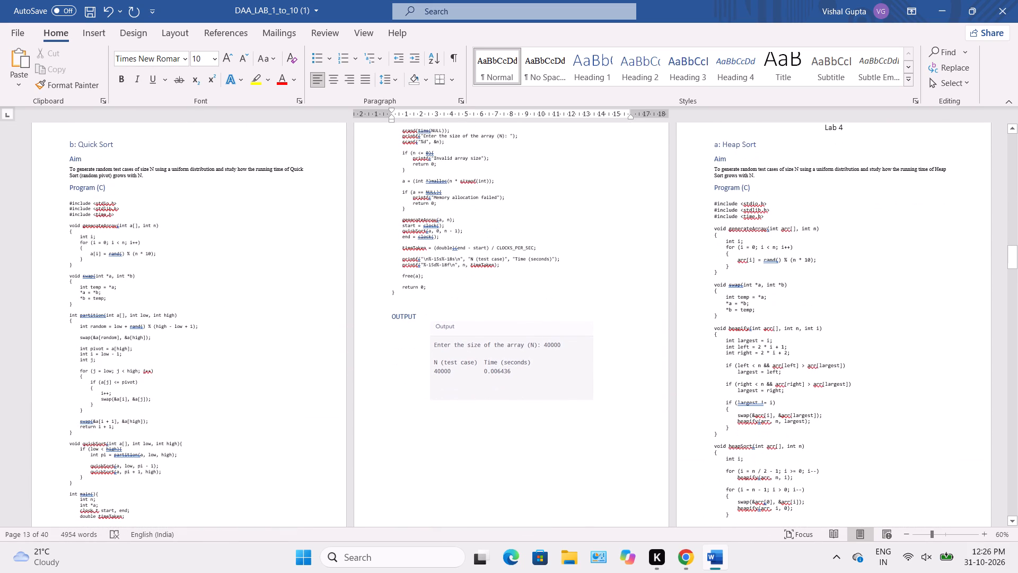
{"action": "scroll", "coordinate": [402, 406], "scroll_direction": "down", "scroll_amount": 6}
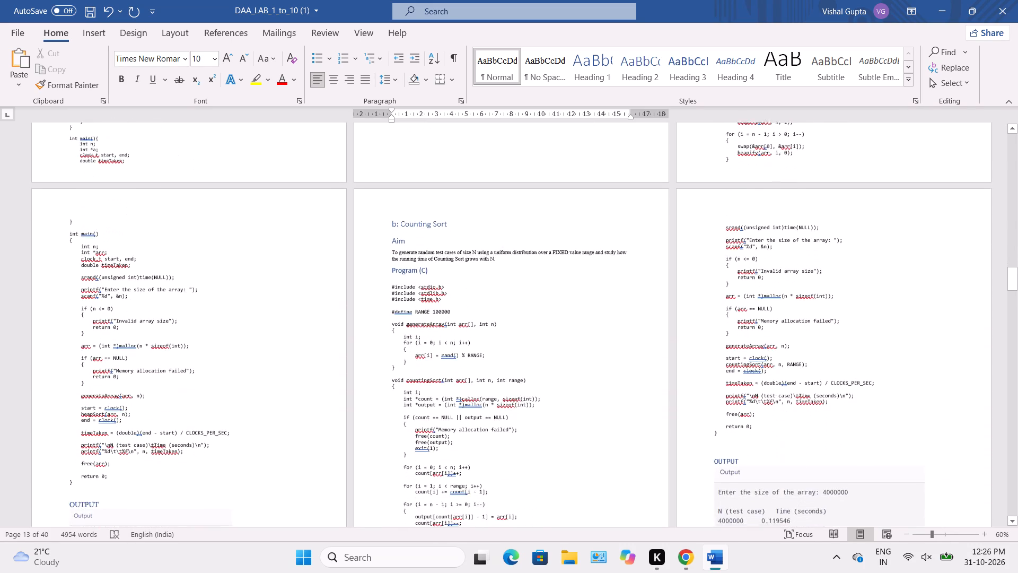
{"action": "scroll", "coordinate": [402, 406], "scroll_direction": "down", "scroll_amount": 2}
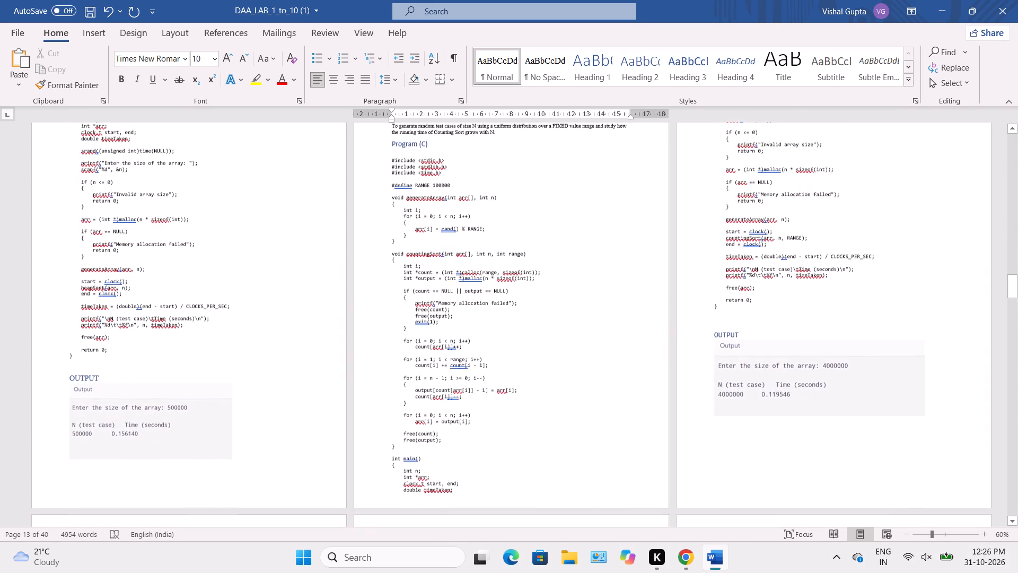
{"action": "scroll", "coordinate": [402, 406], "scroll_direction": "down", "scroll_amount": 1}
{"action": "scroll", "coordinate": [402, 406], "scroll_direction": "right", "scroll_amount": 1}
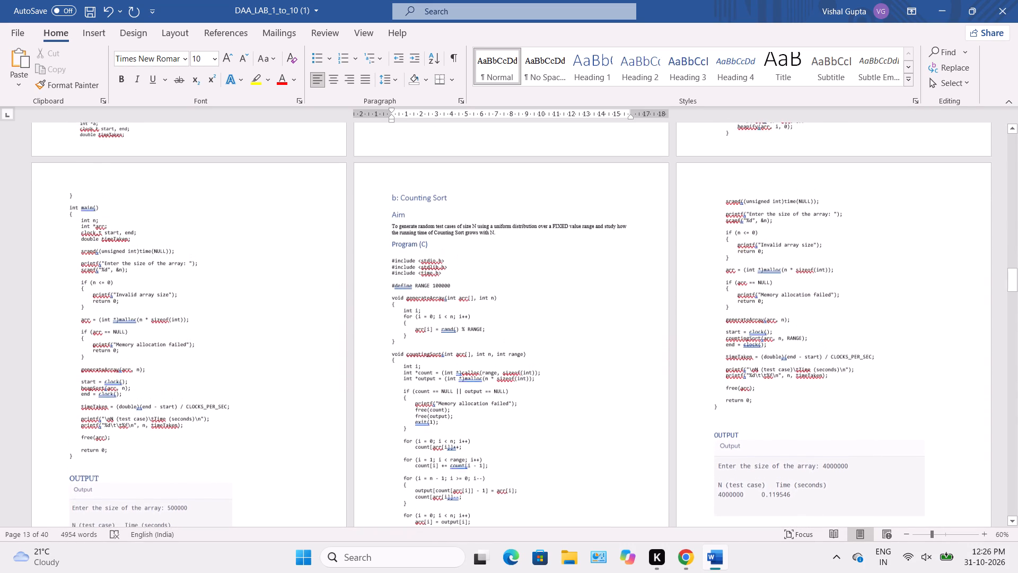
{"action": "scroll", "coordinate": [402, 406], "scroll_direction": "right", "scroll_amount": 1}
{"action": "scroll", "coordinate": [402, 406], "scroll_direction": "down", "scroll_amount": 1}
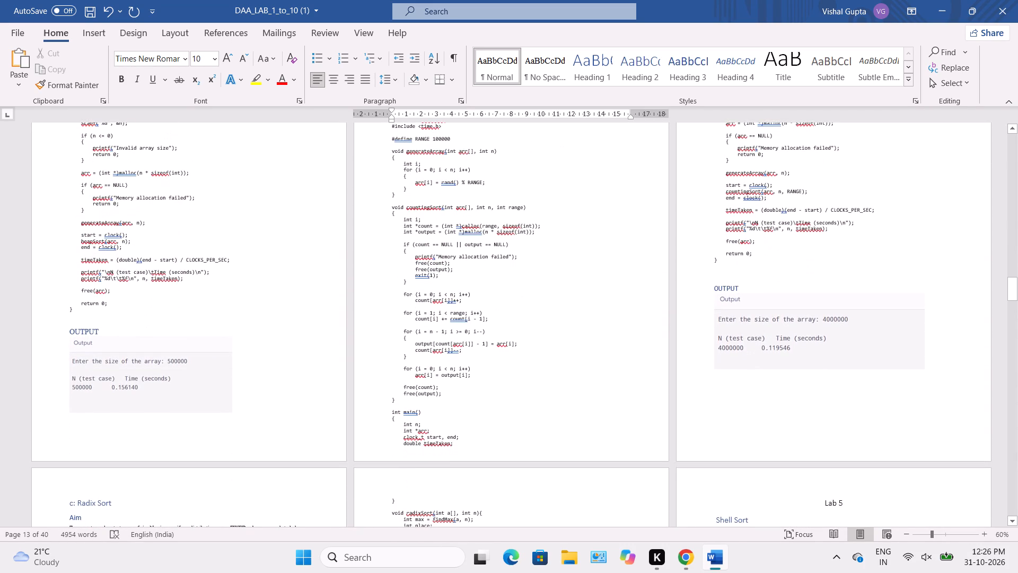
{"action": "scroll", "coordinate": [402, 406], "scroll_direction": "down", "scroll_amount": 6}
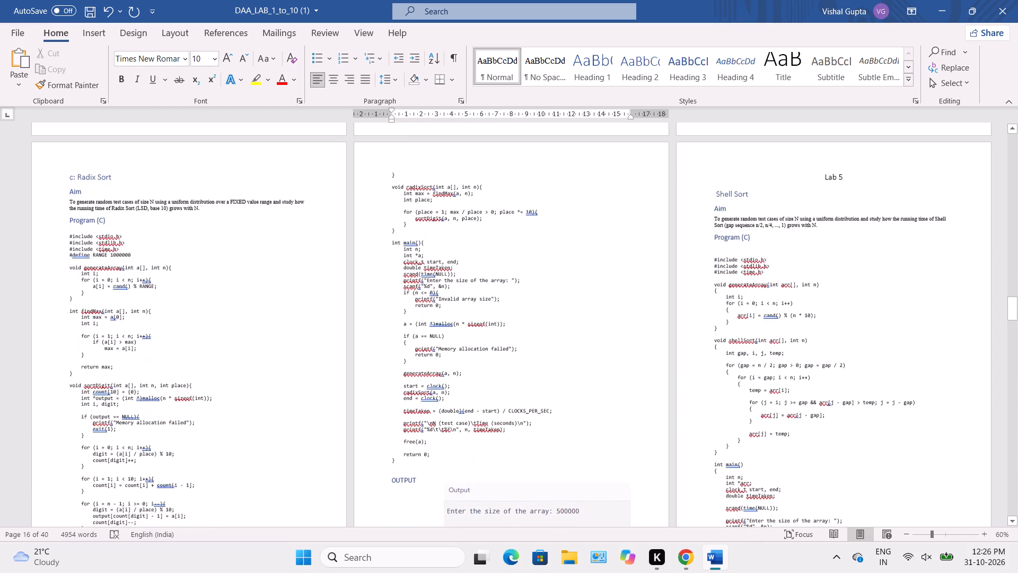
Review the page layout at 50% zoom from "c: Radix Sort" through Lab 10's Sum of Subset output at the document's end.
{"action": "scroll", "coordinate": [402, 406], "scroll_direction": "up", "scroll_amount": 1, "text": "ctrl"}
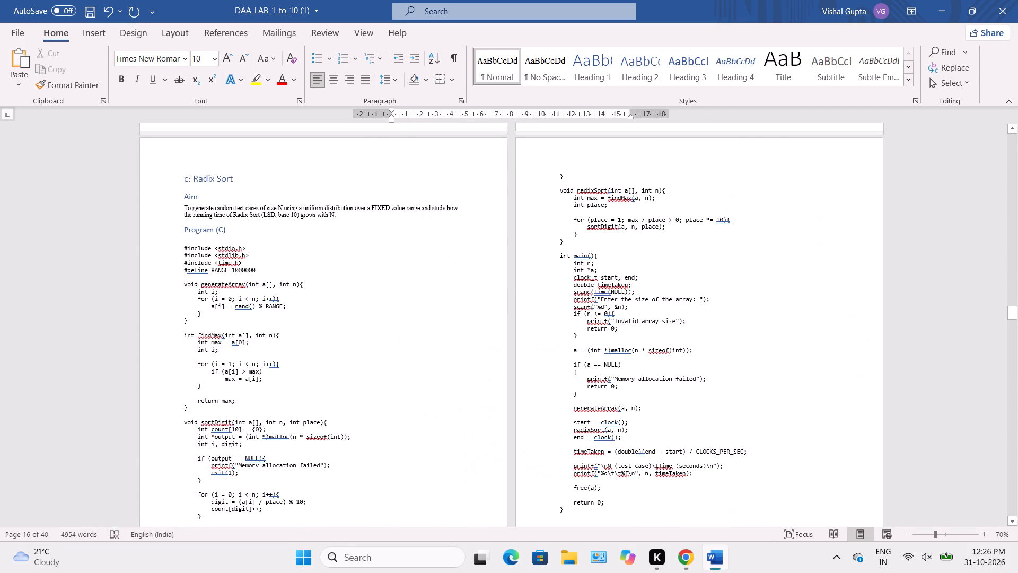
{"action": "scroll", "coordinate": [402, 406], "scroll_direction": "down", "scroll_amount": 2, "text": "ctrl"}
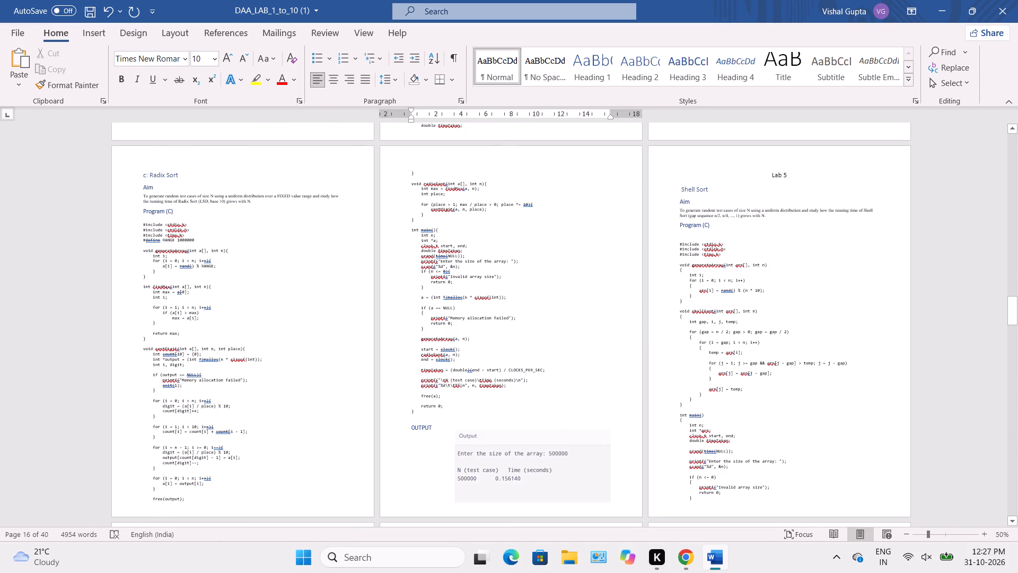
{"action": "scroll", "coordinate": [441, 442], "scroll_direction": "down", "scroll_amount": 2}
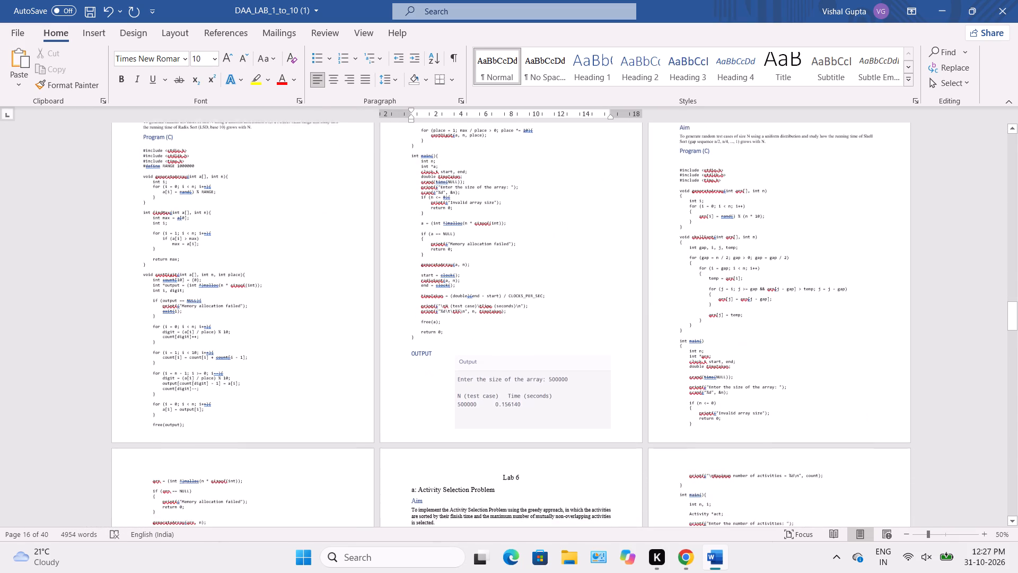
{"action": "scroll", "coordinate": [441, 442], "scroll_direction": "down", "scroll_amount": 5}
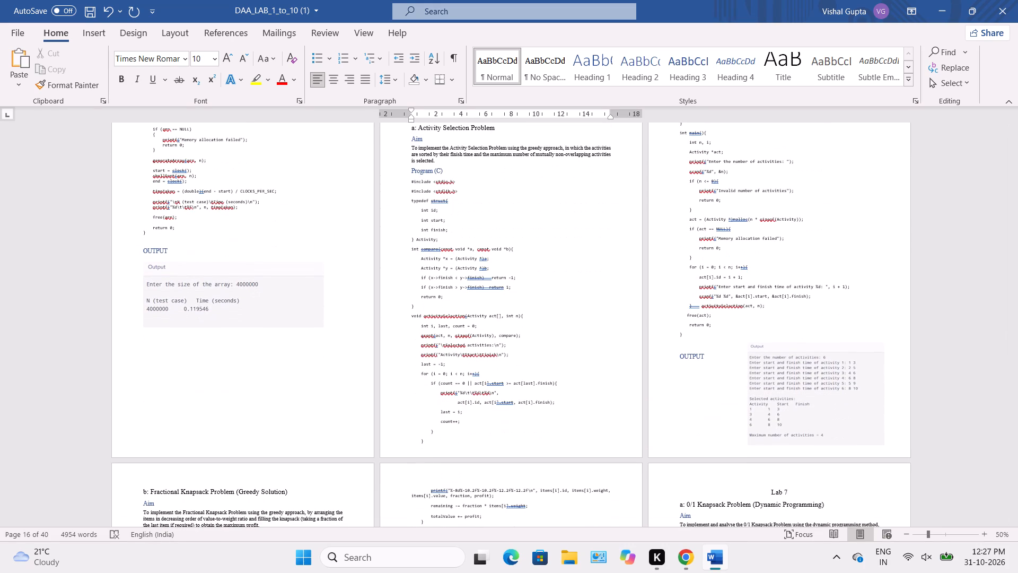
{"action": "scroll", "coordinate": [441, 442], "scroll_direction": "down", "scroll_amount": 4}
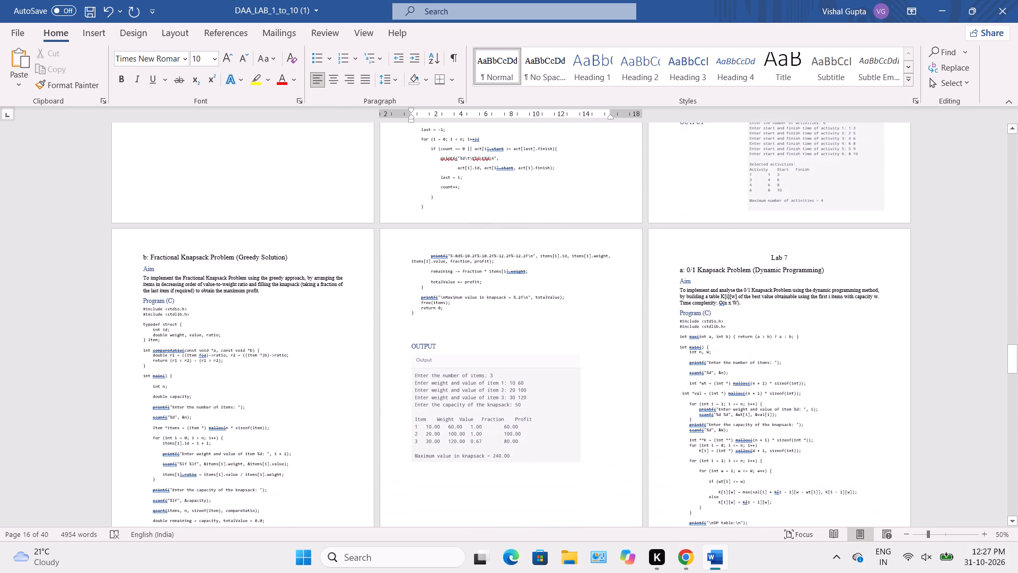
{"action": "scroll", "coordinate": [441, 442], "scroll_direction": "down", "scroll_amount": 4}
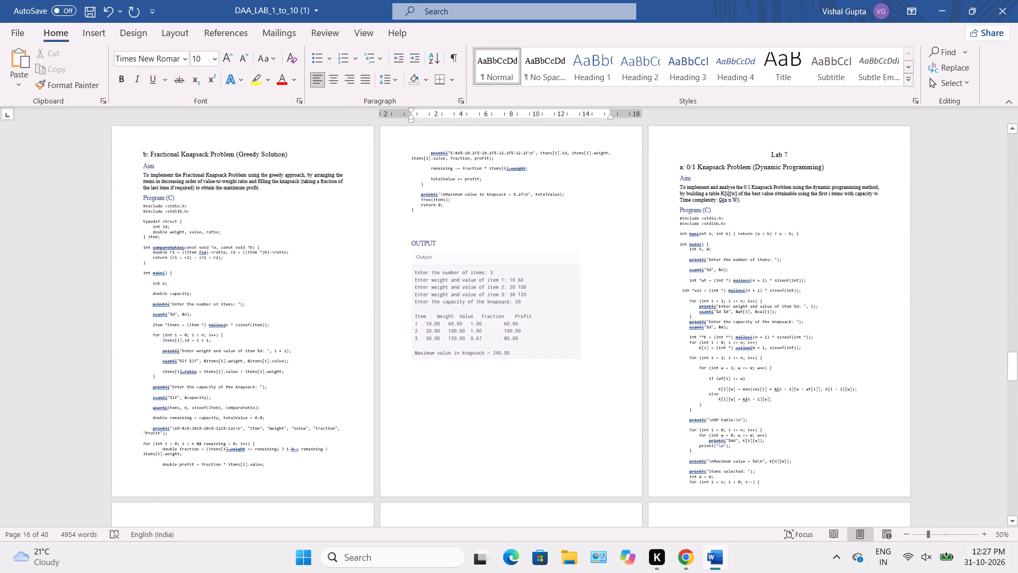
{"action": "scroll", "coordinate": [441, 442], "scroll_direction": "down", "scroll_amount": 4}
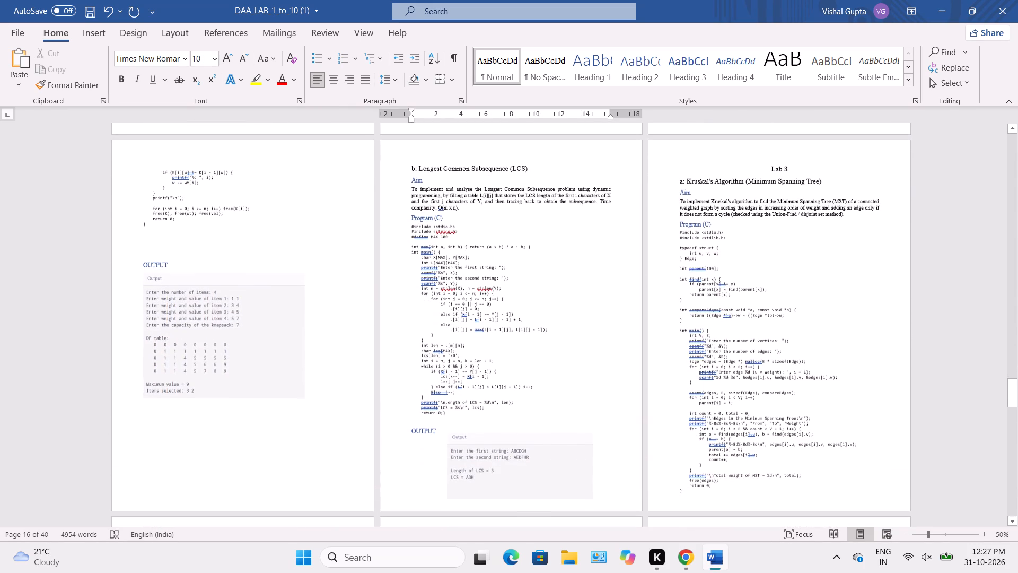
{"action": "scroll", "coordinate": [441, 442], "scroll_direction": "down", "scroll_amount": 4}
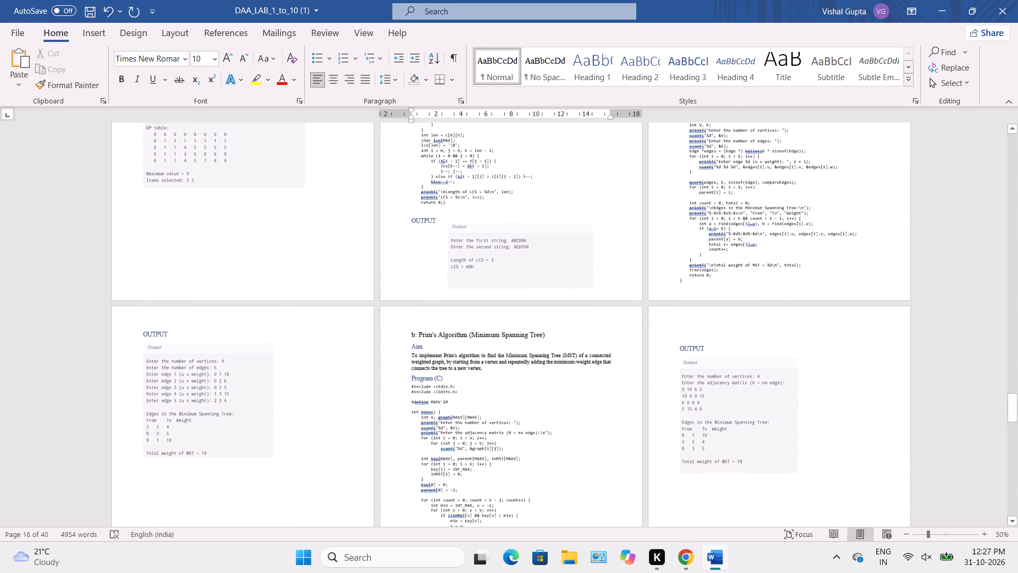
{"action": "scroll", "coordinate": [441, 442], "scroll_direction": "down", "scroll_amount": 1}
{"action": "scroll", "coordinate": [441, 442], "scroll_direction": "up", "scroll_amount": 3}
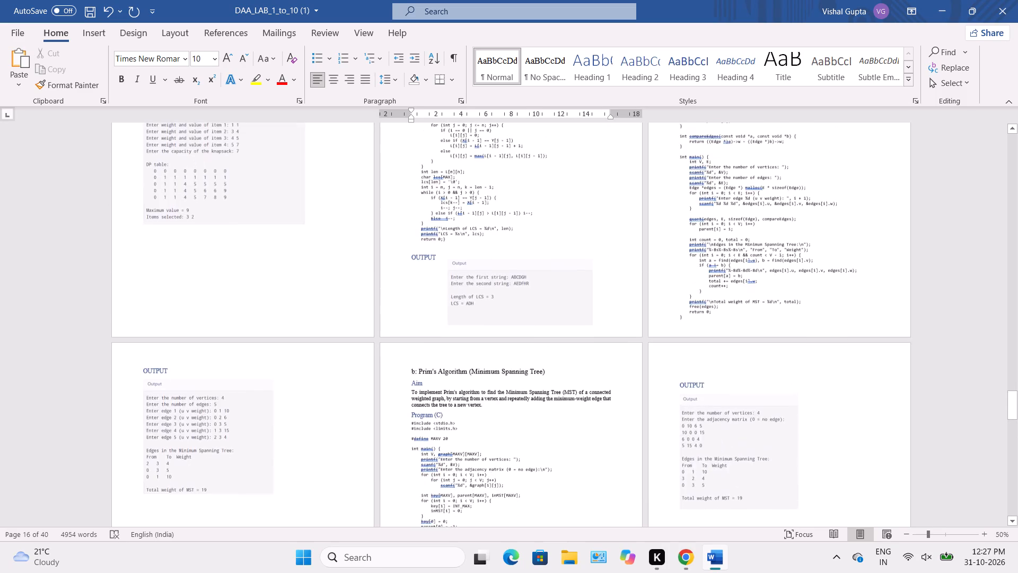
{"action": "scroll", "coordinate": [441, 442], "scroll_direction": "up", "scroll_amount": 4}
{"action": "scroll", "coordinate": [441, 442], "scroll_direction": "down", "scroll_amount": 6}
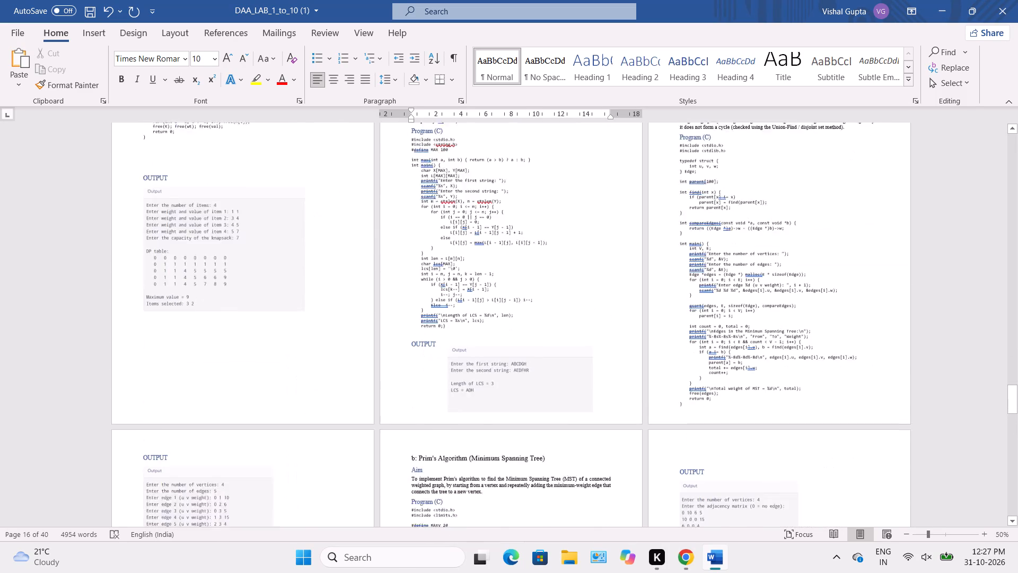
{"action": "scroll", "coordinate": [441, 442], "scroll_direction": "down", "scroll_amount": 3}
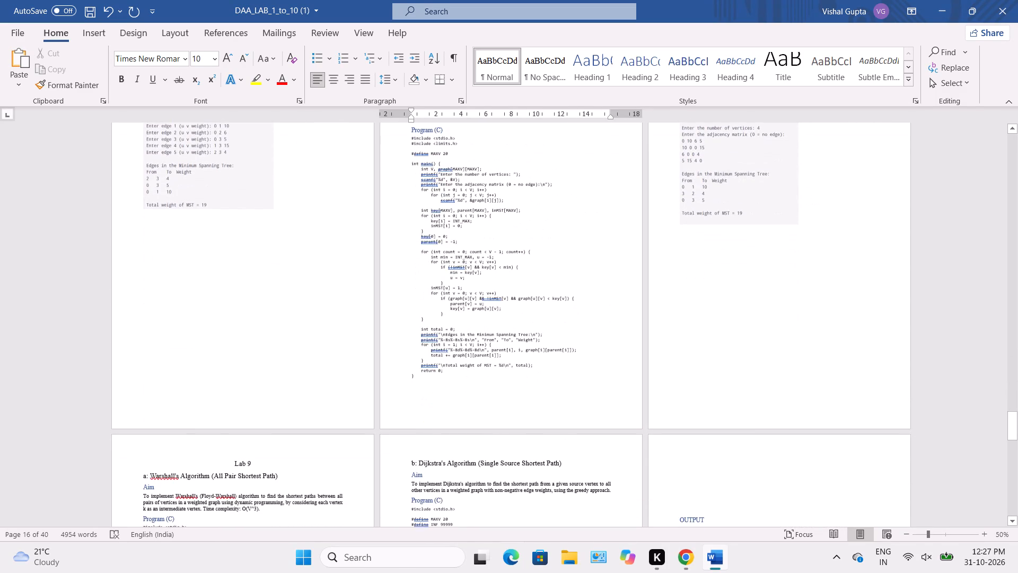
{"action": "scroll", "coordinate": [441, 442], "scroll_direction": "down", "scroll_amount": 7}
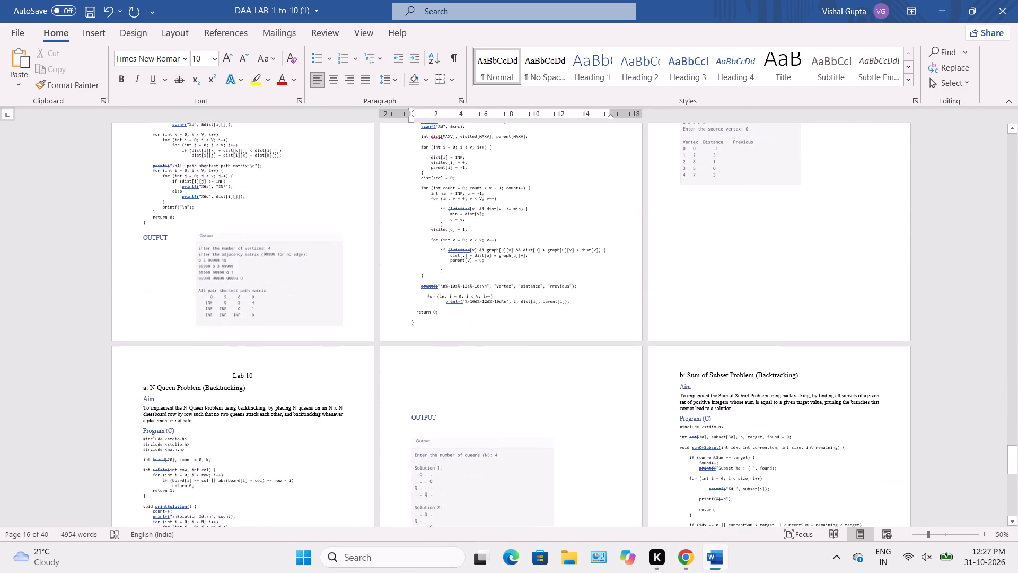
{"action": "scroll", "coordinate": [441, 442], "scroll_direction": "down", "scroll_amount": 10}
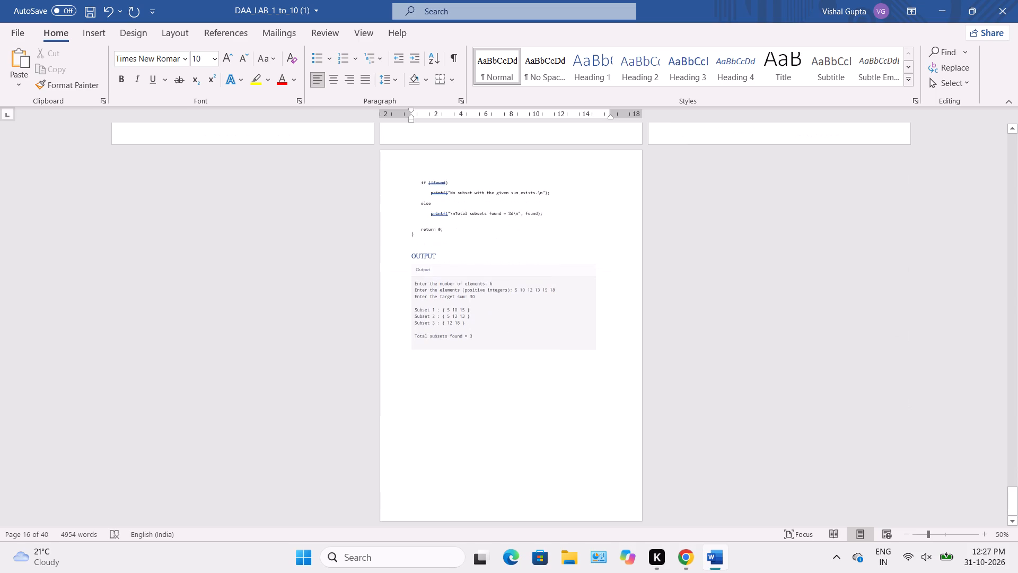
Recheck program starts and output placement backwards from Lab 10 to the "b: Selection Sort" and "c: Bubble Sort" pages.
{"action": "scroll", "coordinate": [441, 442], "scroll_direction": "up", "scroll_amount": 12}
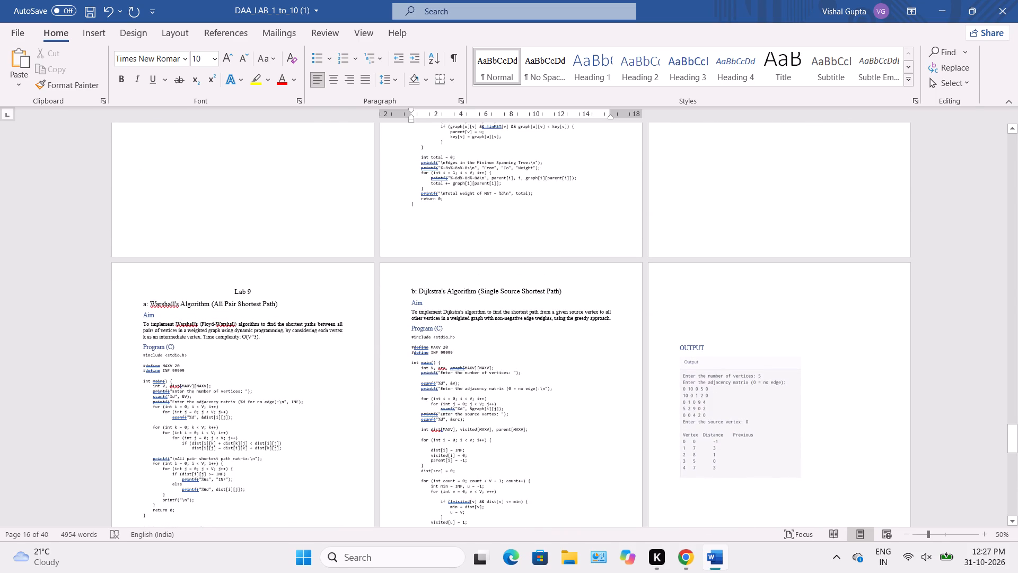
{"action": "scroll", "coordinate": [441, 442], "scroll_direction": "down", "scroll_amount": 3}
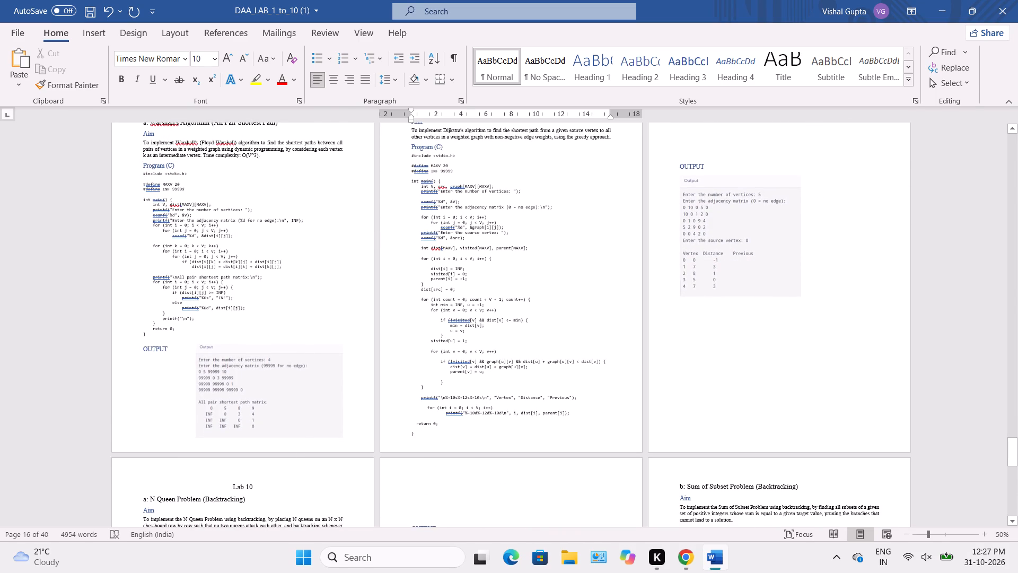
{"action": "scroll", "coordinate": [441, 442], "scroll_direction": "up", "scroll_amount": 8}
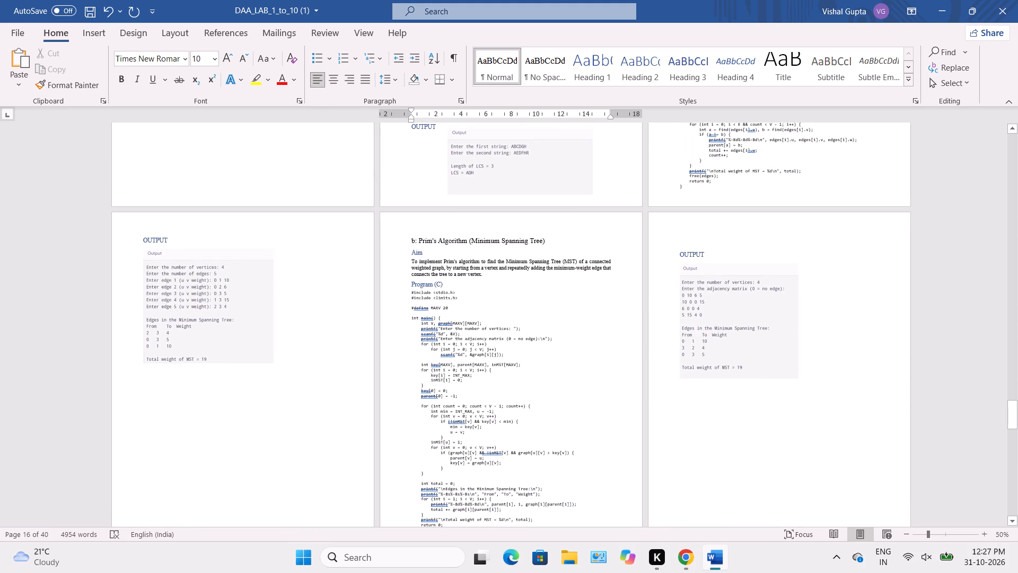
{"action": "scroll", "coordinate": [441, 442], "scroll_direction": "up", "scroll_amount": 5}
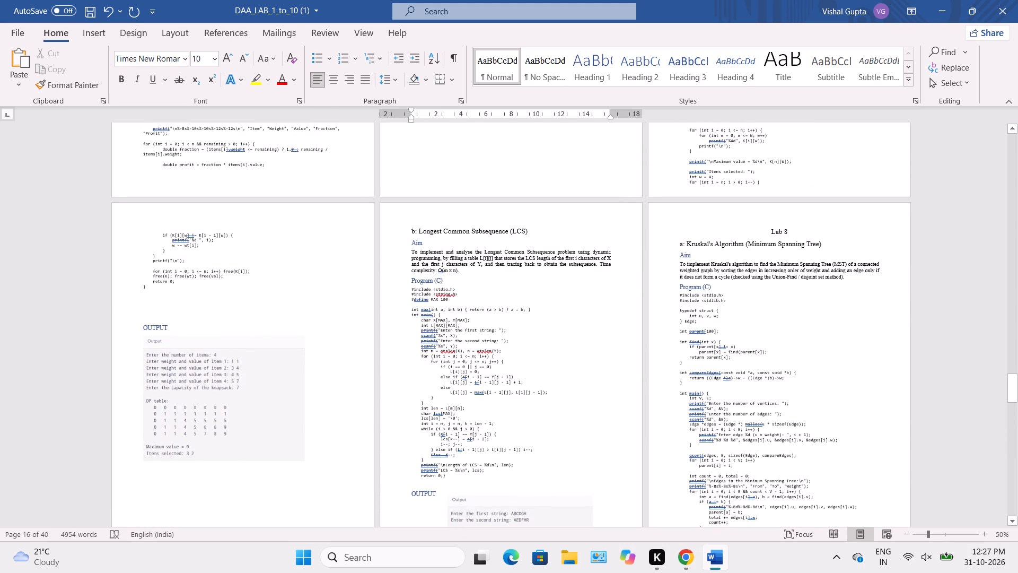
{"action": "scroll", "coordinate": [441, 442], "scroll_direction": "right", "scroll_amount": 1}
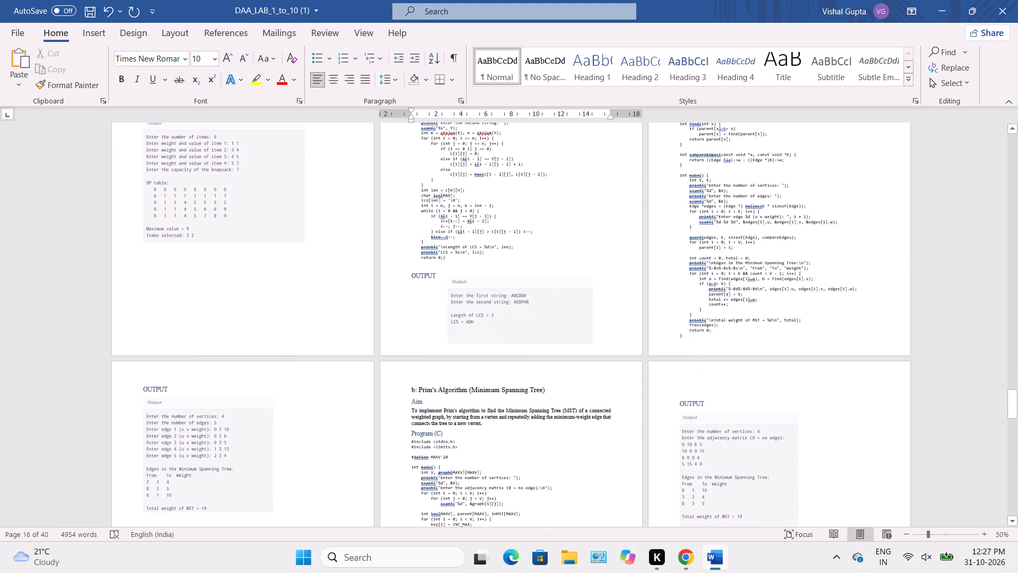
{"action": "scroll", "coordinate": [441, 442], "scroll_direction": "right", "scroll_amount": 1}
{"action": "scroll", "coordinate": [441, 442], "scroll_direction": "up", "scroll_amount": 5}
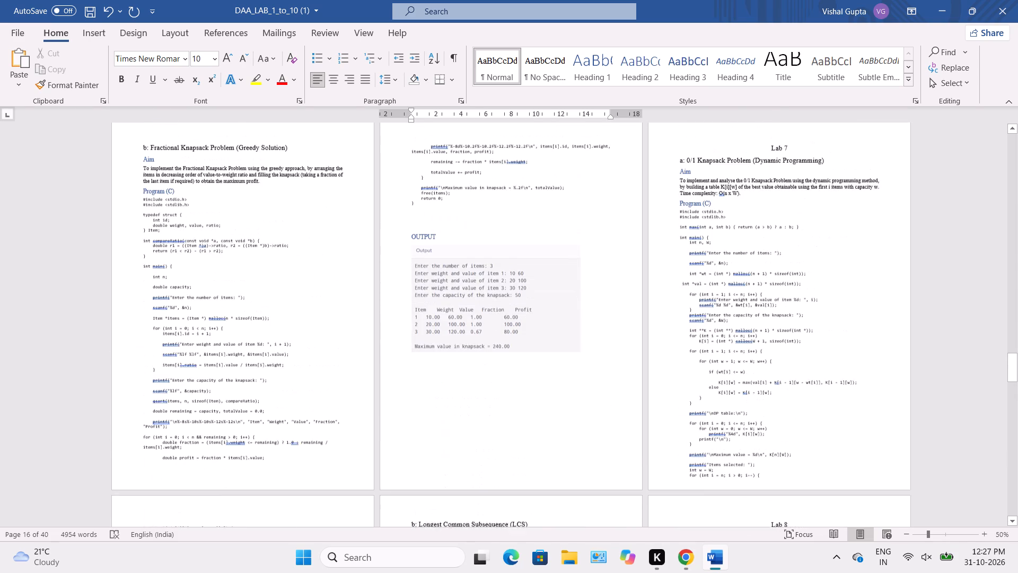
{"action": "scroll", "coordinate": [441, 442], "scroll_direction": "up", "scroll_amount": 6}
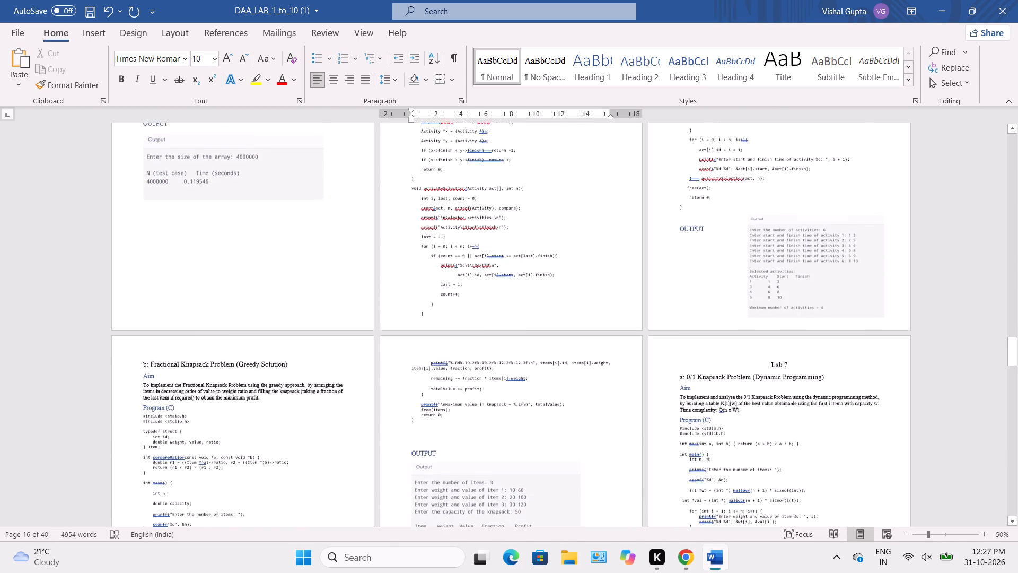
{"action": "scroll", "coordinate": [441, 442], "scroll_direction": "up", "scroll_amount": 9}
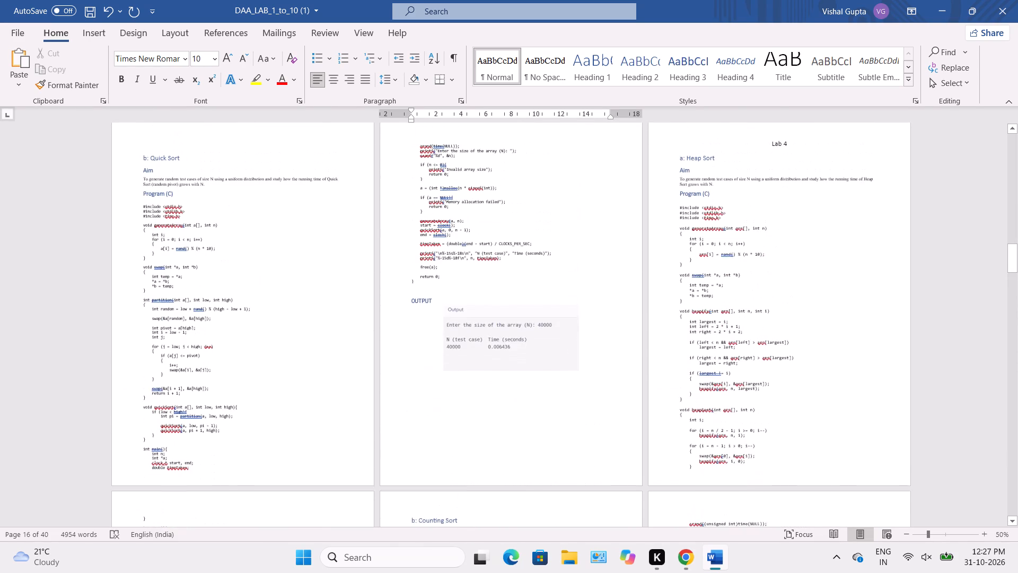
{"action": "scroll", "coordinate": [441, 442], "scroll_direction": "up", "scroll_amount": 5}
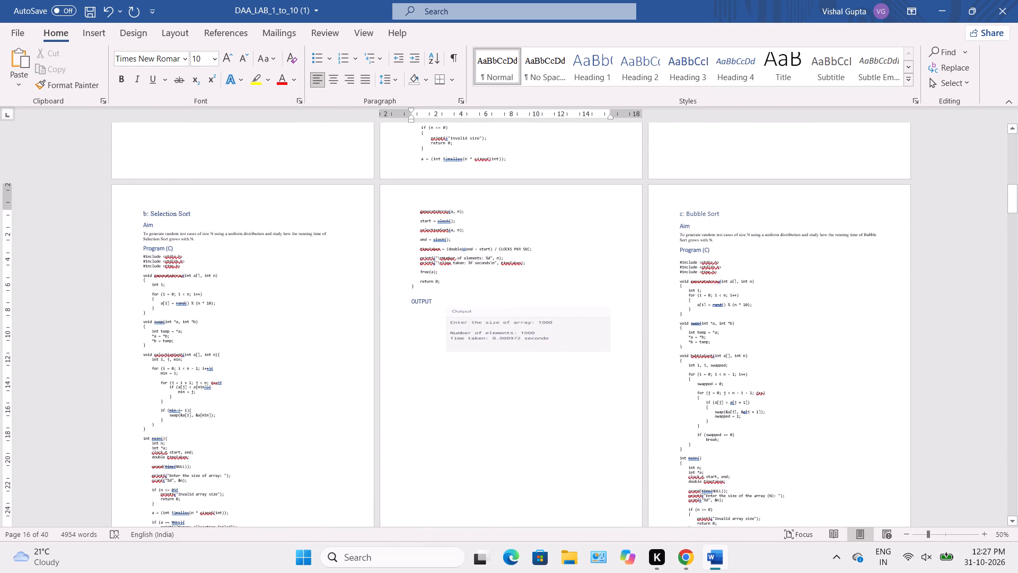
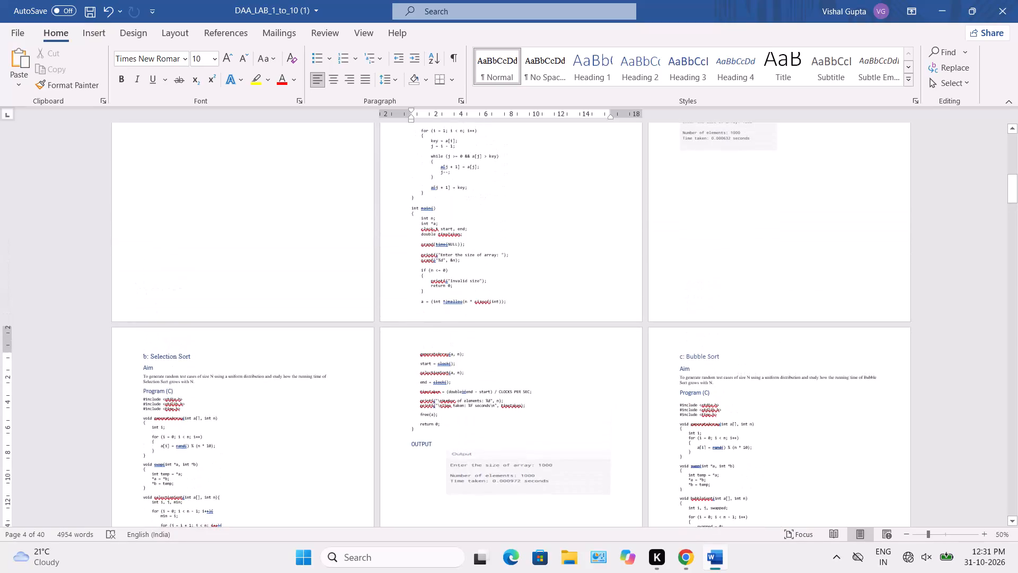
Add blank lines above Lab 1's OUTPUT heading to move it onto the page with its output screenshot.
{"action": "scroll", "coordinate": [335, 299], "scroll_direction": "up", "scroll_amount": 8}
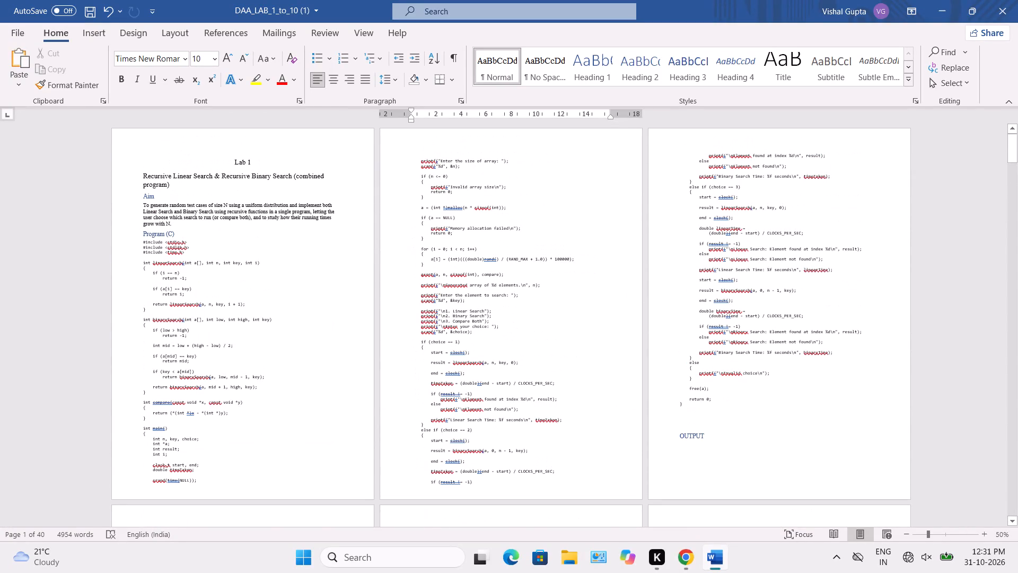
{"action": "scroll", "coordinate": [335, 299], "scroll_direction": "up", "scroll_amount": 4}
{"action": "scroll", "coordinate": [465, 428], "scroll_direction": "down", "scroll_amount": 3}
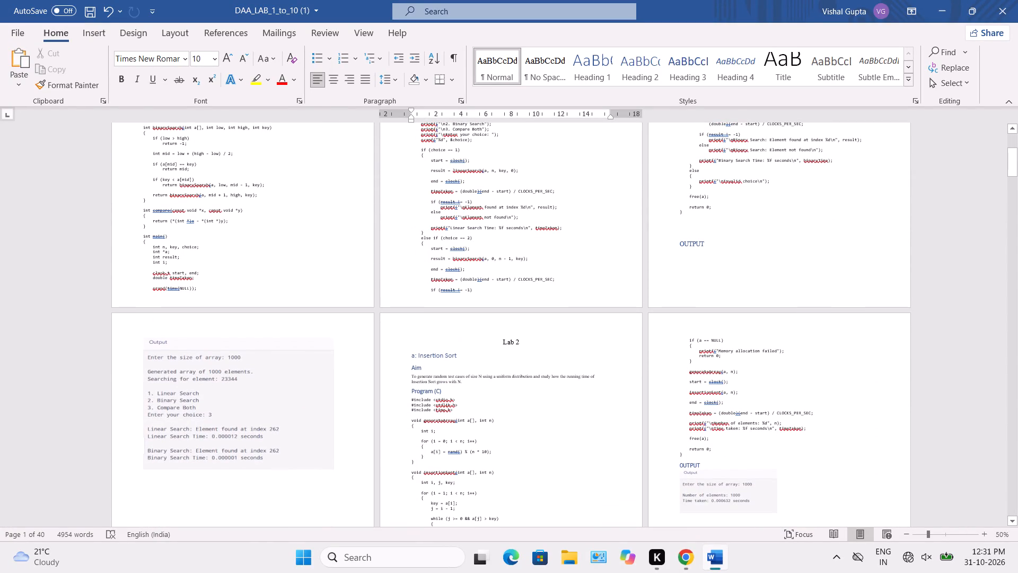
{"action": "left_click", "coordinate": [685, 229]}
{"action": "key", "text": "Return"}
{"action": "key", "text": "Return"}
{"action": "key", "text": "Return"}
{"action": "key", "text": "Return"}
{"action": "key", "text": "Return"}
{"action": "key", "text": "Return"}
{"action": "key", "text": "Return"}
{"action": "key", "text": "Return"}
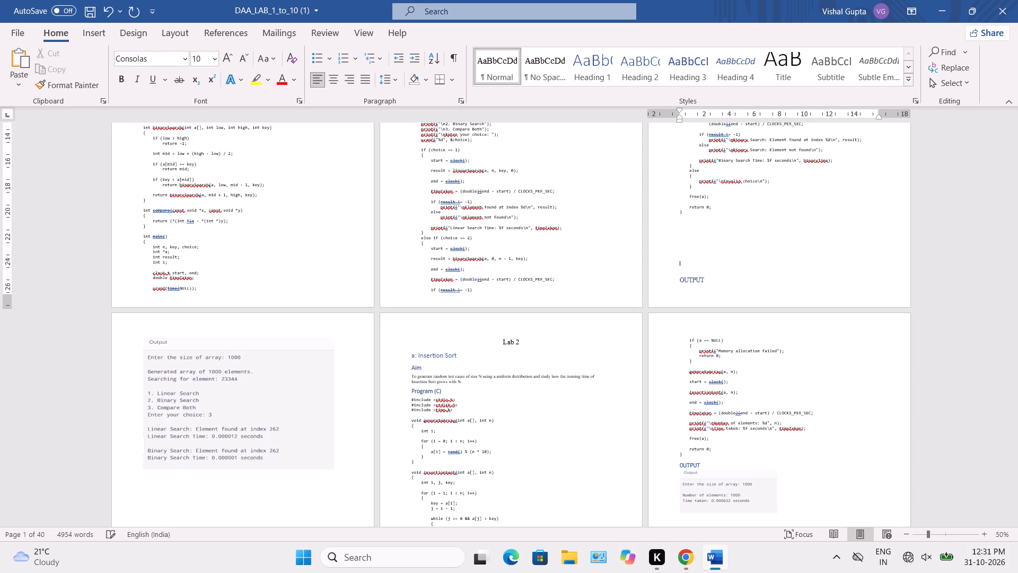
{"action": "key", "text": "Return"}
{"action": "key", "text": "Return"}
{"action": "key", "text": "Return"}
{"action": "key", "text": "Return"}
{"action": "key", "text": "Return"}
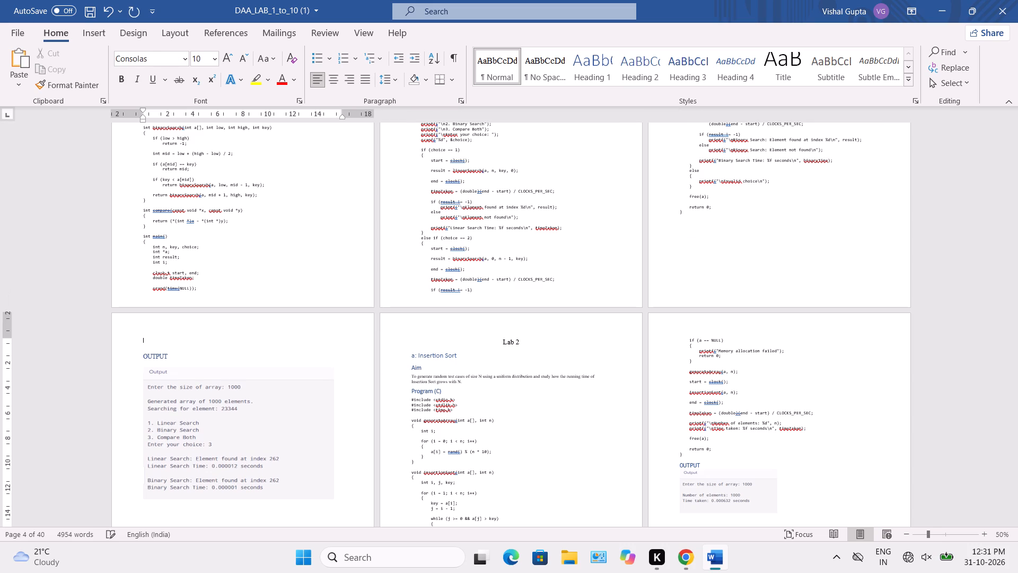
{"action": "key", "text": "Return"}
Insert four blank lines between the end of the Insertion Sort program and its OUTPUT heading.
{"action": "scroll", "coordinate": [658, 352], "scroll_direction": "down", "scroll_amount": 2}
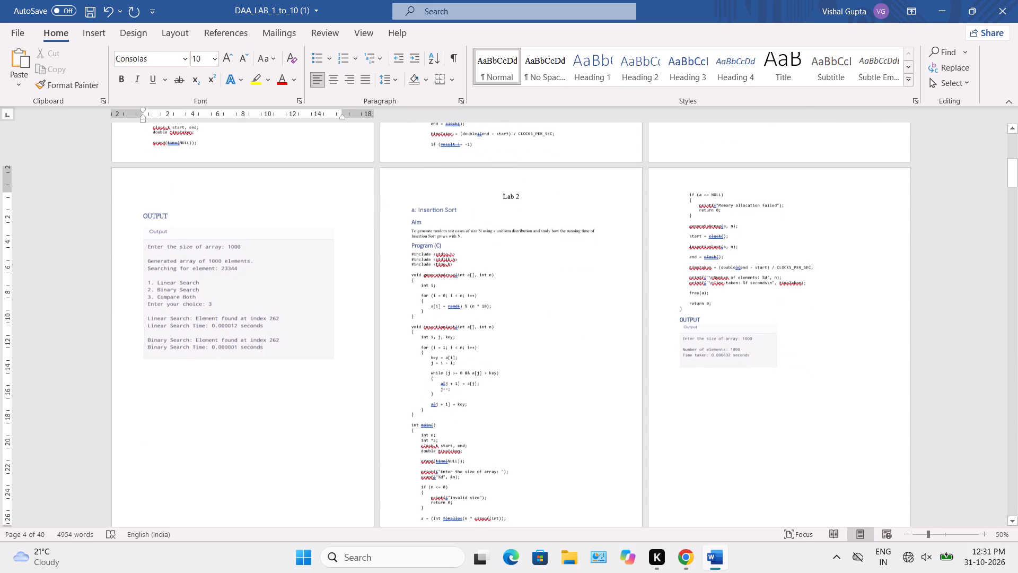
{"action": "left_click", "coordinate": [687, 314]}
{"action": "key", "text": "Return"}
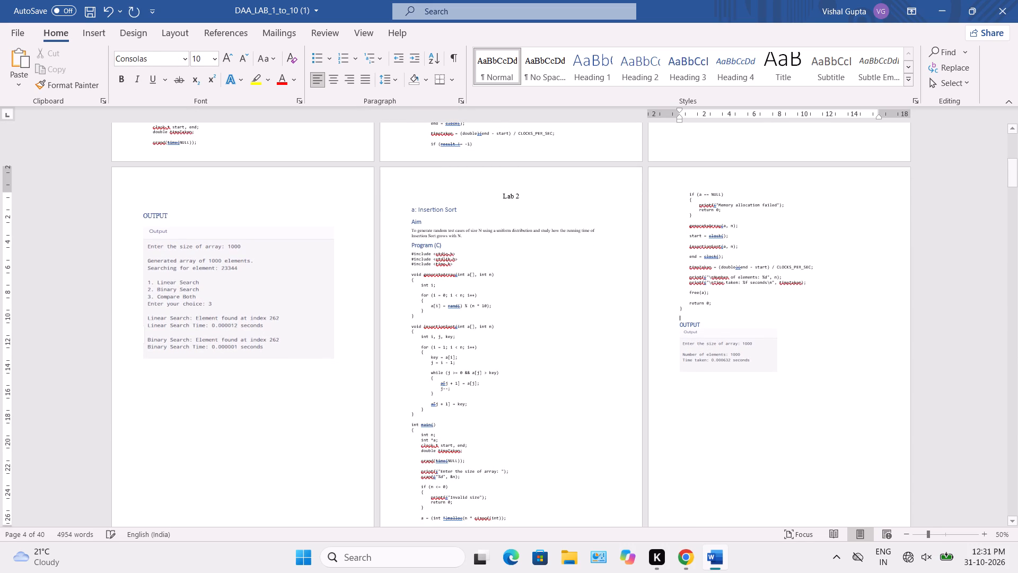
{"action": "key", "text": "Return"}
{"action": "key", "text": "Return"}
{"action": "key", "text": "Return"}
Add blank space between the Insertion Sort OUTPUT heading and its output screenshot.
{"action": "key", "text": "Down"}
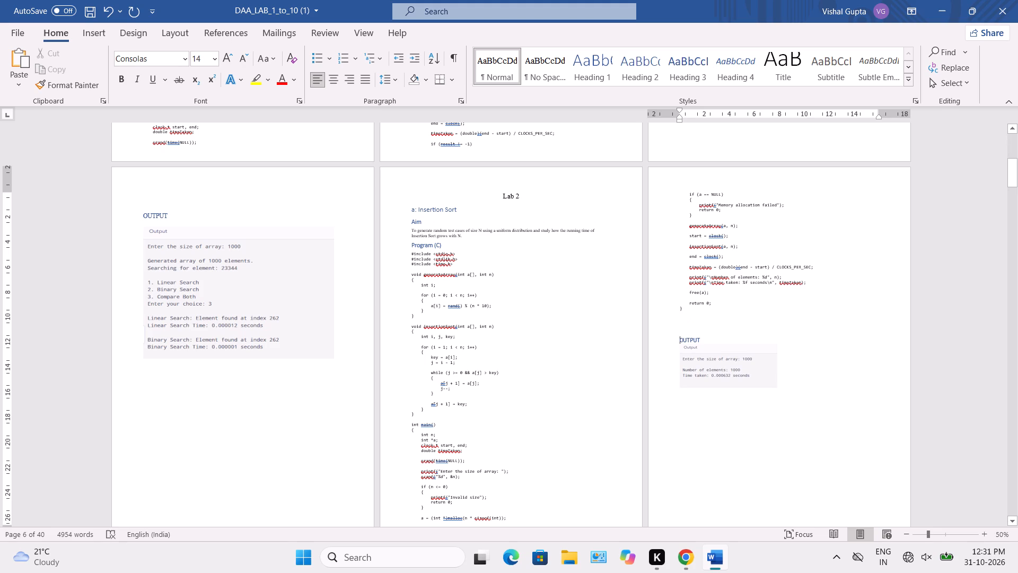
{"action": "key", "text": "Right"}
{"action": "key", "text": "Right"}
{"action": "key", "text": "Right"}
{"action": "key", "text": "Right"}
{"action": "key", "text": "Right"}
{"action": "key", "text": "Right"}
{"action": "key", "text": "Return"}
{"action": "key", "text": "Return"}
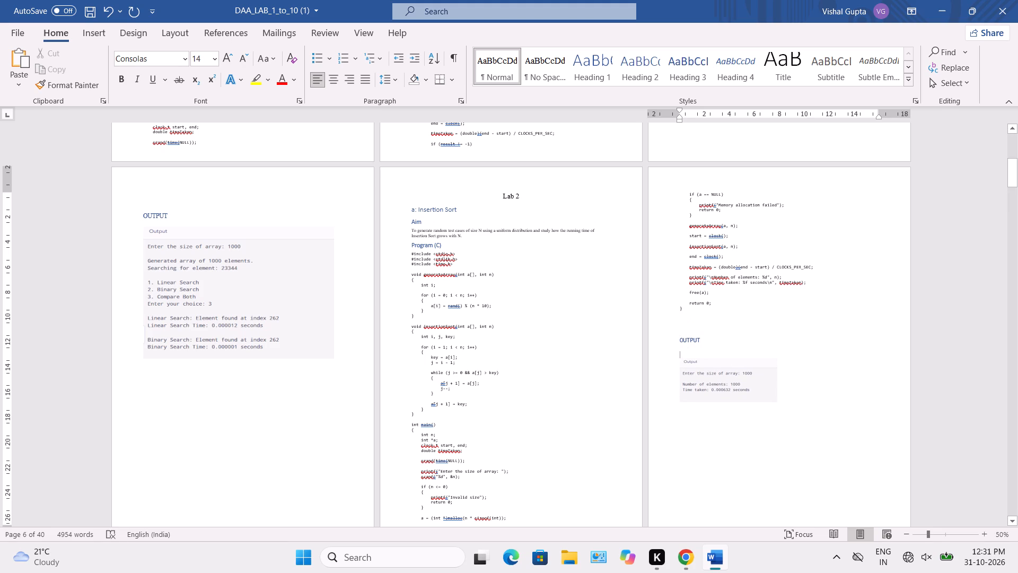
Check the page layout from the Insertion Sort output through "c: Bubble Sort" and back to Lab 1's first page.
{"action": "scroll", "coordinate": [705, 360], "scroll_direction": "down", "scroll_amount": 4}
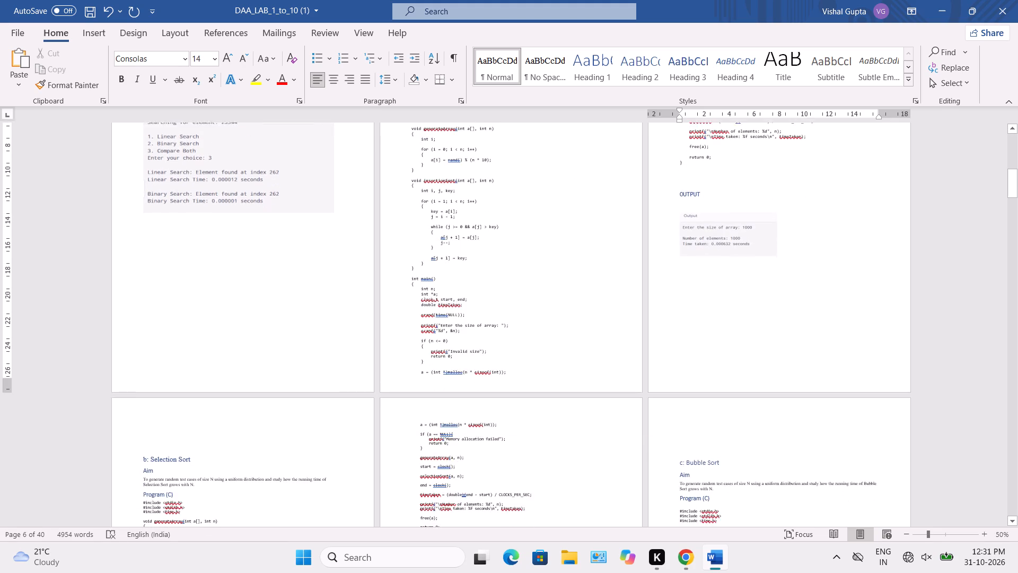
{"action": "scroll", "coordinate": [705, 360], "scroll_direction": "down", "scroll_amount": 1}
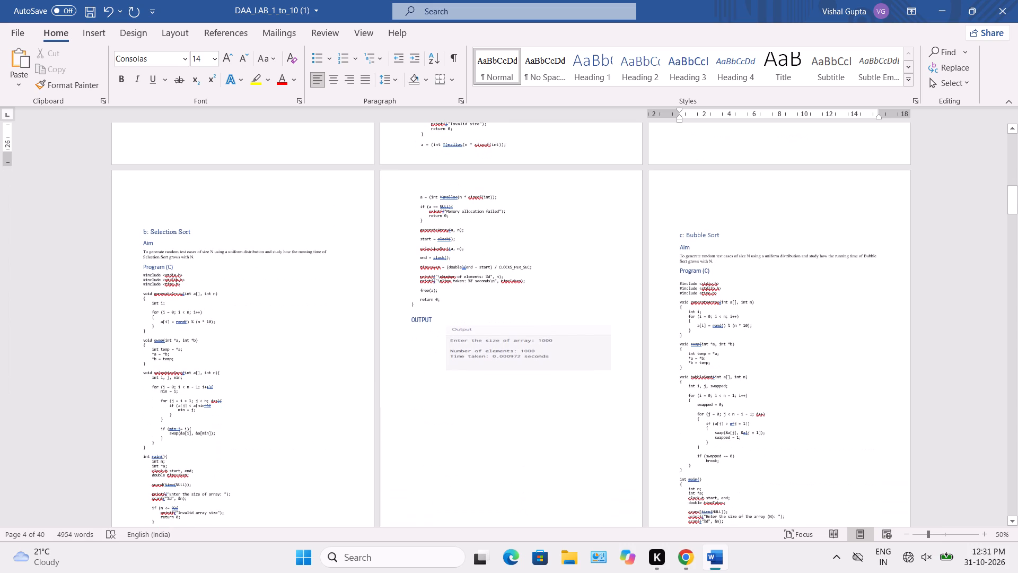
{"action": "scroll", "coordinate": [705, 360], "scroll_direction": "down", "scroll_amount": 4}
{"action": "scroll", "coordinate": [705, 360], "scroll_direction": "up", "scroll_amount": 11}
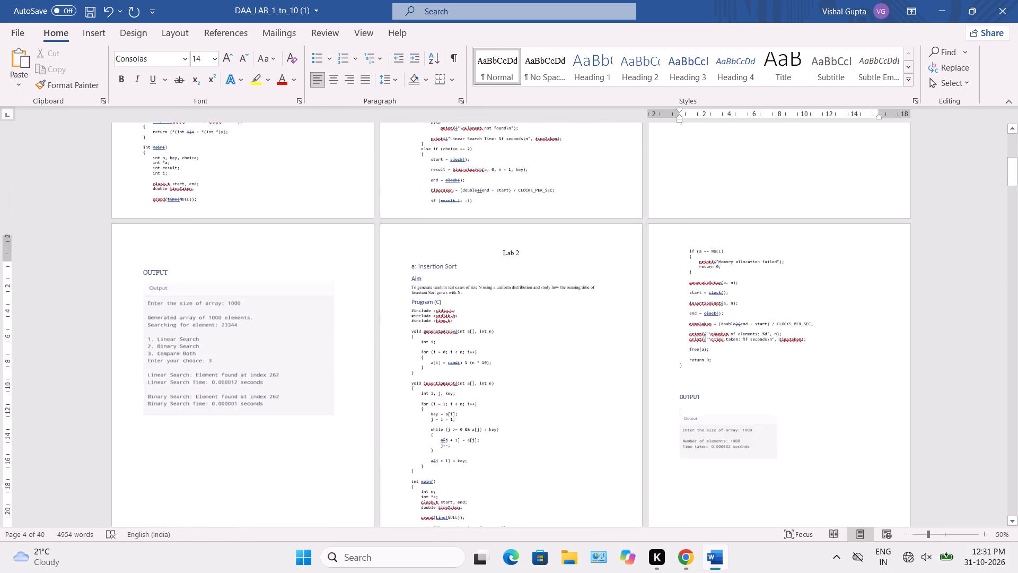
{"action": "scroll", "coordinate": [705, 360], "scroll_direction": "up", "scroll_amount": 10}
Save the DAA_LAB_1_to_10 (1) document.
{"action": "key", "text": "ctrl+s"}
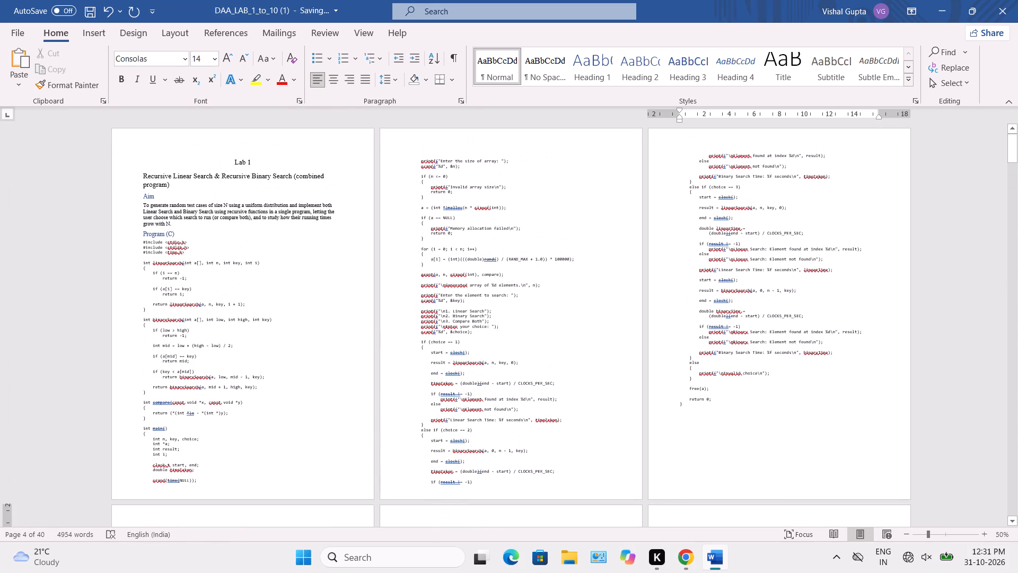
{"action": "key", "text": "ctrl+s"}
{"action": "key", "text": "ctrl+s"}
{"action": "key", "text": "ctrl+s"}
{"action": "key", "text": "ctrl+s"}
{"action": "key", "text": "ctrl+s"}
{"action": "key", "text": "ctrl+s"}
{"action": "key", "text": "ctrl+s"}
{"action": "key", "text": "ctrl+s"}
{"action": "key", "text": "ctrl+s"}
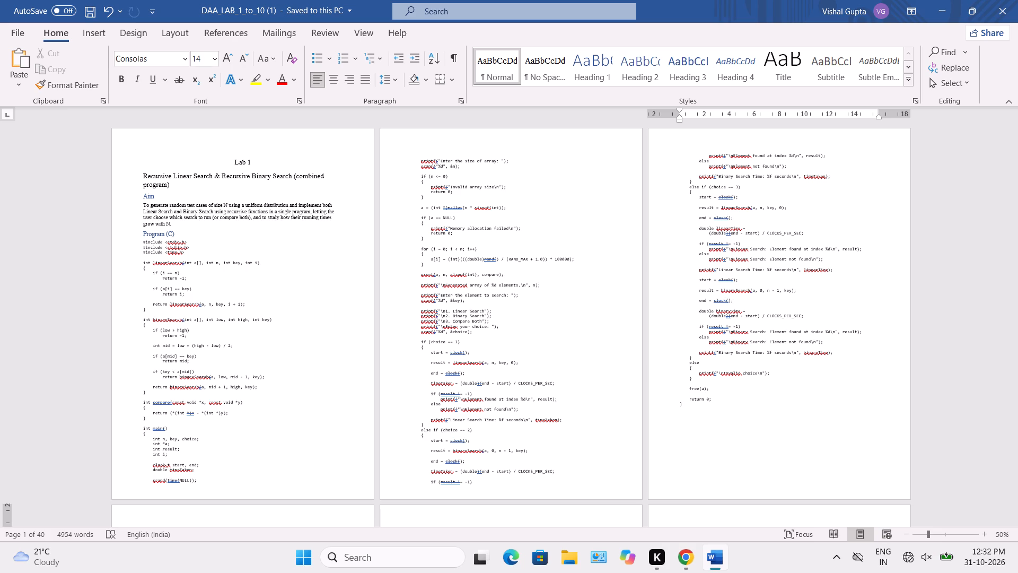
{"action": "scroll", "coordinate": [705, 360], "scroll_direction": "up", "scroll_amount": 5}
{"action": "key", "text": "ctrl+s"}
{"action": "key", "text": "ctrl+s"}
{"action": "key", "text": "ctrl+s"}
{"action": "key", "text": "ctrl+s"}
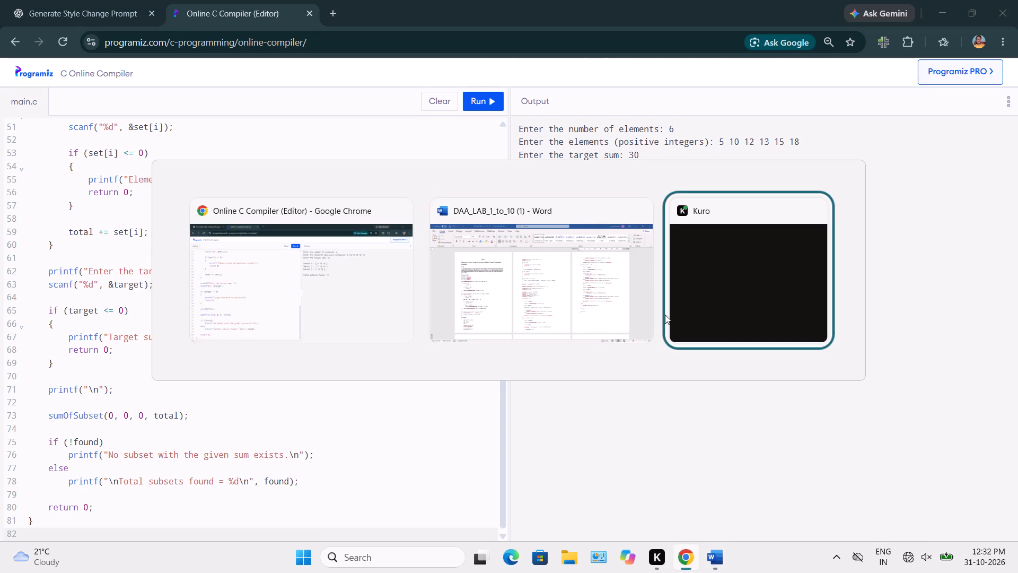
Review the placement of Lab 1's output and Lab 2's Insertion Sort program and output.
{"action": "scroll", "coordinate": [665, 315], "scroll_direction": "up", "scroll_amount": 4}
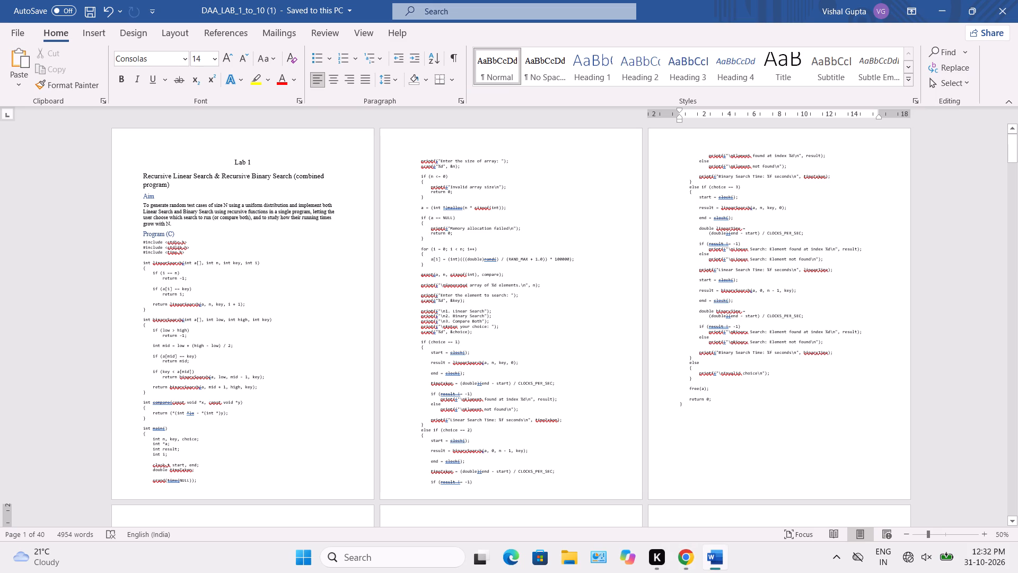
{"action": "scroll", "coordinate": [665, 315], "scroll_direction": "down", "scroll_amount": 6}
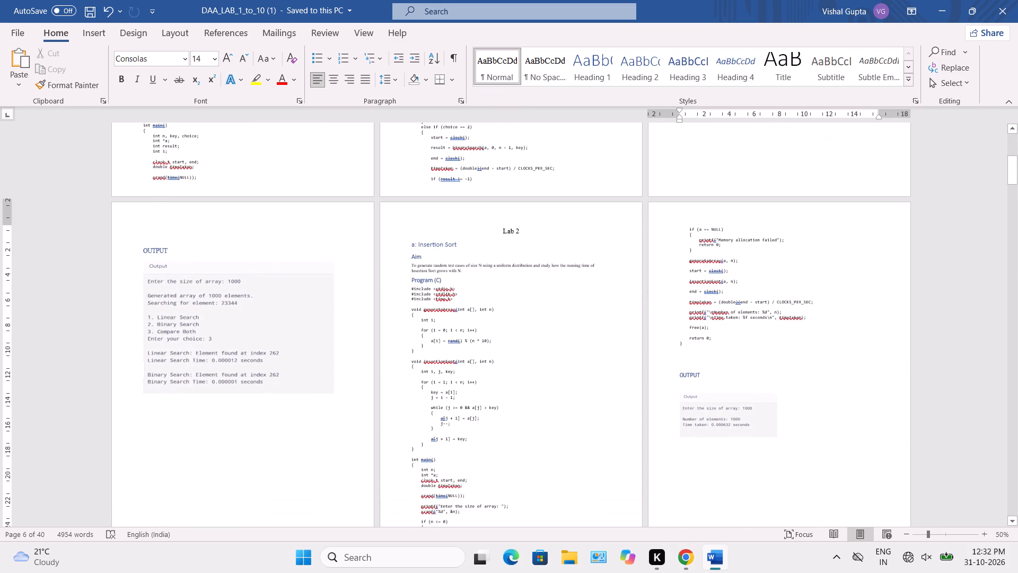
{"action": "scroll", "coordinate": [665, 315], "scroll_direction": "down", "scroll_amount": 1}
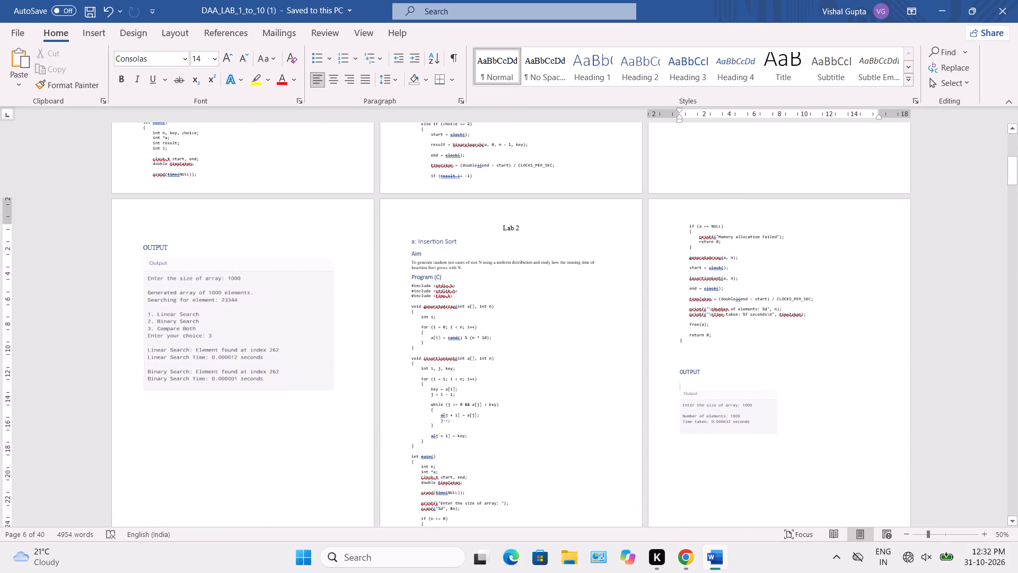